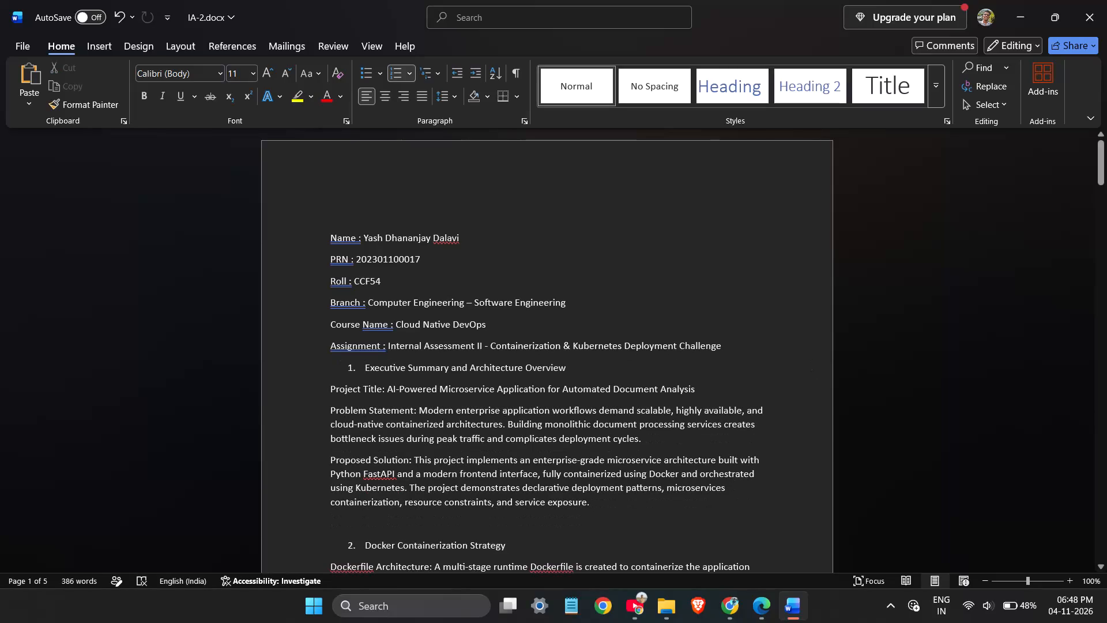
Insert a blank line below the Assignment line that ends the student details block.
{"action": "left_click", "coordinate": [722, 342]}
{"action": "key", "text": "Return"}
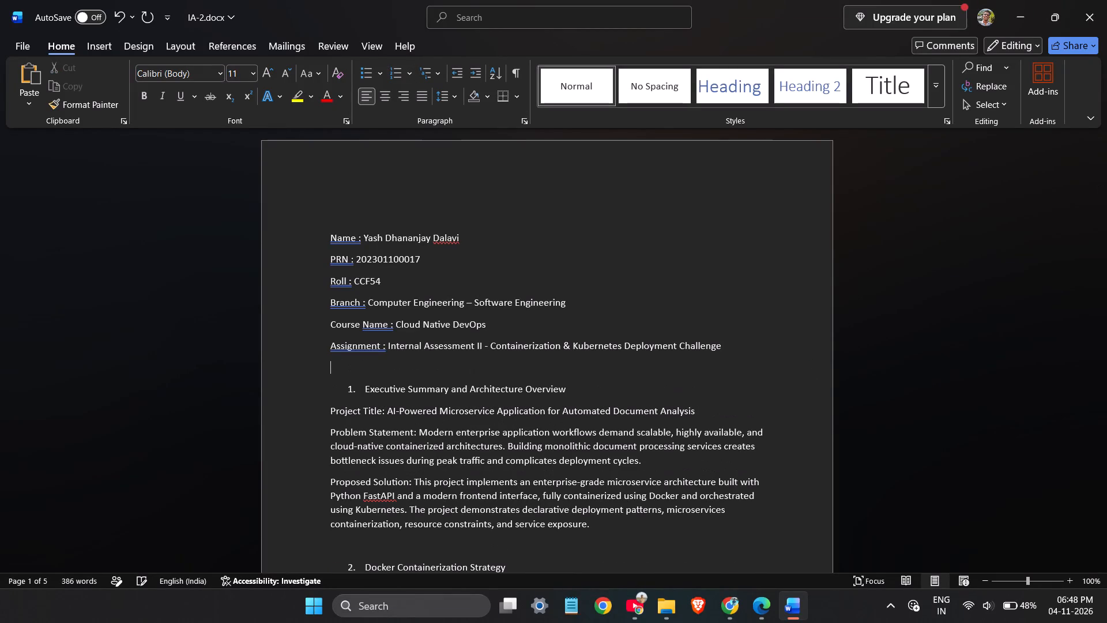
Replace the automatic list numbering of the "Executive Summary and Architecture Overview" heading with plain text "1." at the margin.
{"action": "left_click", "coordinate": [363, 392]}
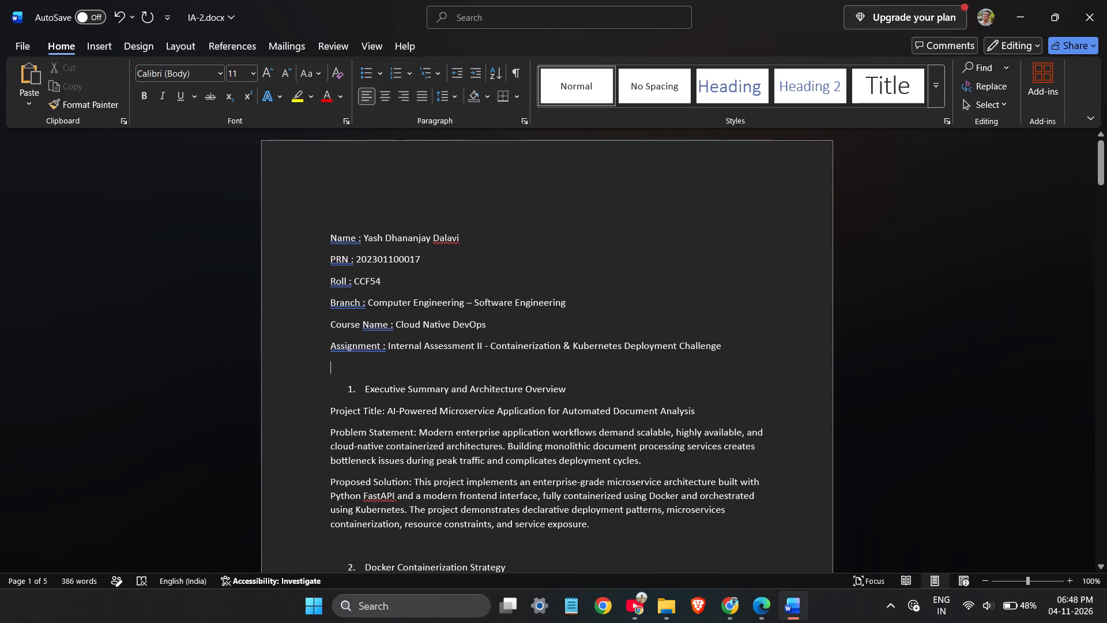
{"action": "key", "text": "BackSpace"}
{"action": "key", "text": "BackSpace"}
{"action": "type", "text": "1."}
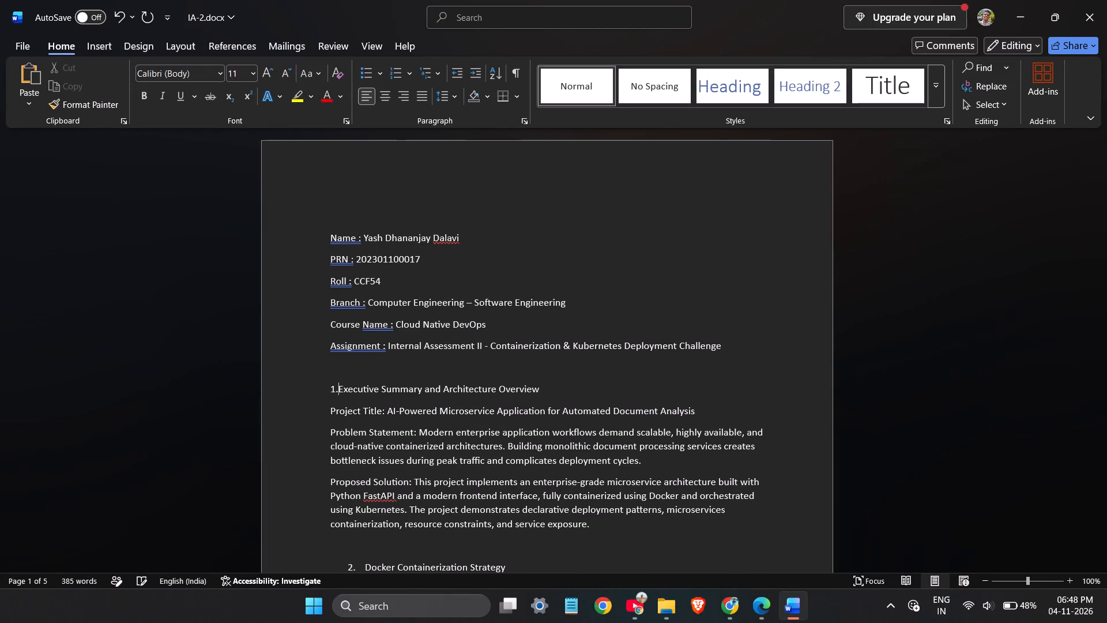
Replace the automatic numbering of the "Docker Containerization Strategy" heading with plain text "2." and a space, reverting the automatic list formatting.
{"action": "scroll", "coordinate": [440, 479], "scroll_direction": "down", "scroll_amount": 1}
{"action": "left_click", "coordinate": [365, 425]}
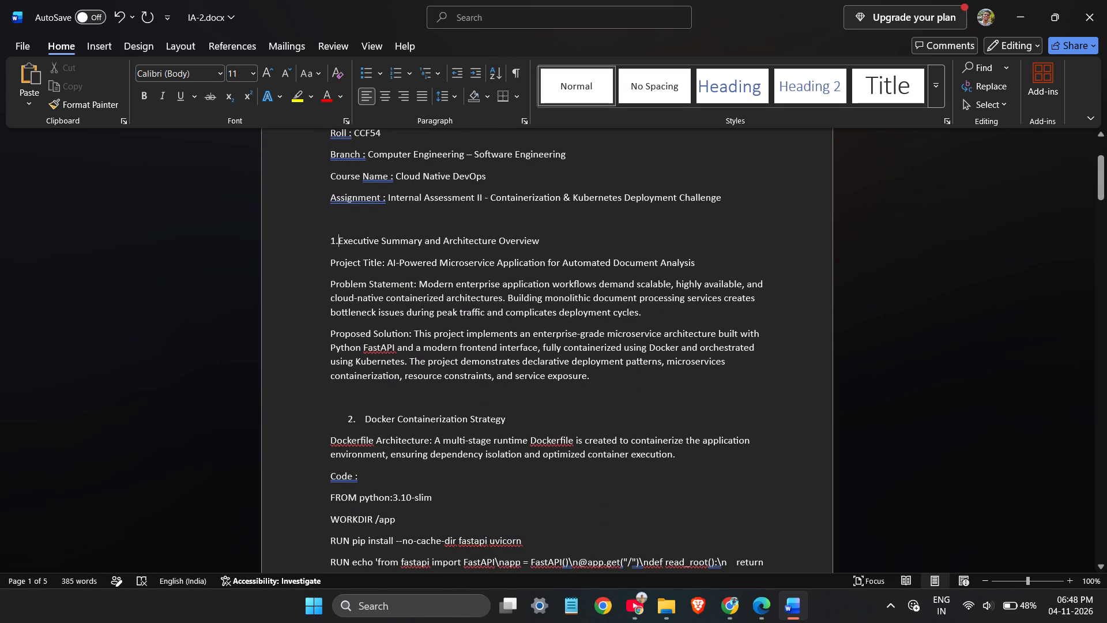
{"action": "key", "text": "BackSpace"}
{"action": "key", "text": "BackSpace"}
{"action": "type", "text": "2."}
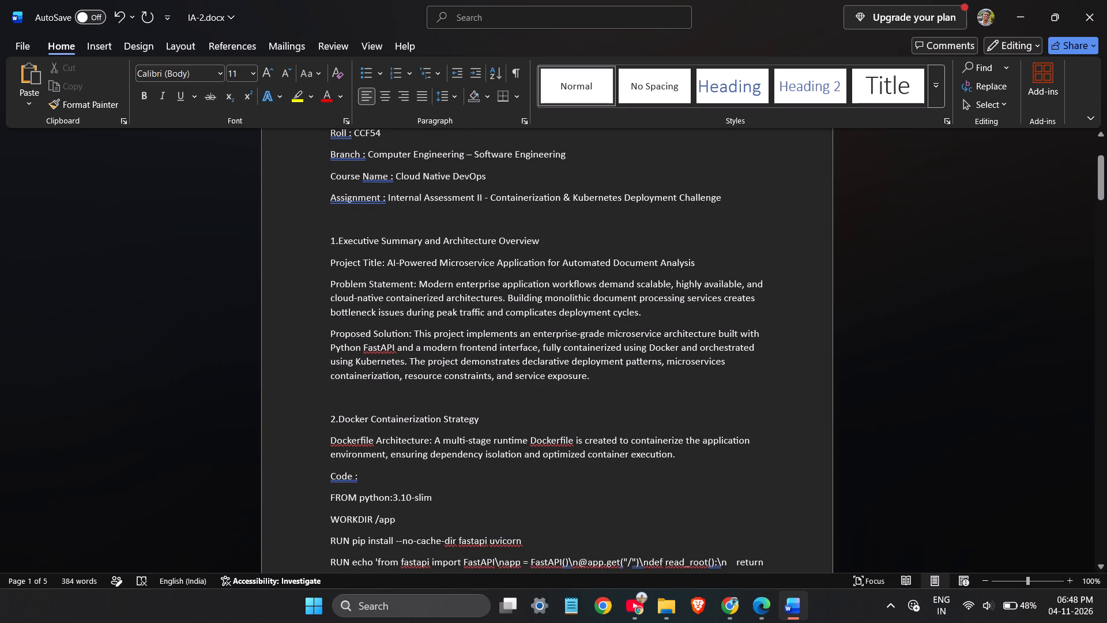
{"action": "key", "text": "space"}
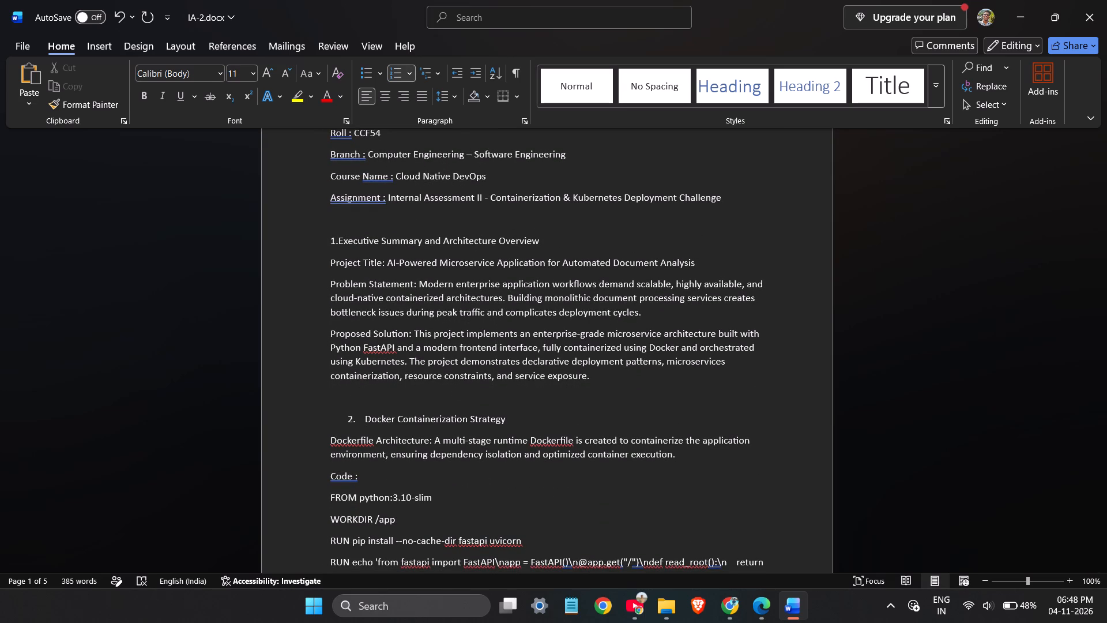
{"action": "key", "text": "ctrl+z"}
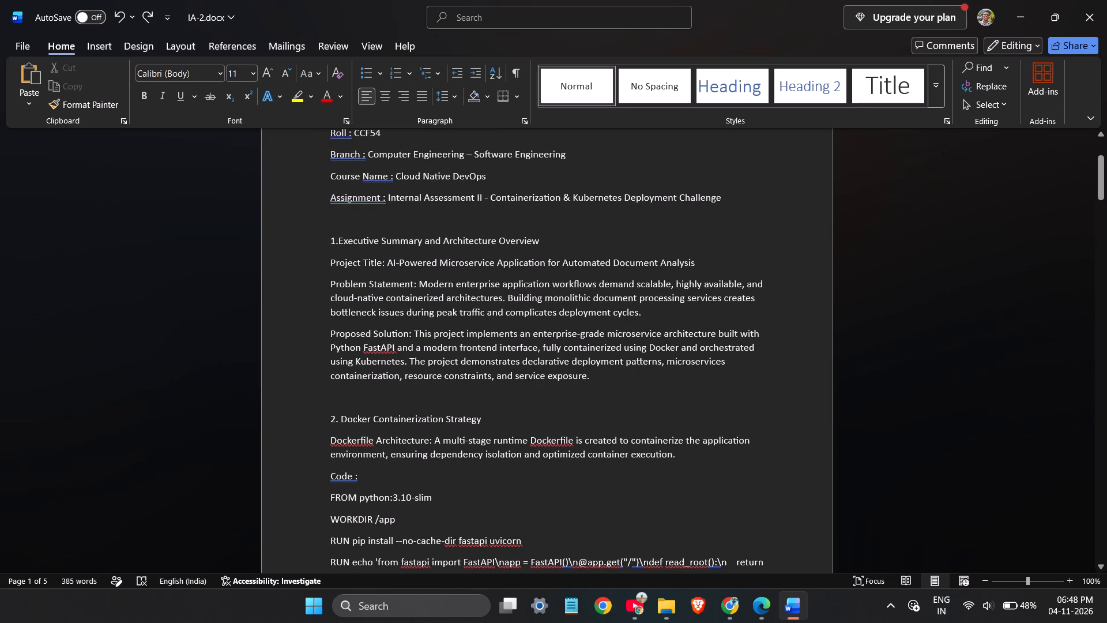
Add a space after "1." in the Executive Summary heading, keeping the number as plain text.
{"action": "left_click", "coordinate": [340, 240]}
{"action": "key", "text": "space"}
{"action": "key", "text": "ctrl+z"}
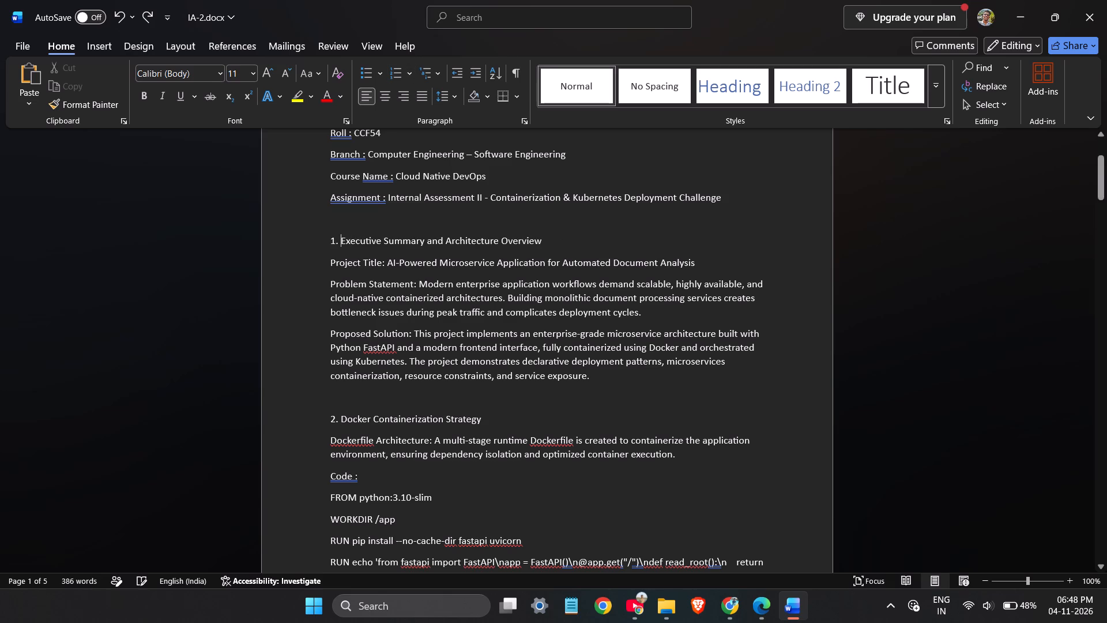
Replace the automatic numbering of the "Kubernetes Orchestration & Configuration" heading with plain text "3." and a space, reverting the automatic list formatting.
{"action": "scroll", "coordinate": [424, 344], "scroll_direction": "down", "scroll_amount": 6}
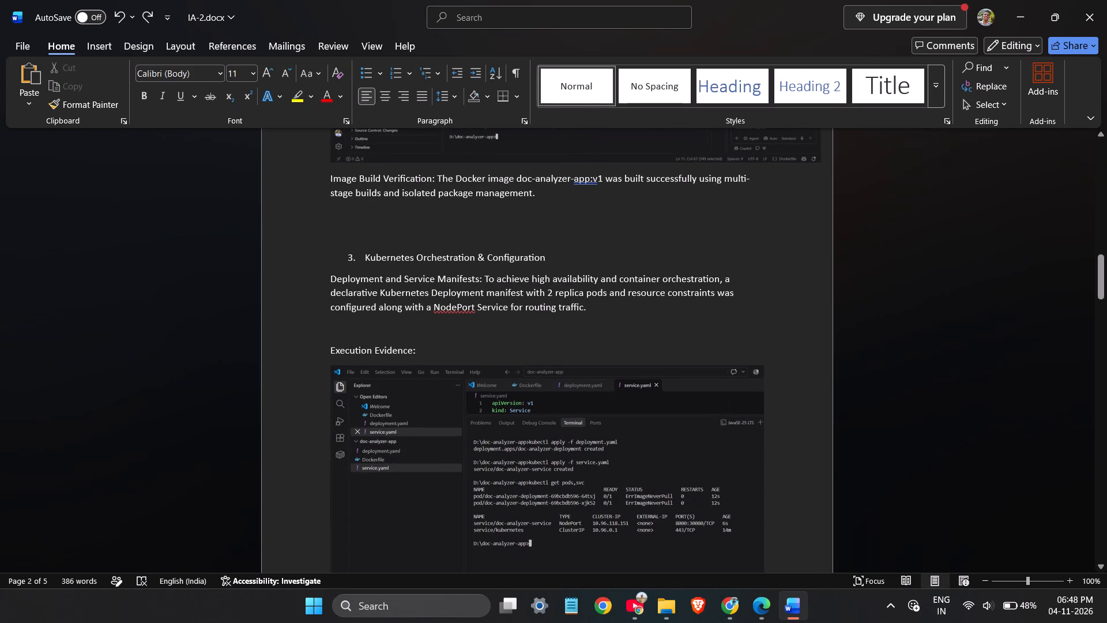
{"action": "left_click", "coordinate": [368, 257]}
{"action": "key", "text": "Left"}
{"action": "key", "text": "BackSpace"}
{"action": "key", "text": "BackSpace"}
{"action": "type", "text": "3."}
{"action": "key", "text": "space"}
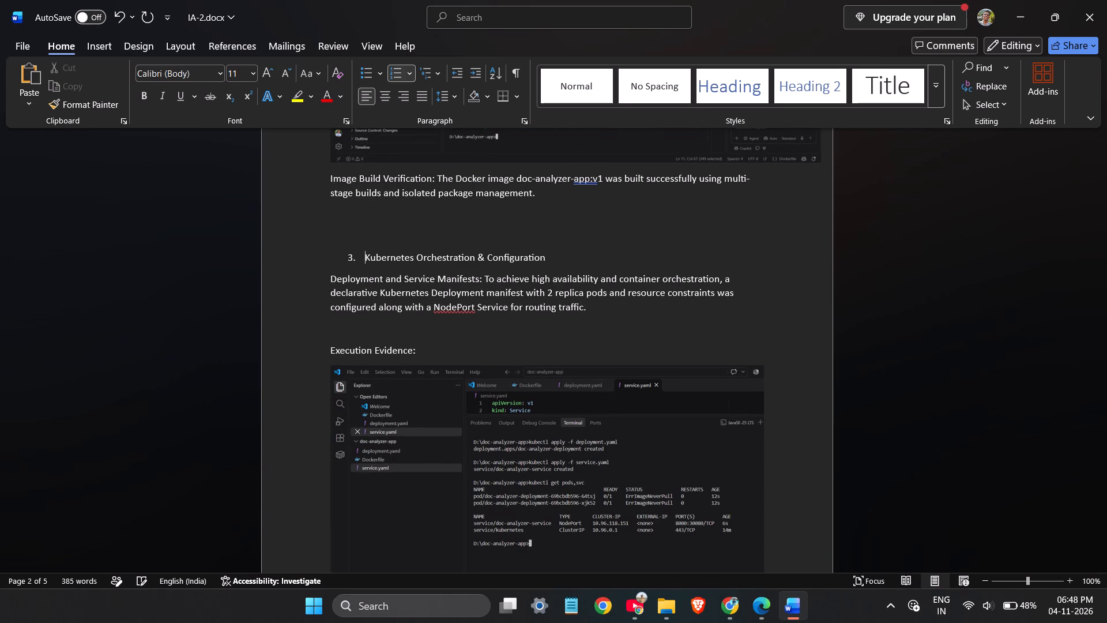
{"action": "key", "text": "ctrl+z"}
Replace the "GitHub Repository & Online Video Demonstration" heading's automatic numbering with plain text "4." and a space, removing one blank line above it.
{"action": "scroll", "coordinate": [442, 338], "scroll_direction": "down", "scroll_amount": 2}
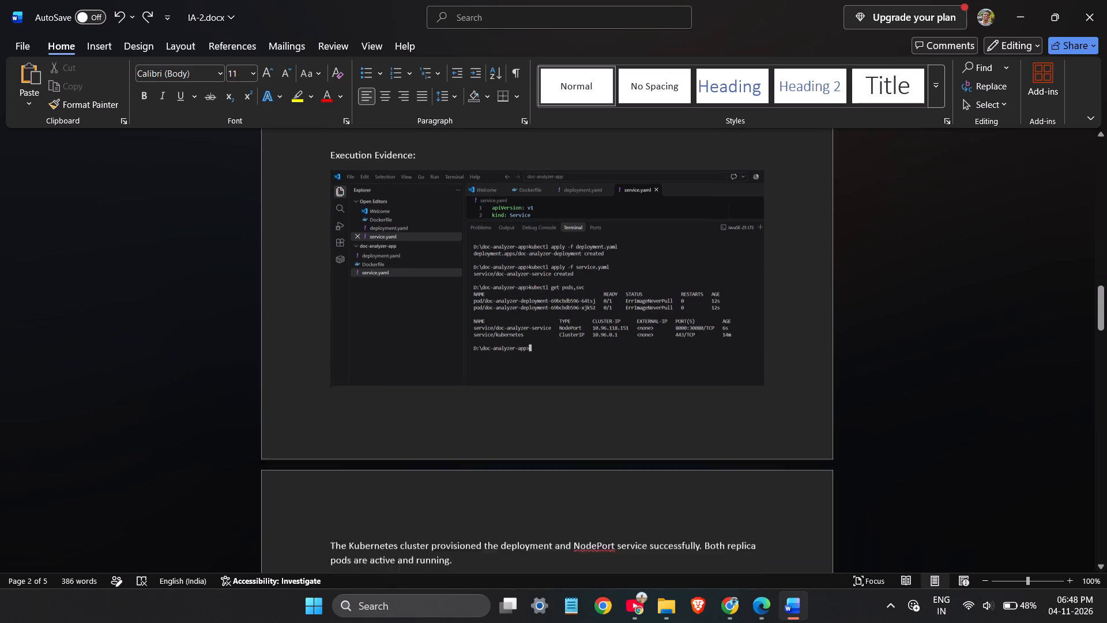
{"action": "scroll", "coordinate": [442, 338], "scroll_direction": "down", "scroll_amount": 2}
{"action": "scroll", "coordinate": [387, 316], "scroll_direction": "down", "scroll_amount": 2}
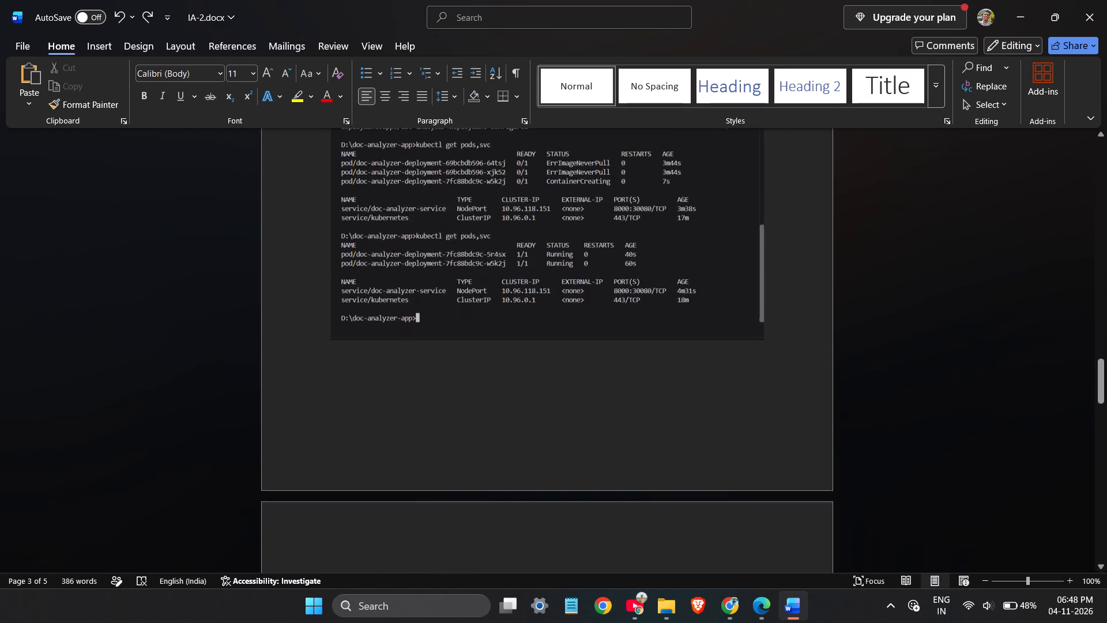
{"action": "scroll", "coordinate": [387, 316], "scroll_direction": "down", "scroll_amount": 3}
{"action": "scroll", "coordinate": [387, 316], "scroll_direction": "up", "scroll_amount": 1}
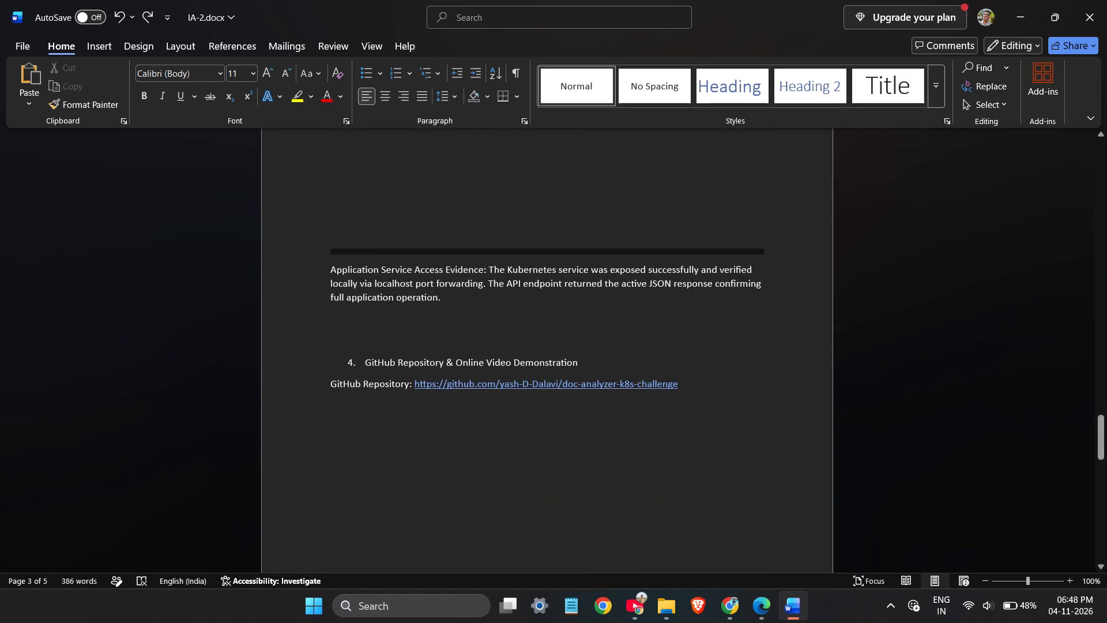
{"action": "left_click", "coordinate": [368, 366]}
{"action": "key", "text": "BackSpace"}
{"action": "key", "text": "BackSpace"}
{"action": "key", "text": "BackSpace"}
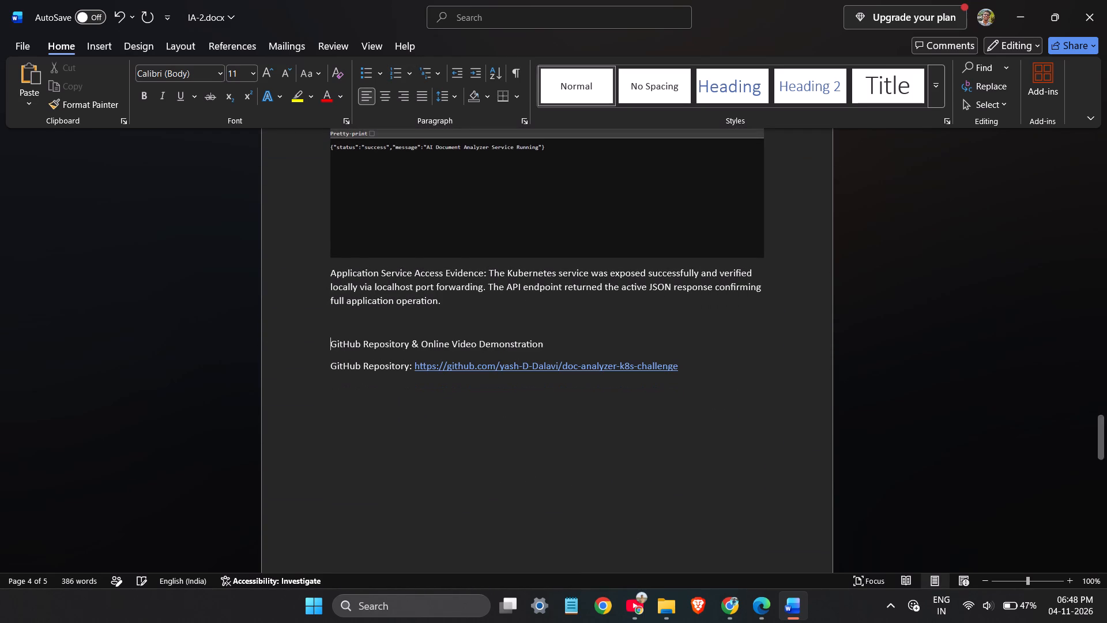
{"action": "type", "text": "4."}
{"action": "key", "text": "space"}
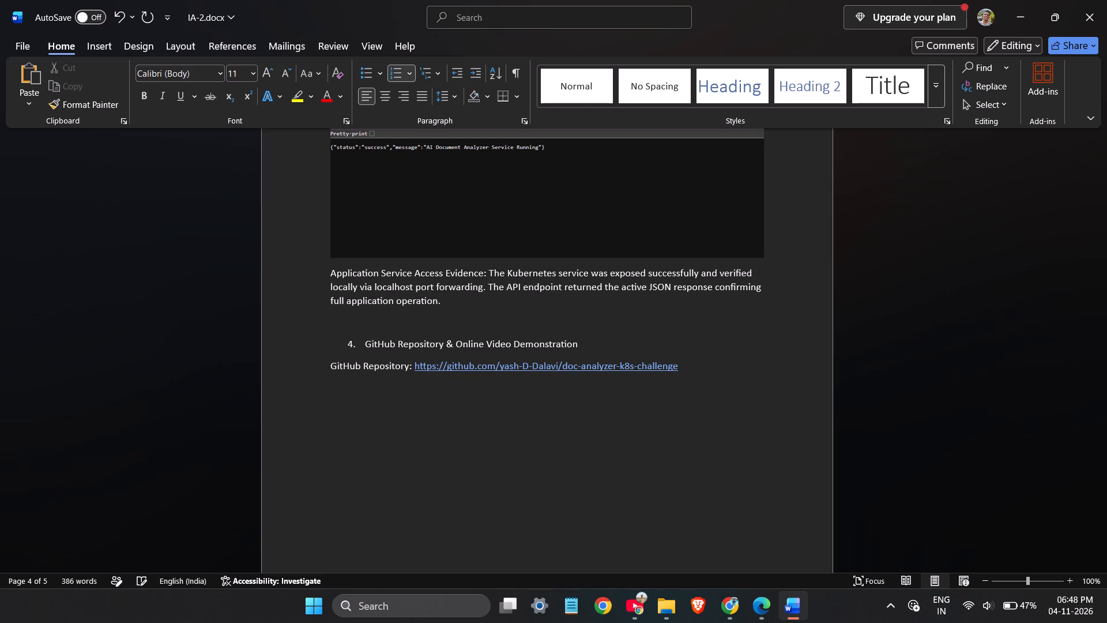
{"action": "key", "text": "ctrl+z"}
Make the whole student details block bold, from the Name line through the Assignment line at the document's start.
{"action": "scroll", "coordinate": [499, 471], "scroll_direction": "down", "scroll_amount": 4}
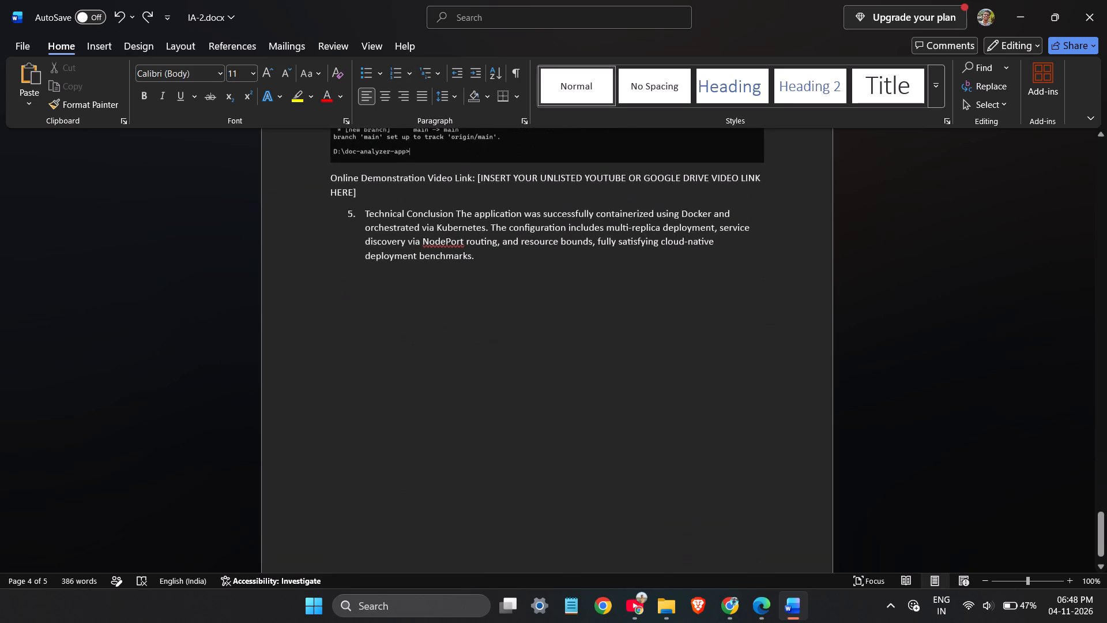
{"action": "scroll", "coordinate": [499, 471], "scroll_direction": "down", "scroll_amount": 1}
{"action": "scroll", "coordinate": [499, 471], "scroll_direction": "up", "scroll_amount": 2}
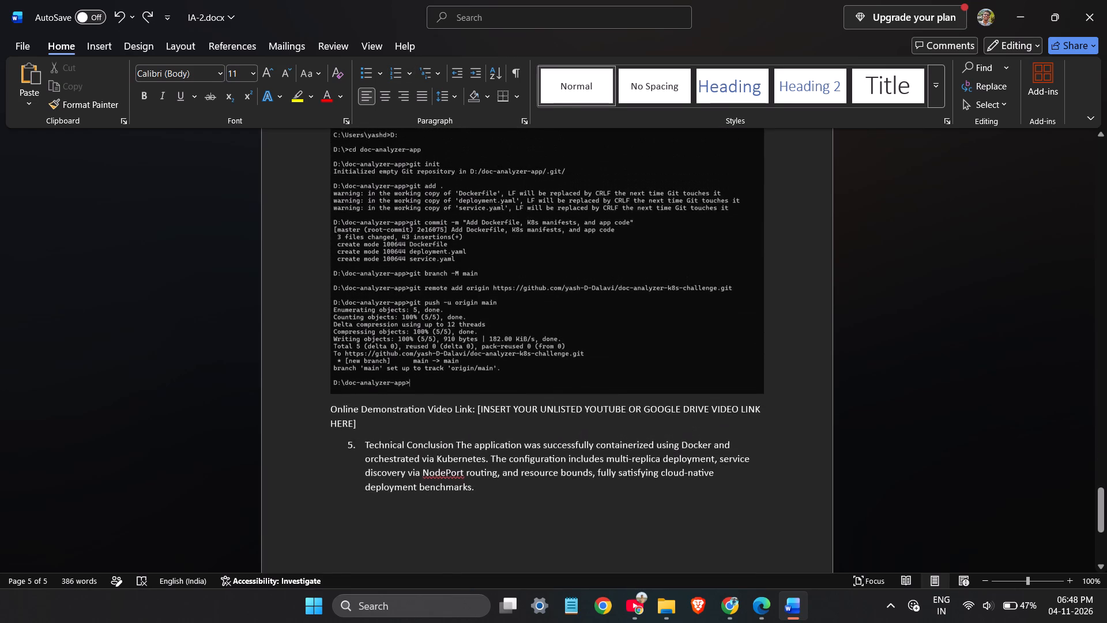
{"action": "scroll", "coordinate": [499, 471], "scroll_direction": "up", "scroll_amount": 11}
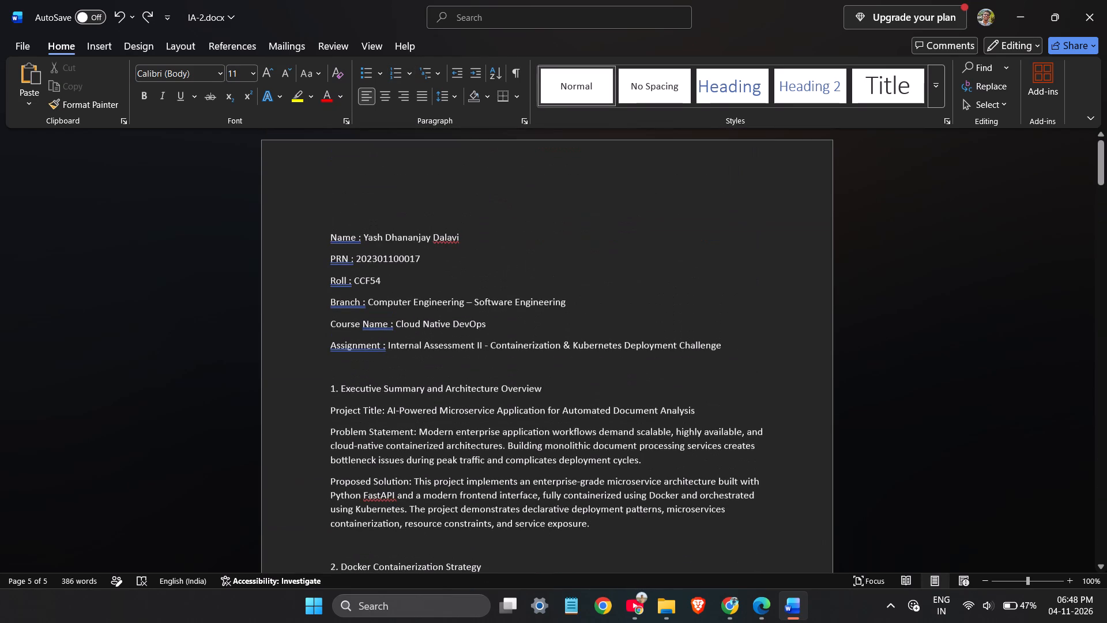
{"action": "left_click_drag", "start_coordinate": [333, 238], "coordinate": [511, 315]}
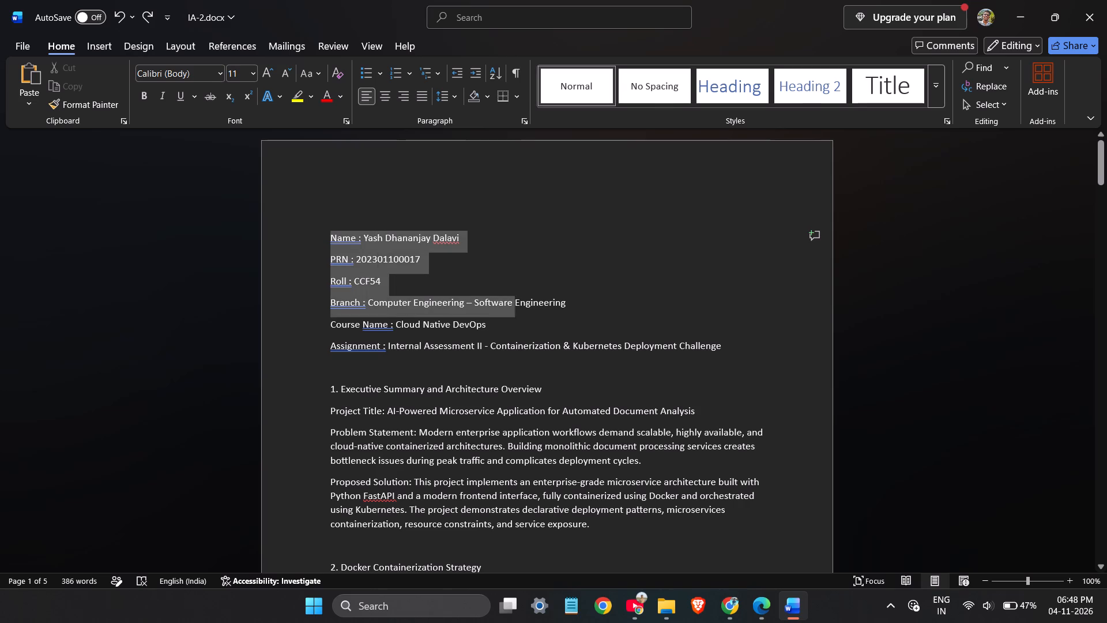
{"action": "left_click_drag", "start_coordinate": [511, 315], "coordinate": [735, 343]}
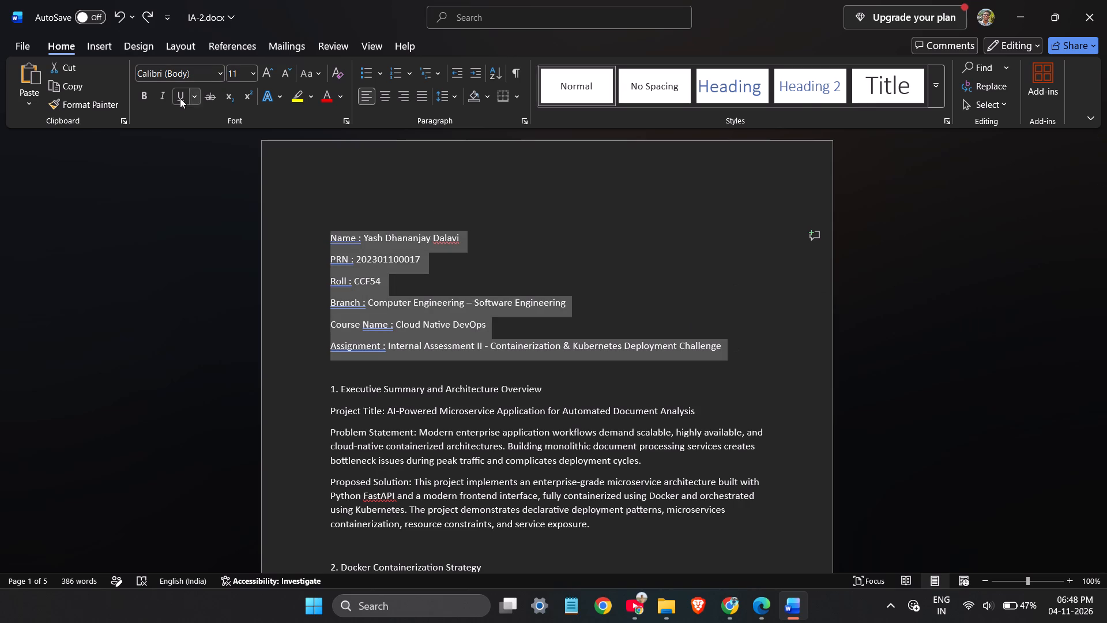
{"action": "left_click", "coordinate": [147, 97]}
{"action": "left_click", "coordinate": [343, 343]}
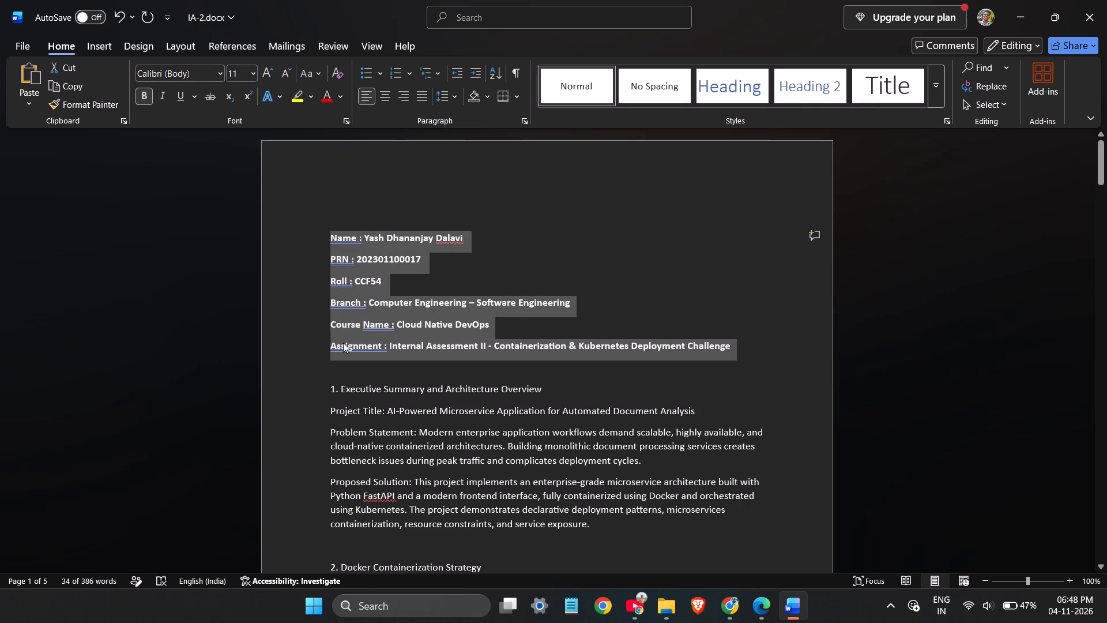
Center the Assignment title line and set its font size to 12.
{"action": "left_click_drag", "start_coordinate": [332, 346], "coordinate": [741, 354]}
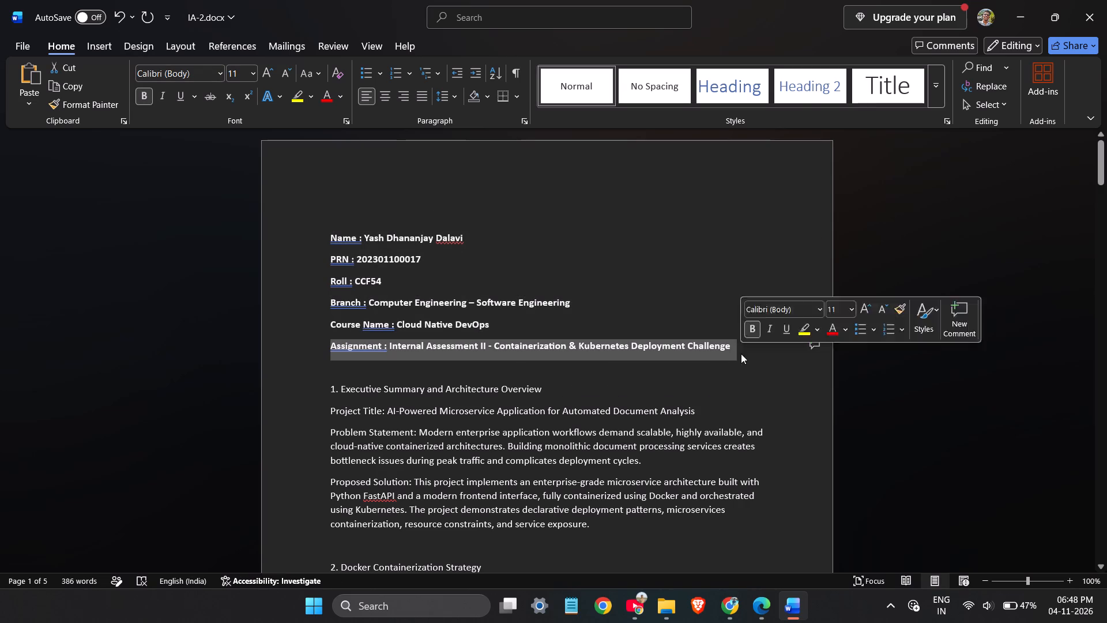
{"action": "left_click", "coordinate": [386, 96]}
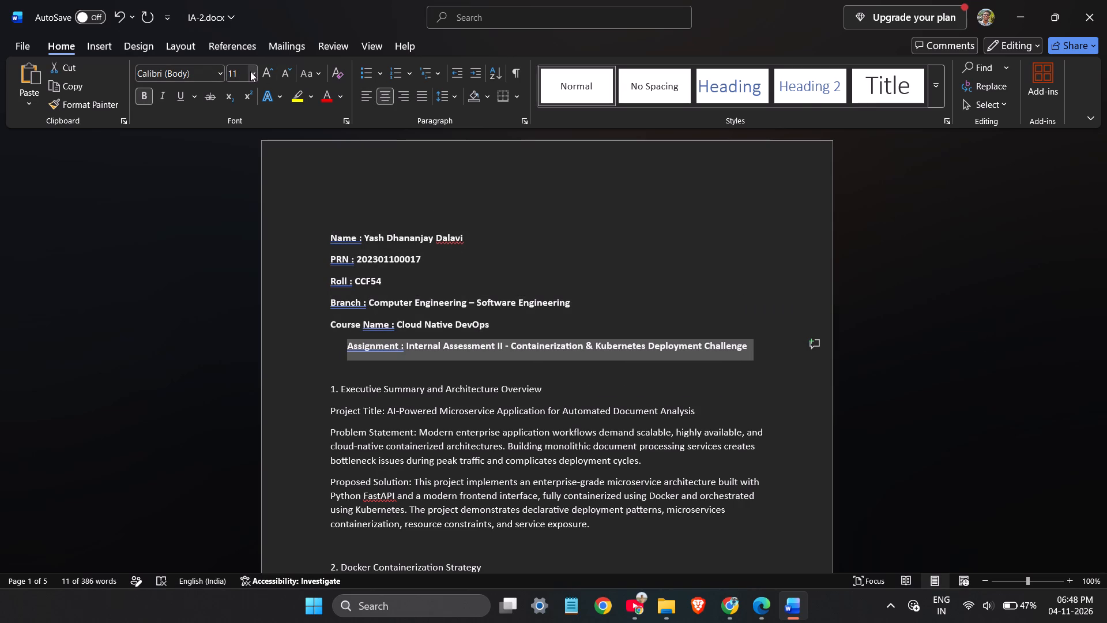
{"action": "left_click", "coordinate": [250, 72]}
{"action": "left_click", "coordinate": [244, 160]}
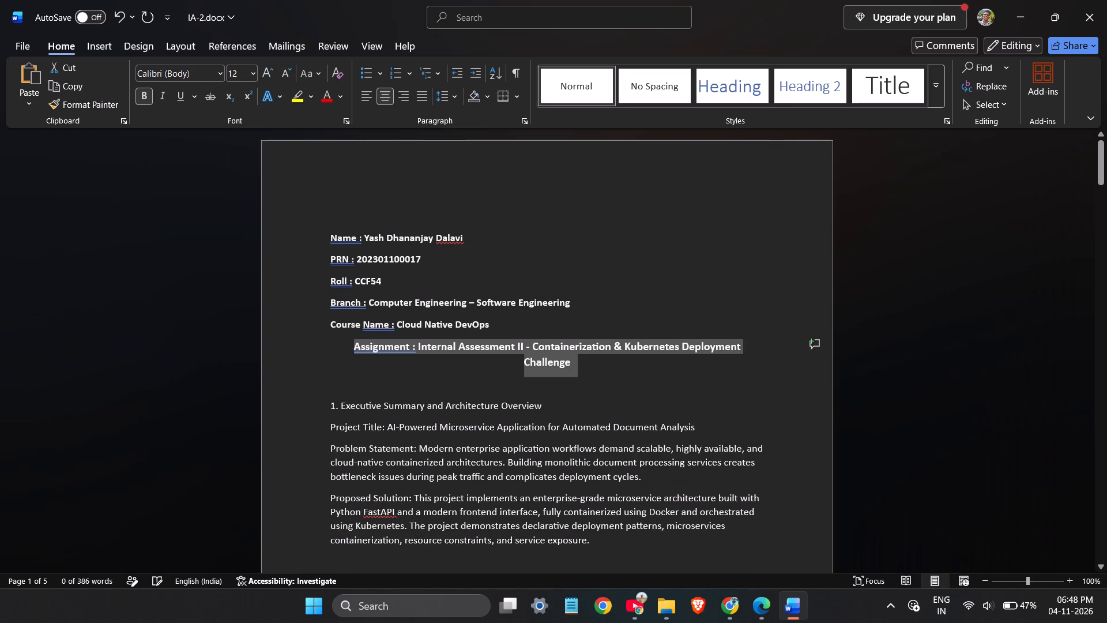
Insert a blank line between the Course Name line and the centered Assignment title.
{"action": "left_click", "coordinate": [506, 326]}
{"action": "key", "text": "Return"}
{"action": "scroll", "coordinate": [668, 384], "scroll_direction": "down", "scroll_amount": 1}
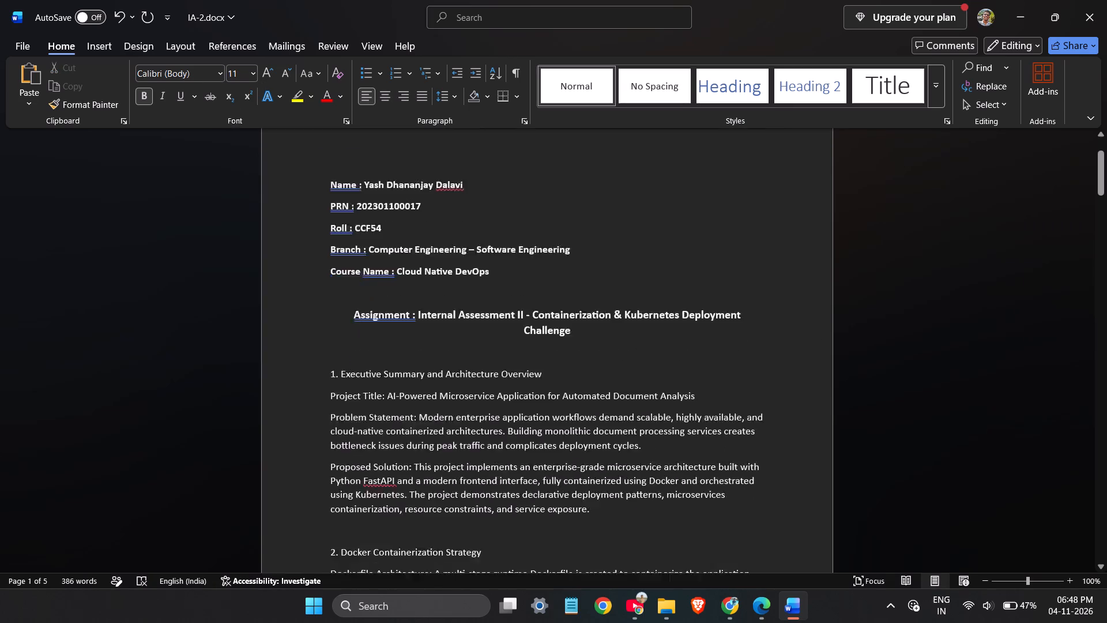
{"action": "scroll", "coordinate": [668, 384], "scroll_direction": "down", "scroll_amount": 1}
{"action": "left_click_drag", "start_coordinate": [326, 312], "coordinate": [560, 316]}
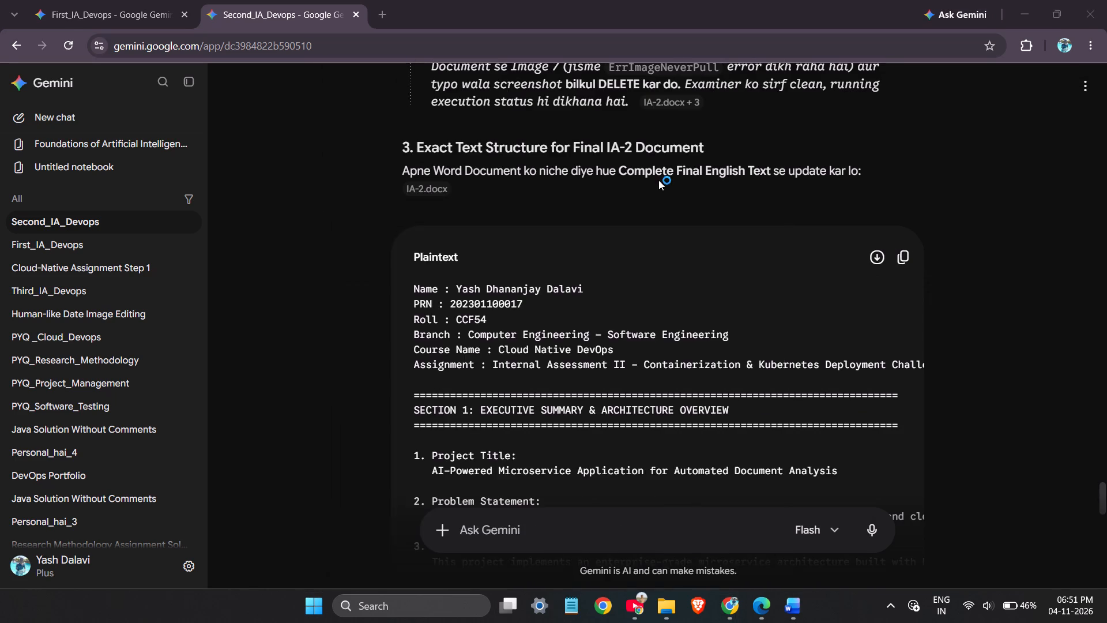
{"action": "left_click", "coordinate": [191, 180]}
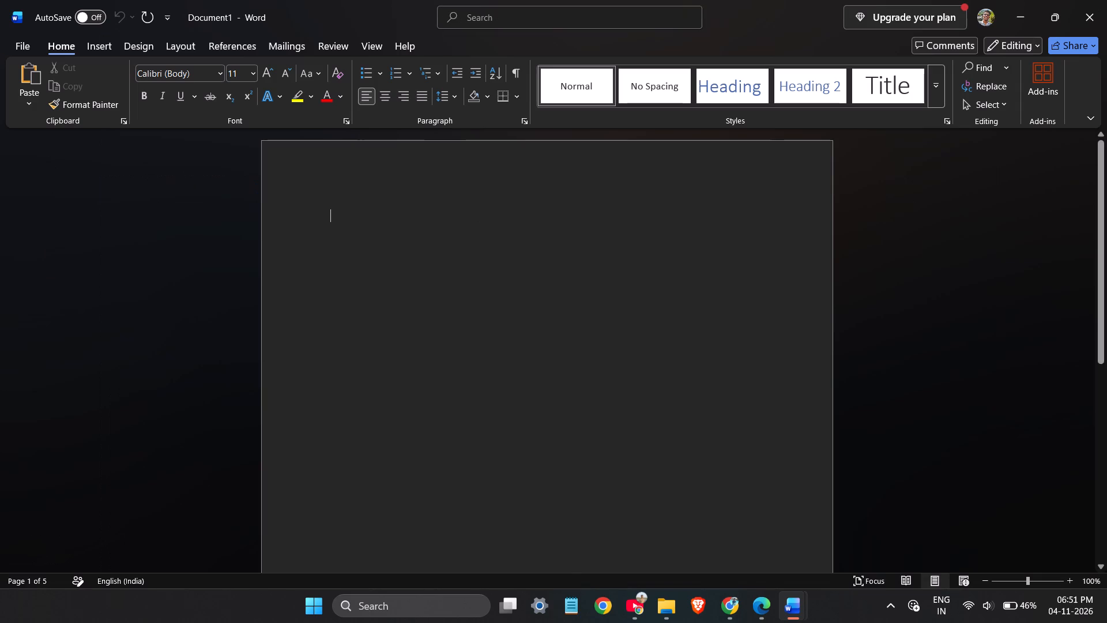
{"action": "key", "text": "ctrl+v"}
{"action": "scroll", "coordinate": [624, 314], "scroll_direction": "up", "scroll_amount": 8}
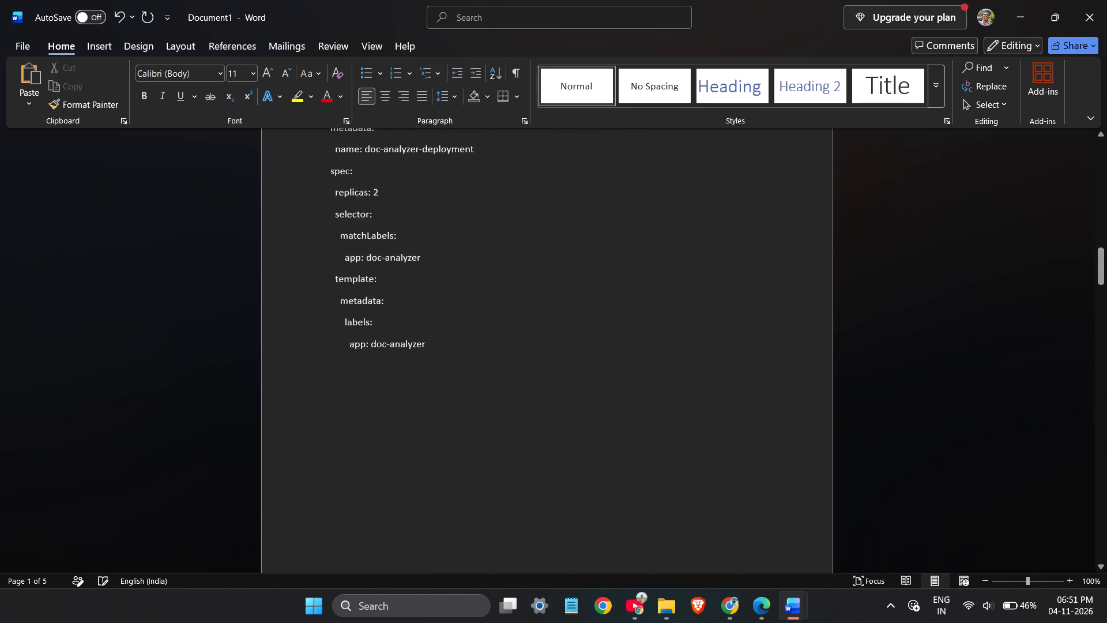
{"action": "scroll", "coordinate": [624, 314], "scroll_direction": "up", "scroll_amount": 4}
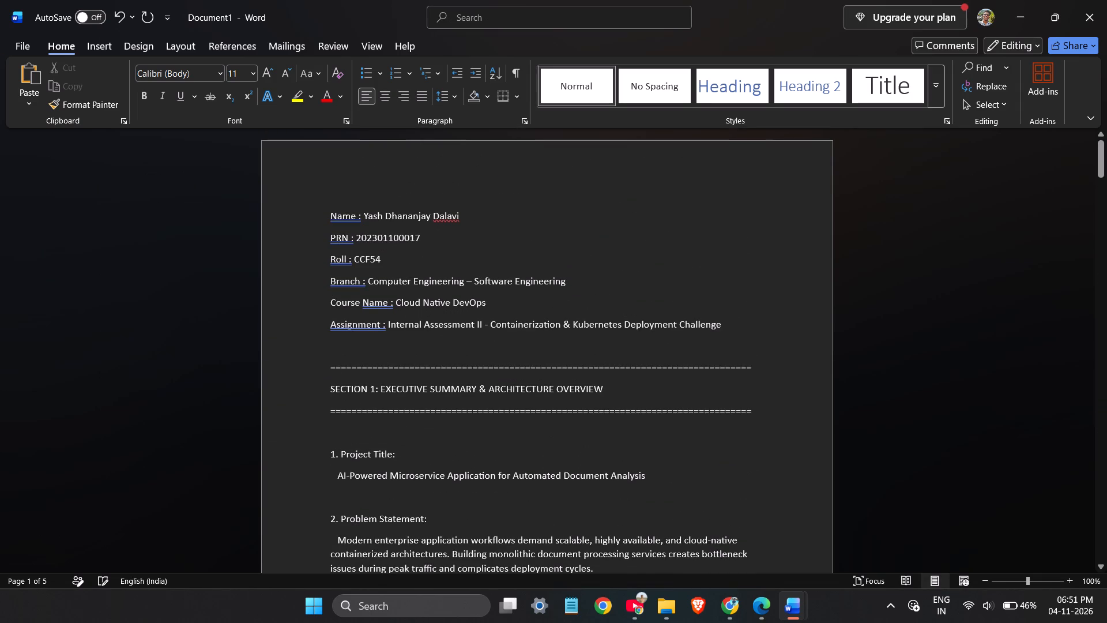
Make the student detail lines from Name through Course Name bold.
{"action": "left_click_drag", "start_coordinate": [329, 214], "coordinate": [513, 299]}
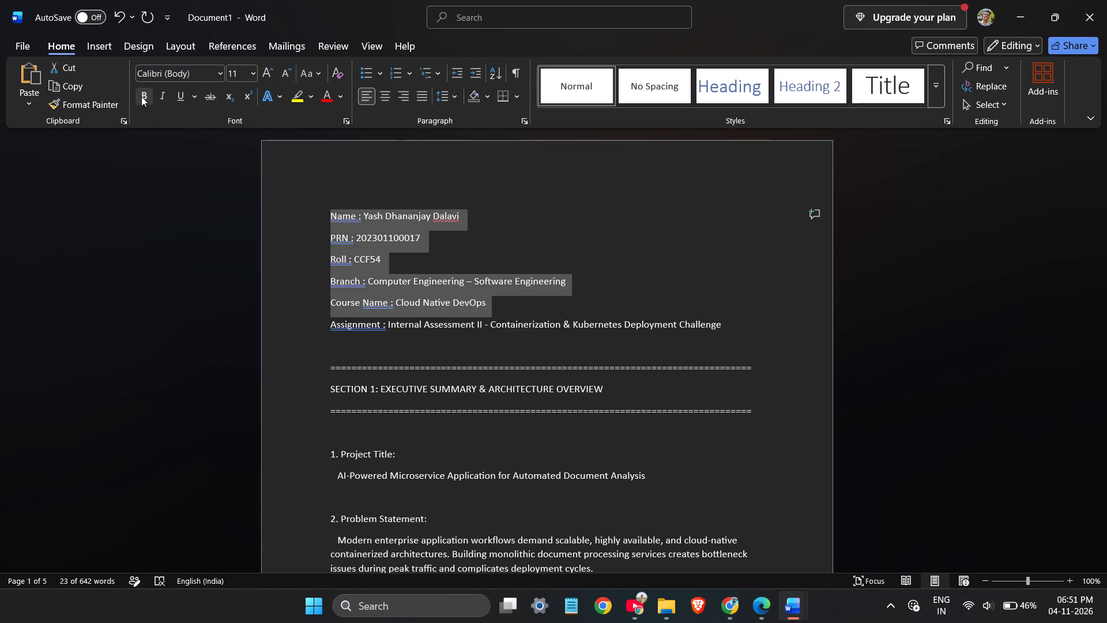
{"action": "left_click", "coordinate": [141, 96]}
Format the Assignment line as bold, 12 pt and centred, and insert a blank line above it.
{"action": "left_click_drag", "start_coordinate": [325, 328], "coordinate": [745, 321]}
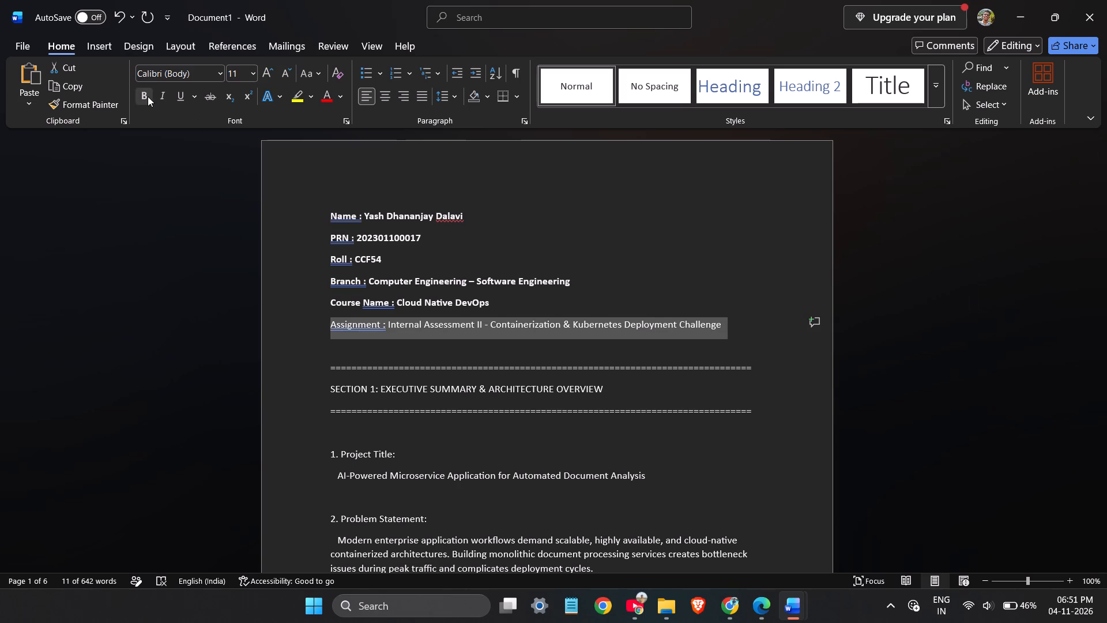
{"action": "left_click", "coordinate": [148, 96]}
{"action": "left_click", "coordinate": [252, 76]}
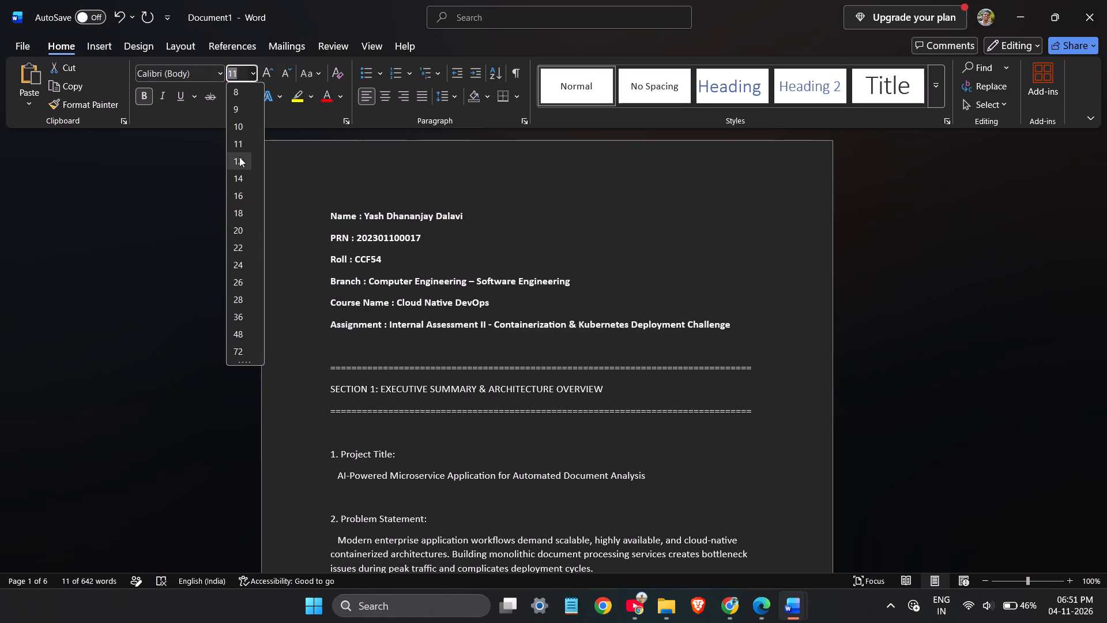
{"action": "left_click", "coordinate": [239, 157]}
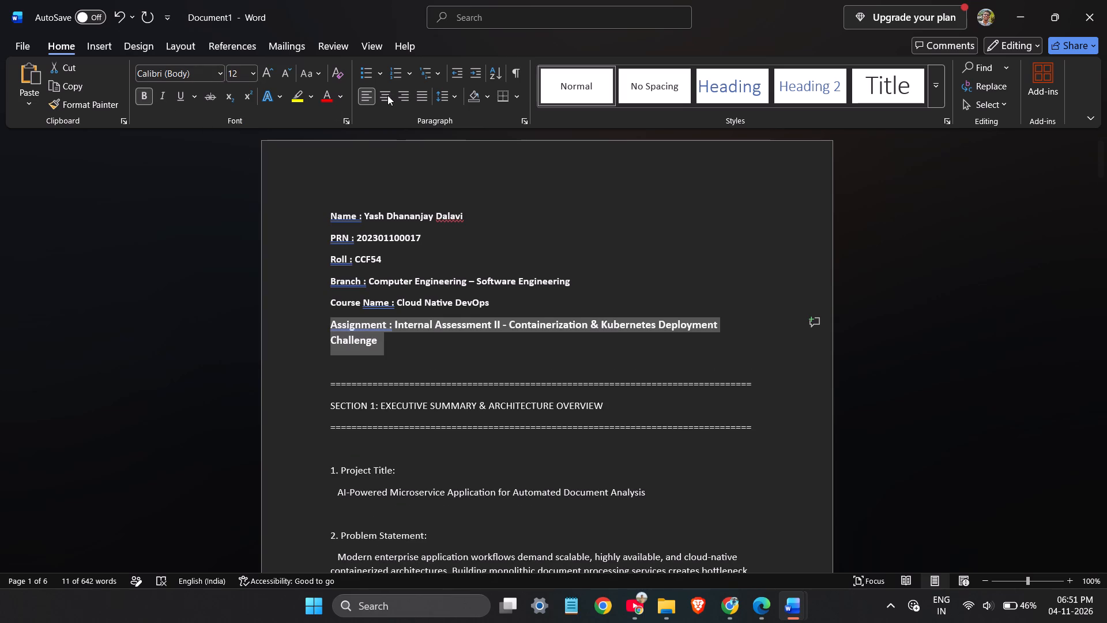
{"action": "left_click", "coordinate": [387, 95]}
{"action": "left_click", "coordinate": [507, 302]}
{"action": "key", "text": "Return"}
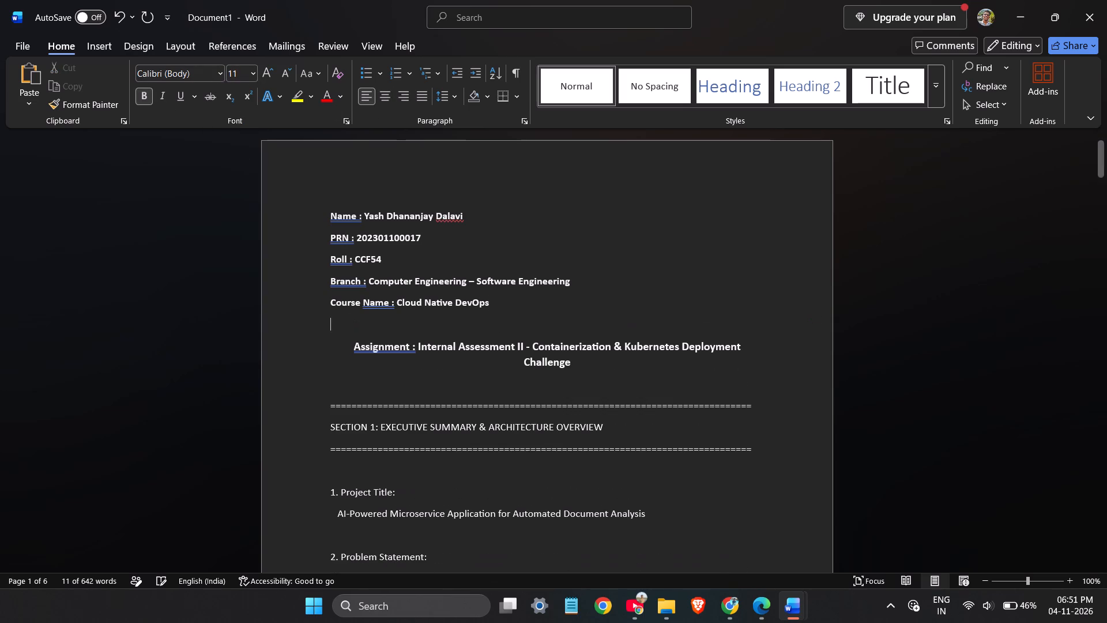
Delete the equals-sign separator lines above and below the SECTION 1 heading, keeping one blank line before Project Title.
{"action": "left_click_drag", "start_coordinate": [334, 406], "coordinate": [703, 404]}
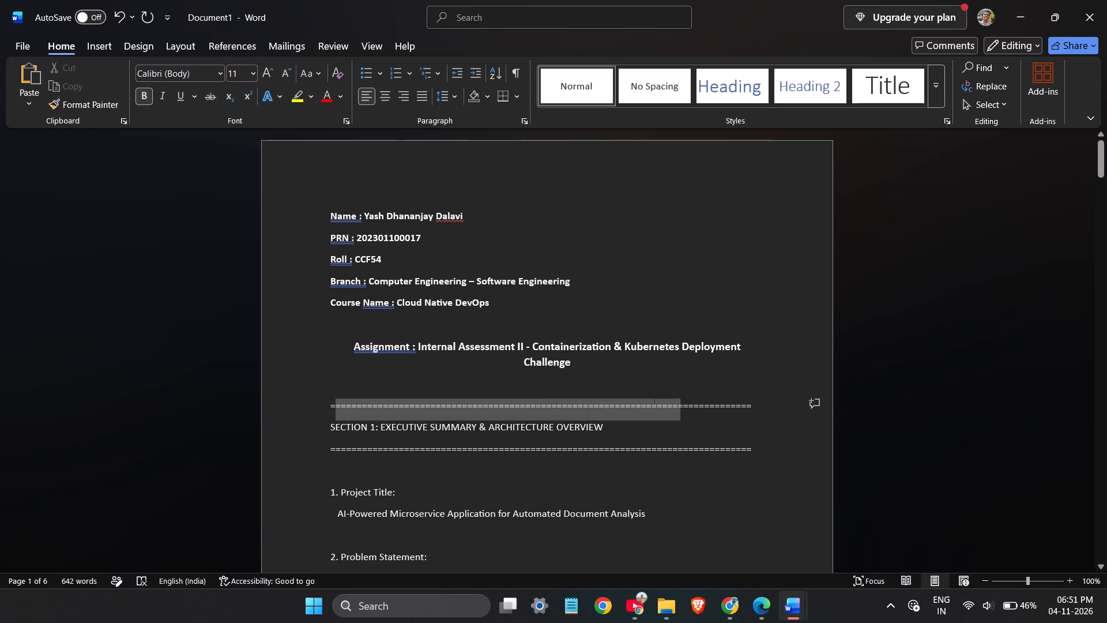
{"action": "left_click_drag", "start_coordinate": [703, 404], "coordinate": [763, 408]}
{"action": "key", "text": "BackSpace"}
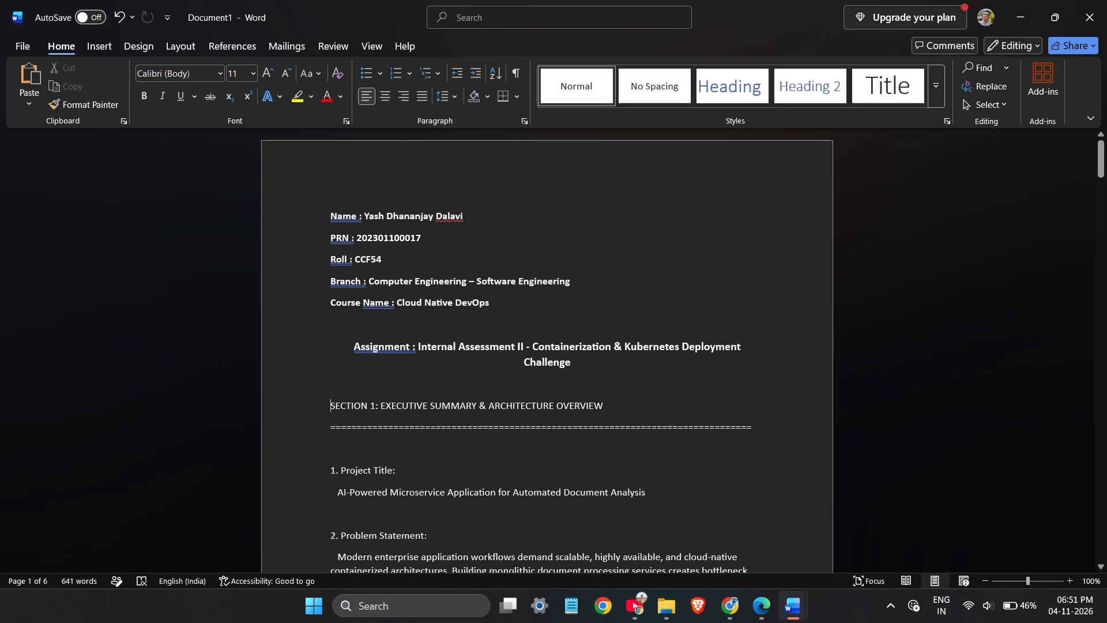
{"action": "left_click_drag", "start_coordinate": [335, 430], "coordinate": [749, 426]}
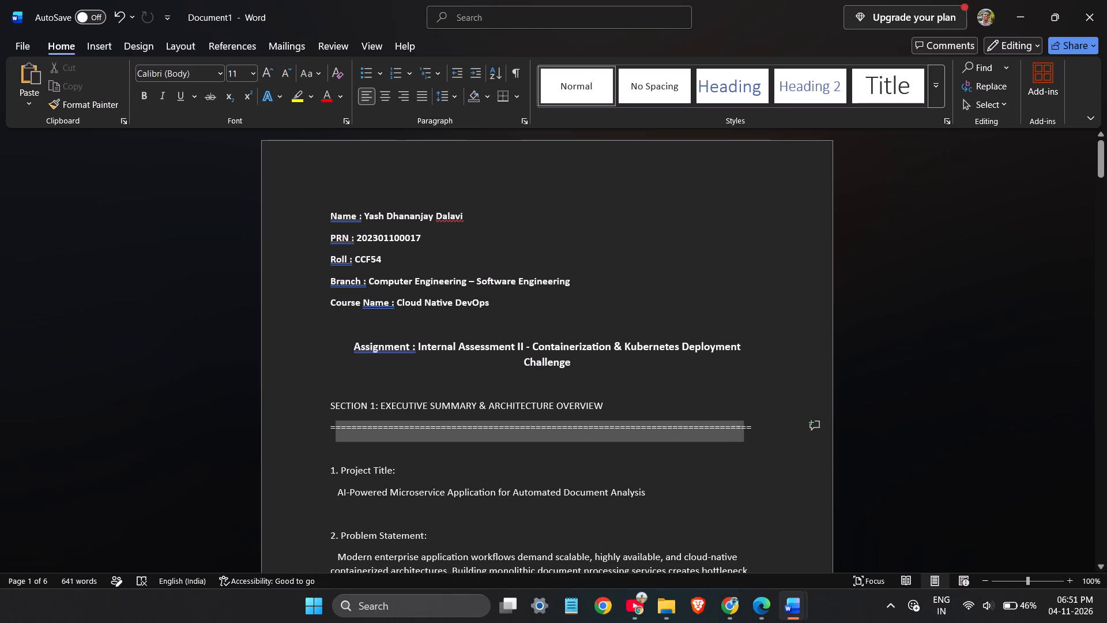
{"action": "left_click_drag", "start_coordinate": [749, 426], "coordinate": [756, 425]}
{"action": "key", "text": "BackSpace"}
{"action": "key", "text": "BackSpace"}
{"action": "key", "text": "BackSpace"}
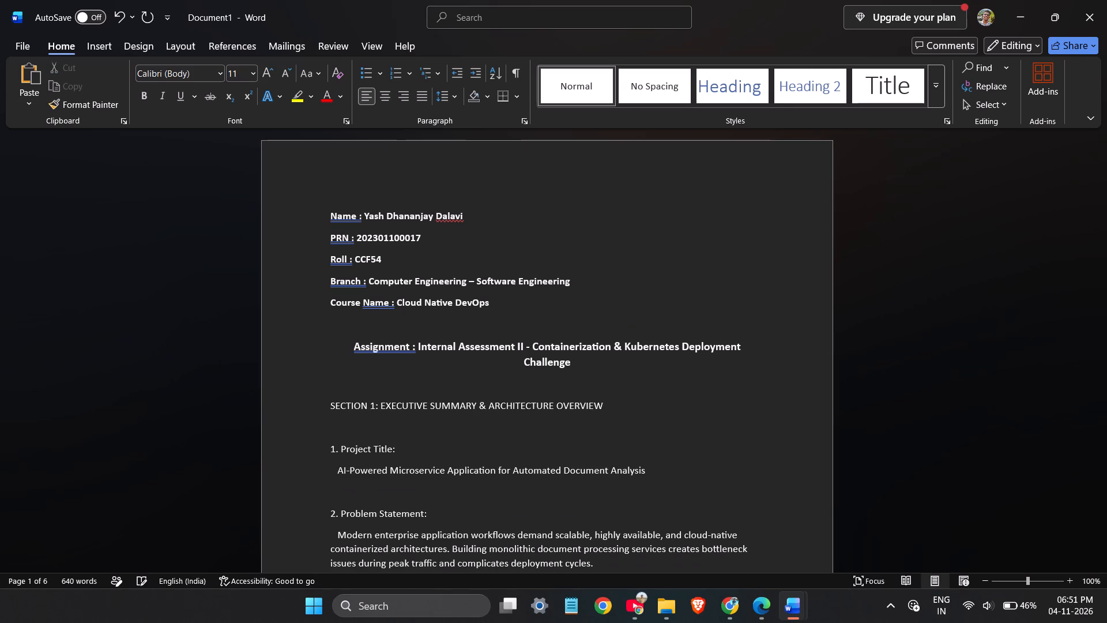
{"action": "left_click", "coordinate": [421, 426]}
{"action": "key", "text": "BackSpace"}
{"action": "key", "text": "Return"}
Make the heading "SECTION 1: EXECUTIVE SUMMARY & ARCHITECTURE OVERVIEW" bold.
{"action": "left_click_drag", "start_coordinate": [324, 401], "coordinate": [654, 409]}
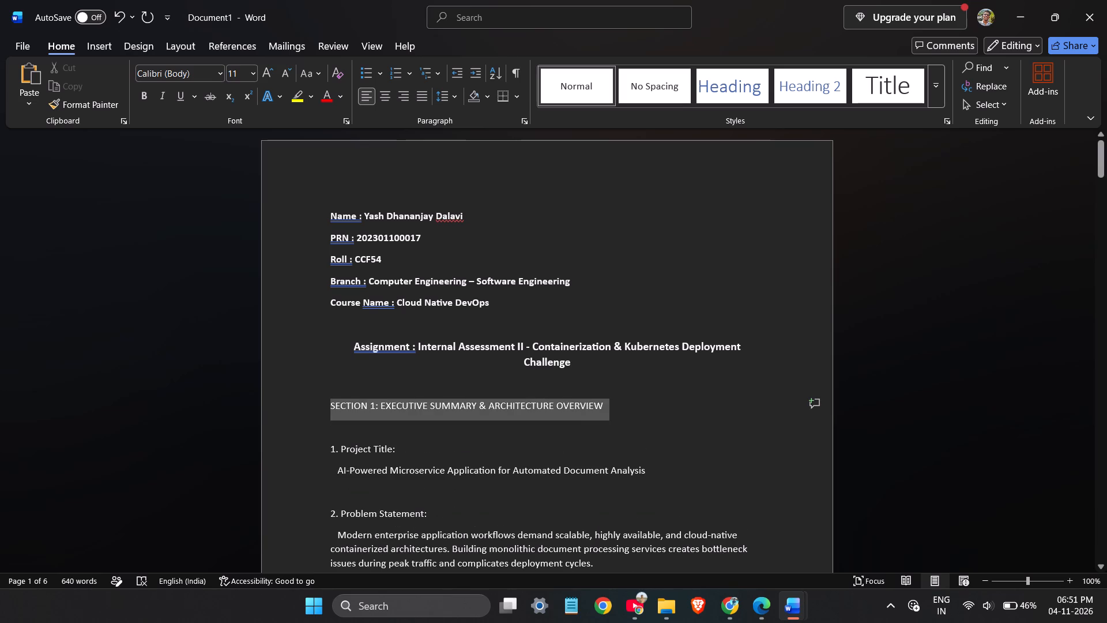
{"action": "left_click_drag", "start_coordinate": [654, 409], "coordinate": [653, 408]}
{"action": "left_click", "coordinate": [146, 97]}
Remove the blank lines below the SECTION 1 heading and between its four numbered items.
{"action": "scroll", "coordinate": [392, 412], "scroll_direction": "down", "scroll_amount": 1}
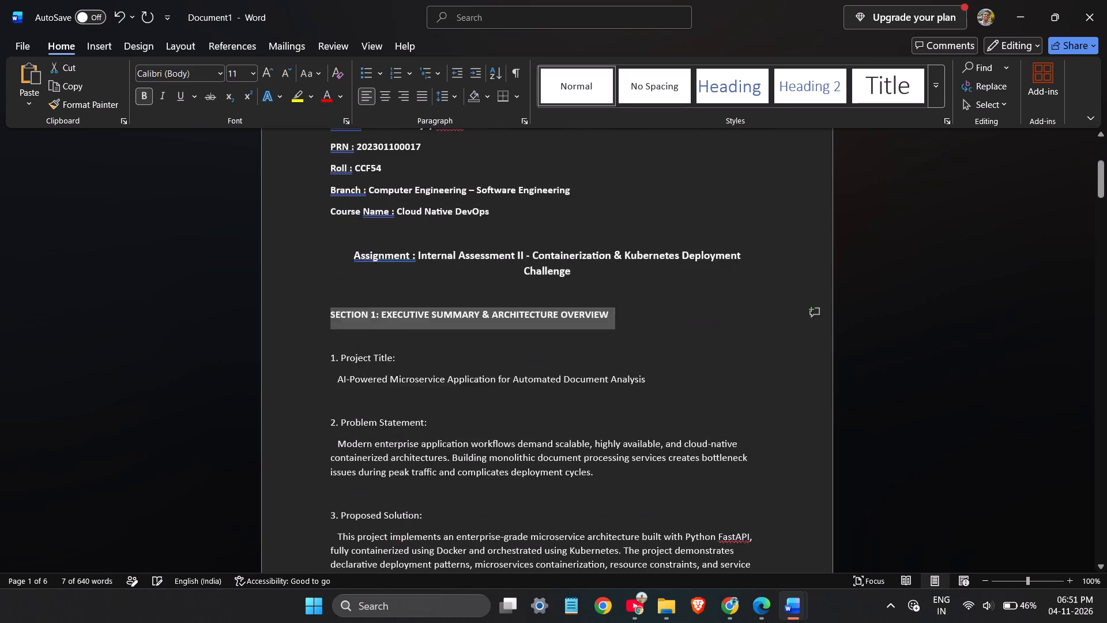
{"action": "scroll", "coordinate": [392, 412], "scroll_direction": "down", "scroll_amount": 1}
{"action": "left_click", "coordinate": [351, 186]}
{"action": "key", "text": "BackSpace"}
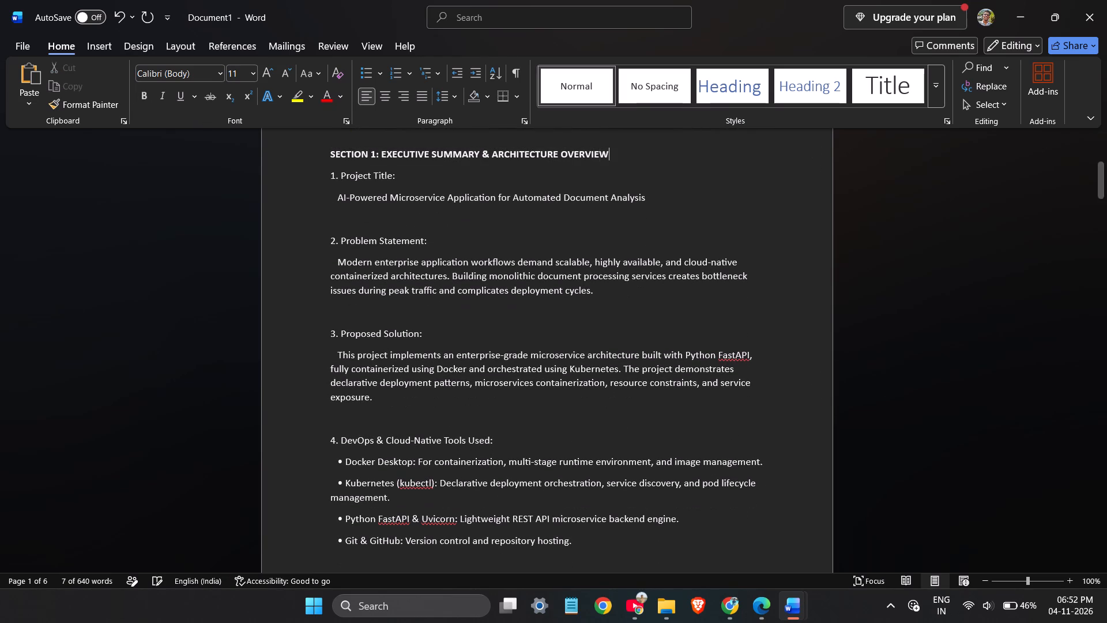
{"action": "left_click", "coordinate": [337, 220]}
{"action": "key", "text": "BackSpace"}
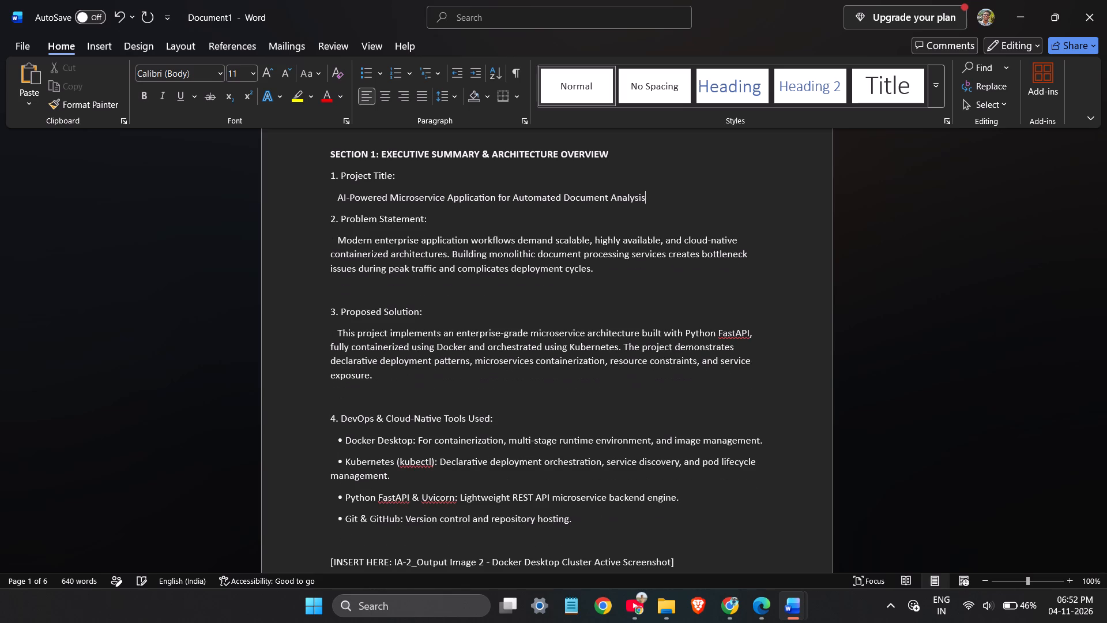
{"action": "left_click", "coordinate": [351, 297]}
{"action": "key", "text": "BackSpace"}
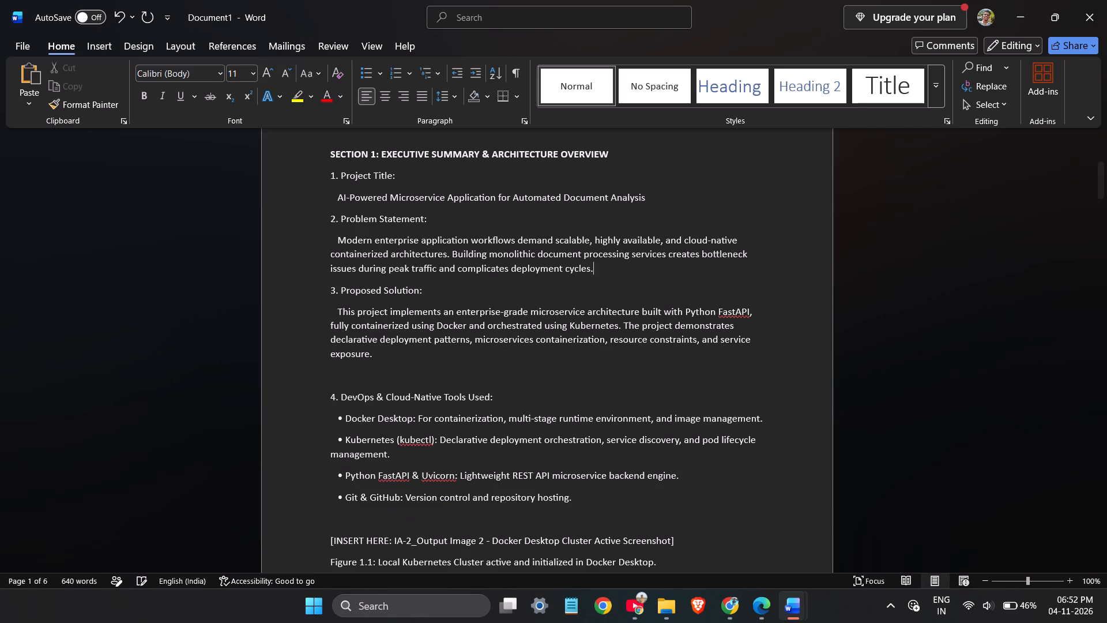
{"action": "left_click", "coordinate": [363, 374]}
{"action": "key", "text": "BackSpace"}
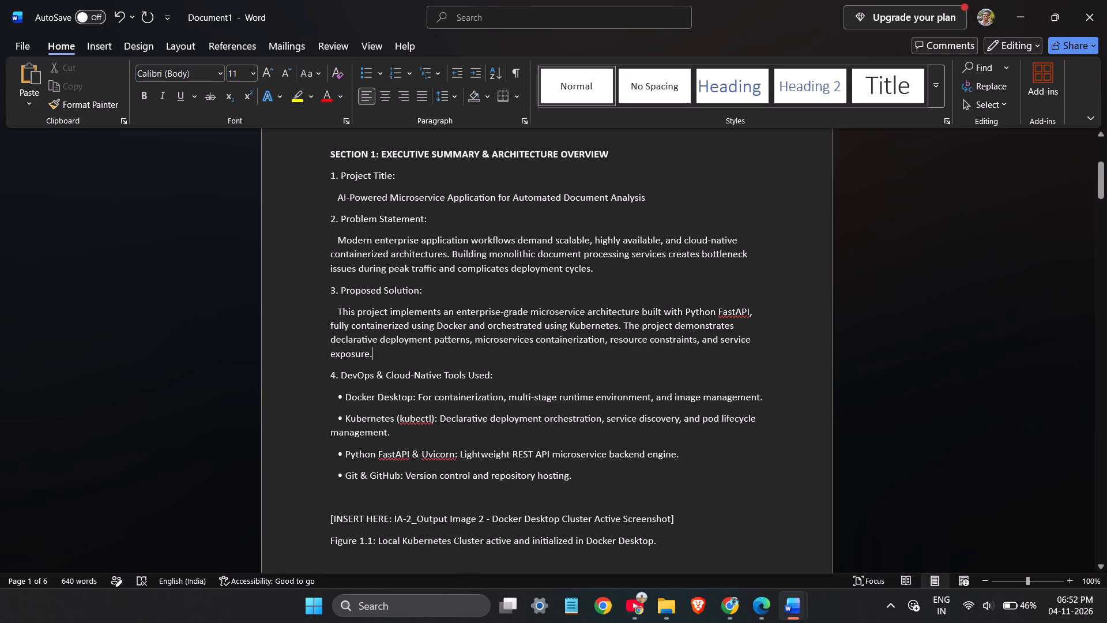
Insert one blank line after each of the Project Title, Problem Statement and Proposed Solution texts in SECTION 1.
{"action": "left_click", "coordinate": [669, 201]}
{"action": "key", "text": "Return"}
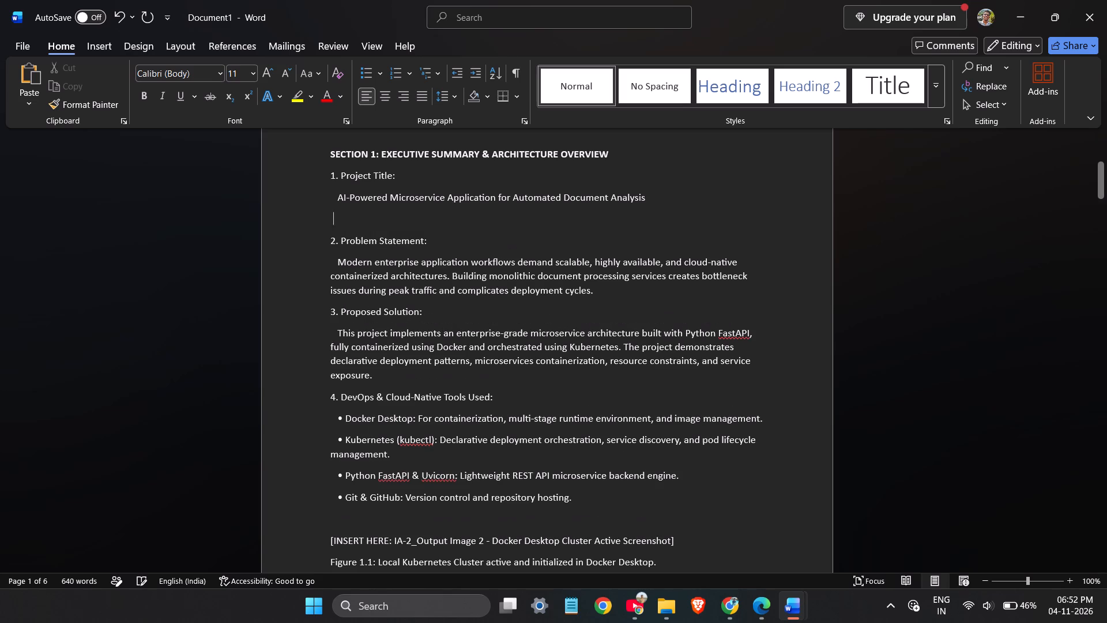
{"action": "left_click", "coordinate": [600, 297]}
{"action": "key", "text": "Return"}
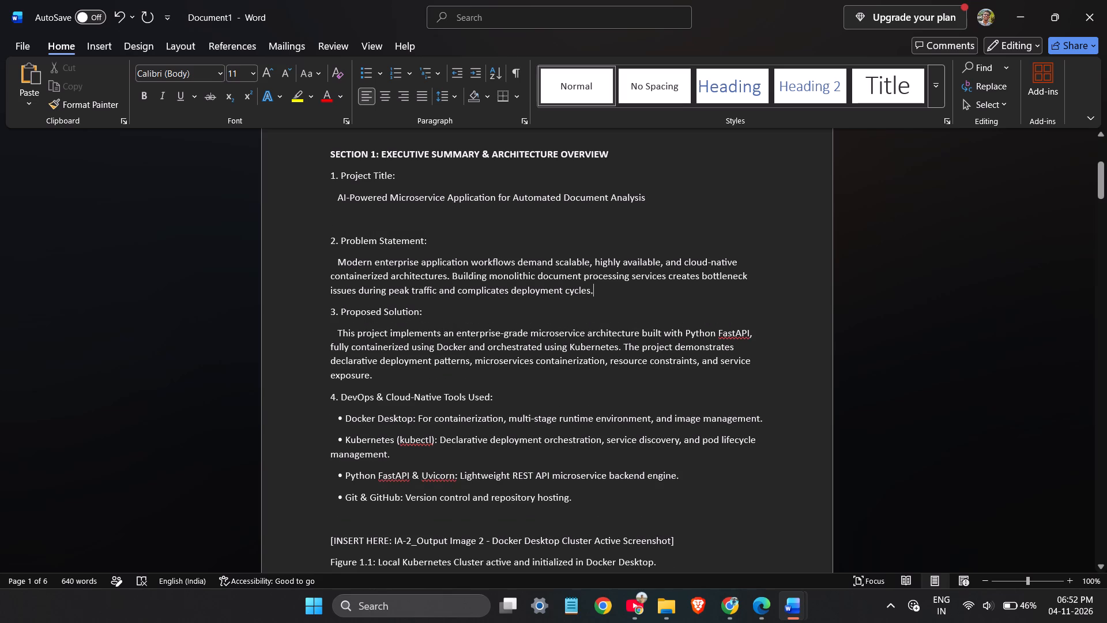
{"action": "left_click", "coordinate": [412, 397]}
{"action": "key", "text": "Return"}
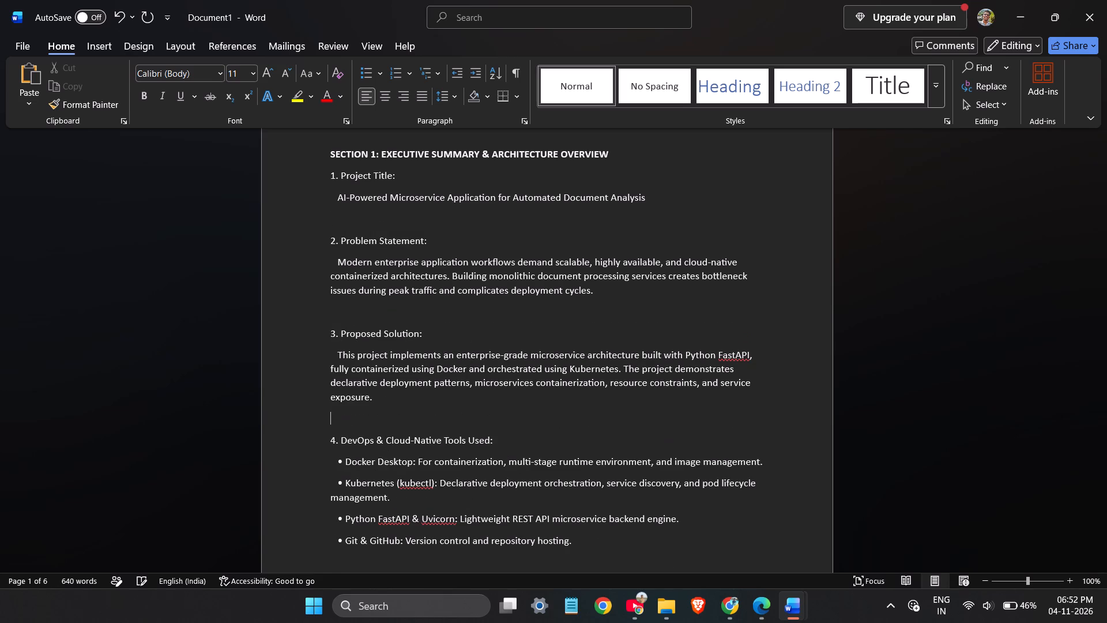
Make the four numbered SECTION 1 subheadings bold, from "1. Project Title:" to "4. DevOps & Cloud-Native Tools Used:".
{"action": "scroll", "coordinate": [485, 421], "scroll_direction": "down", "scroll_amount": 1}
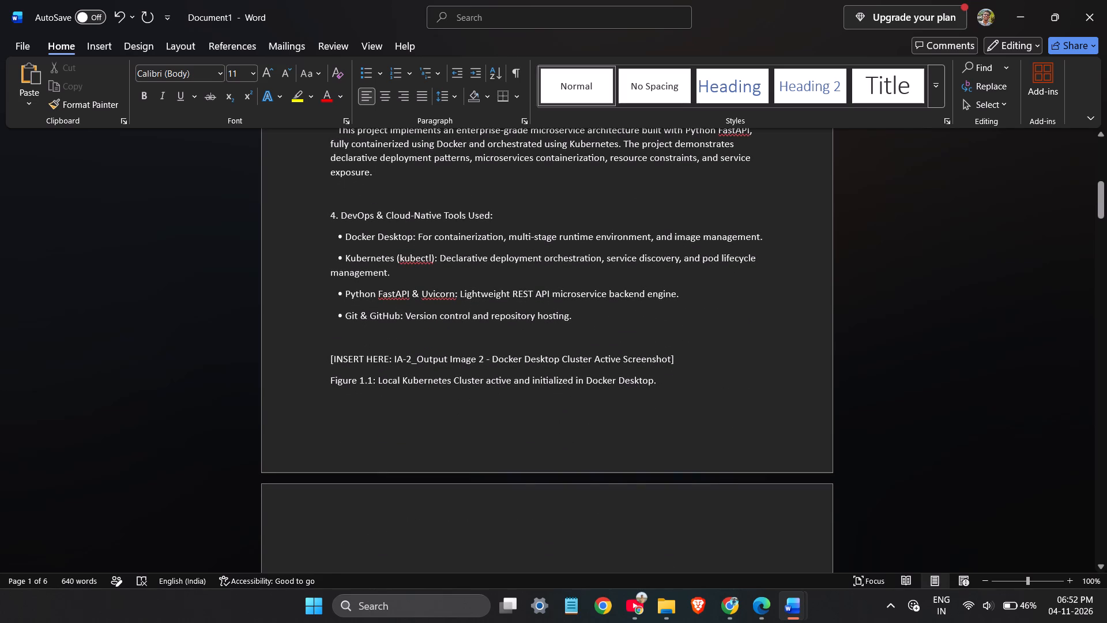
{"action": "scroll", "coordinate": [413, 342], "scroll_direction": "up", "scroll_amount": 3}
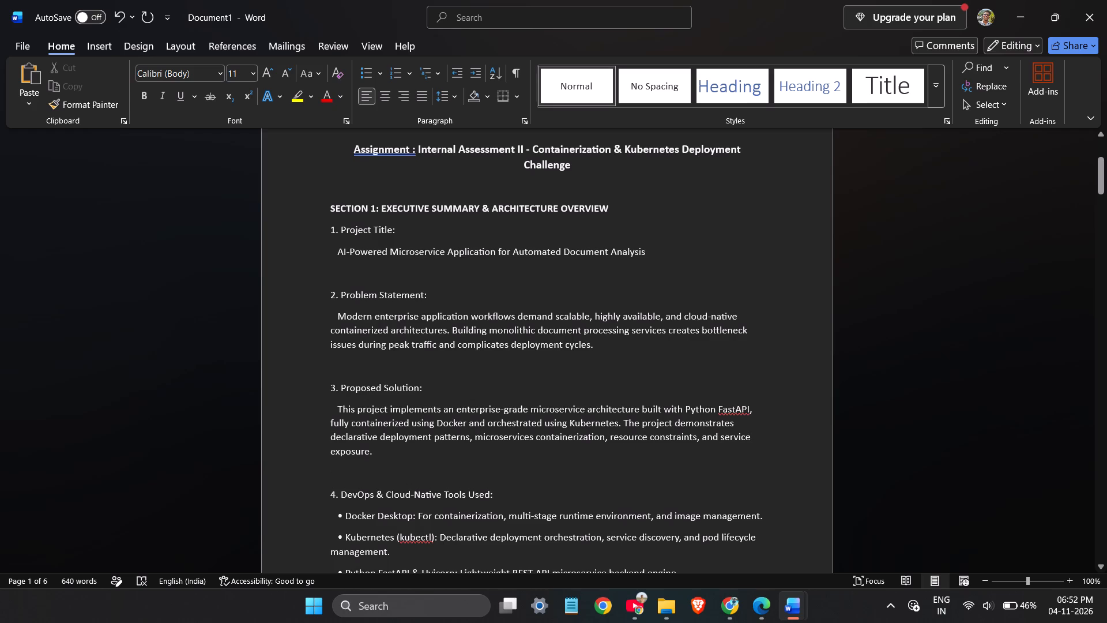
{"action": "left_click_drag", "start_coordinate": [329, 234], "coordinate": [398, 234]}
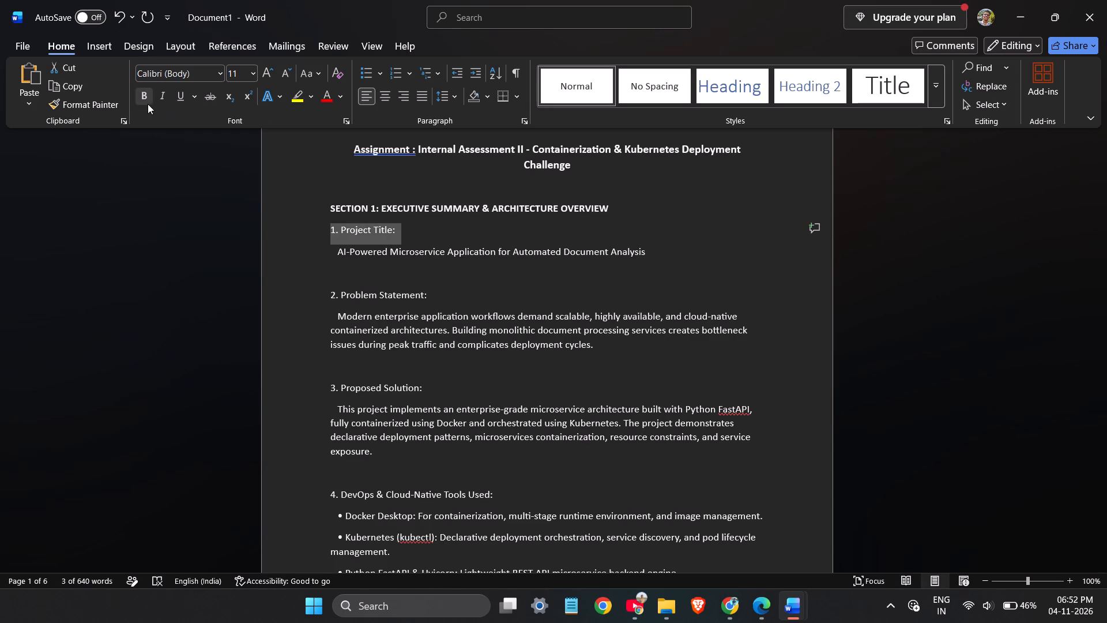
{"action": "left_click", "coordinate": [148, 104]}
{"action": "left_click_drag", "start_coordinate": [329, 294], "coordinate": [444, 290]}
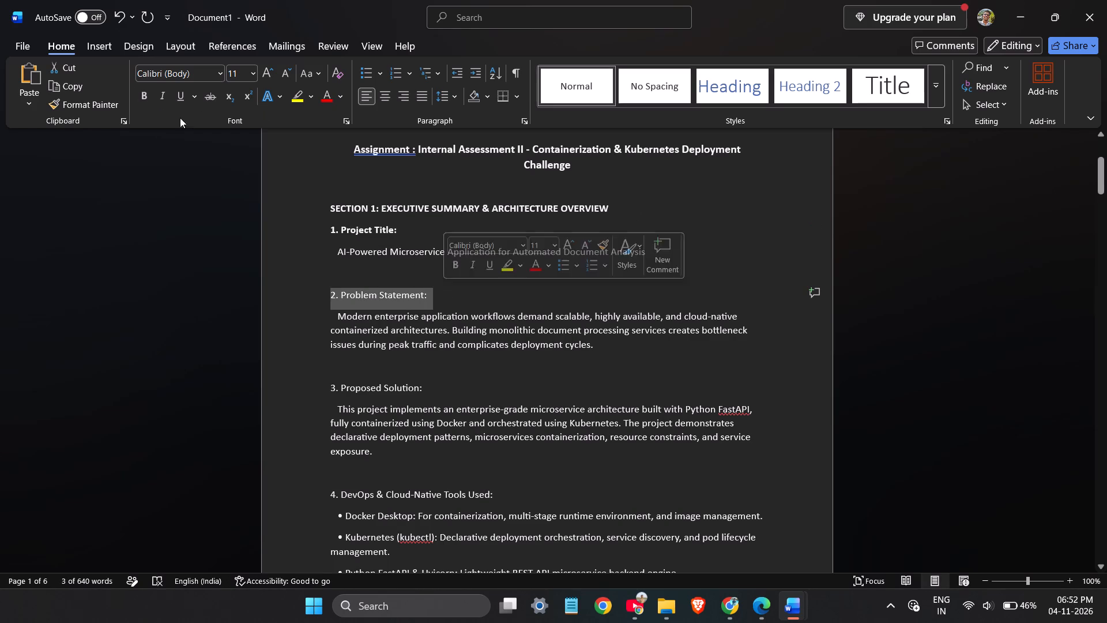
{"action": "left_click", "coordinate": [145, 91]}
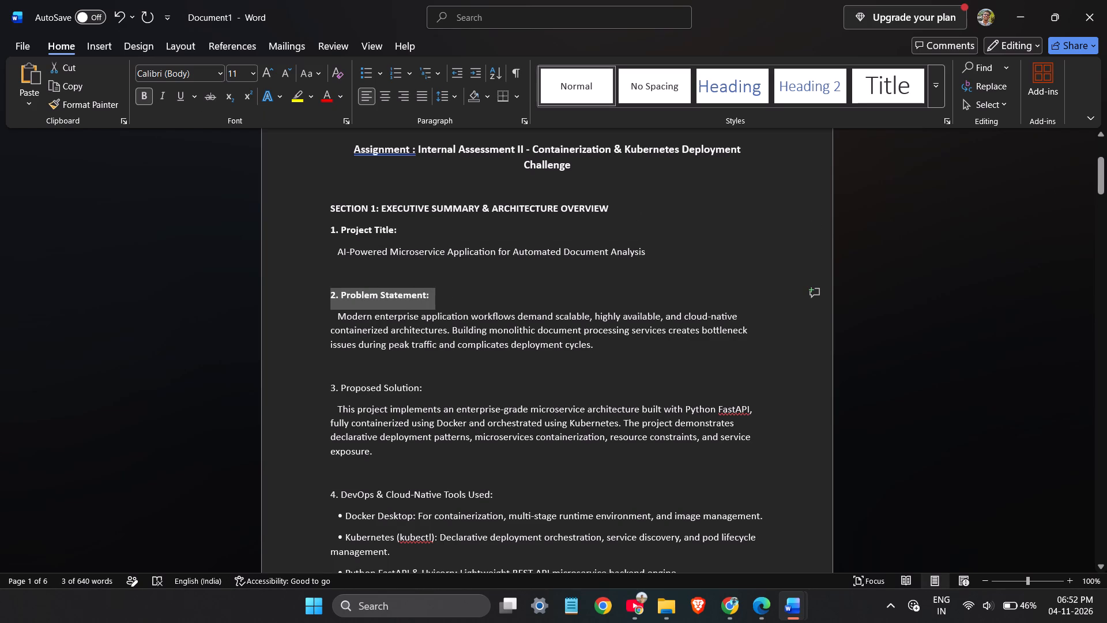
{"action": "left_click_drag", "start_coordinate": [330, 382], "coordinate": [427, 393]}
{"action": "left_click", "coordinate": [140, 95]}
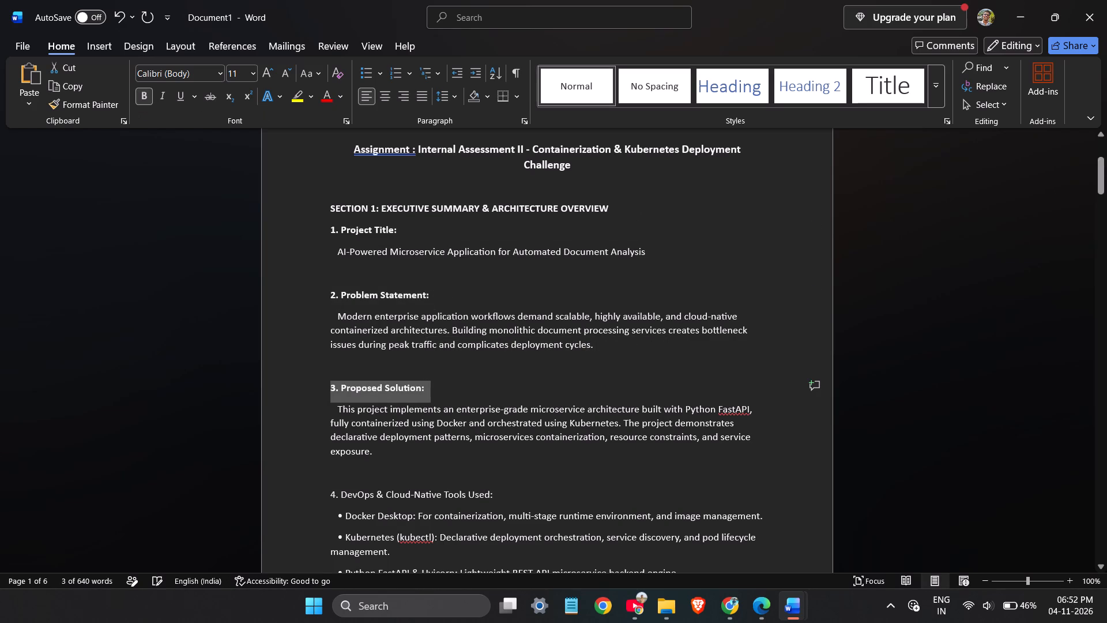
{"action": "scroll", "coordinate": [419, 330], "scroll_direction": "down", "scroll_amount": 1}
{"action": "left_click_drag", "start_coordinate": [326, 329], "coordinate": [496, 329]}
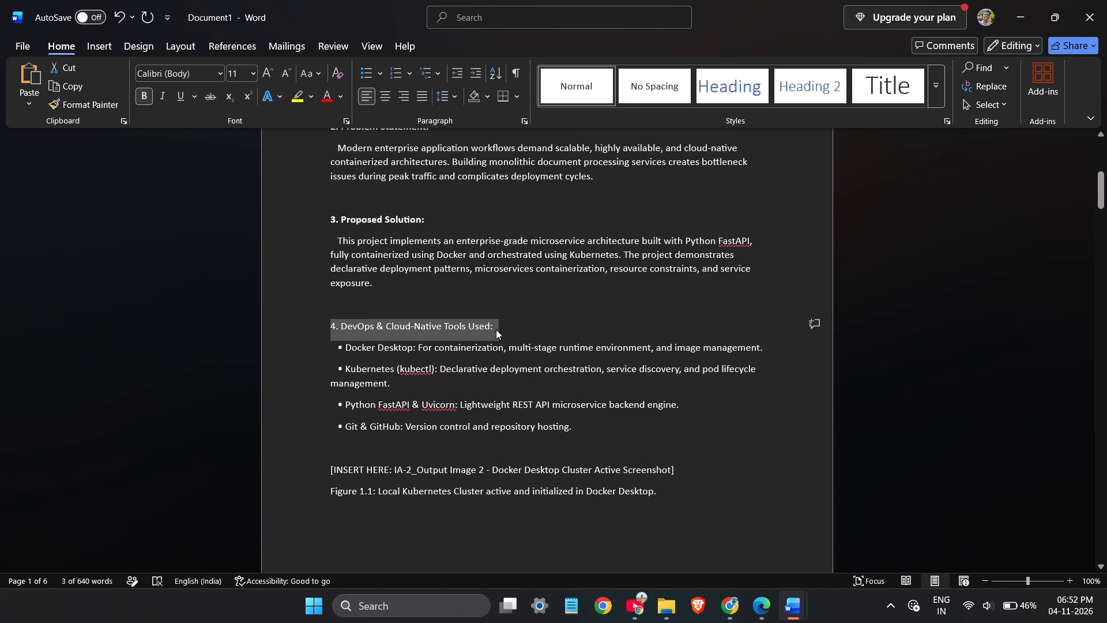
{"action": "left_click", "coordinate": [147, 100]}
Add blank lines above the Docker Desktop screenshot placeholder to move it and the Figure 1.1 caption to page 2, with an empty line above them.
{"action": "scroll", "coordinate": [570, 380], "scroll_direction": "down", "scroll_amount": 1}
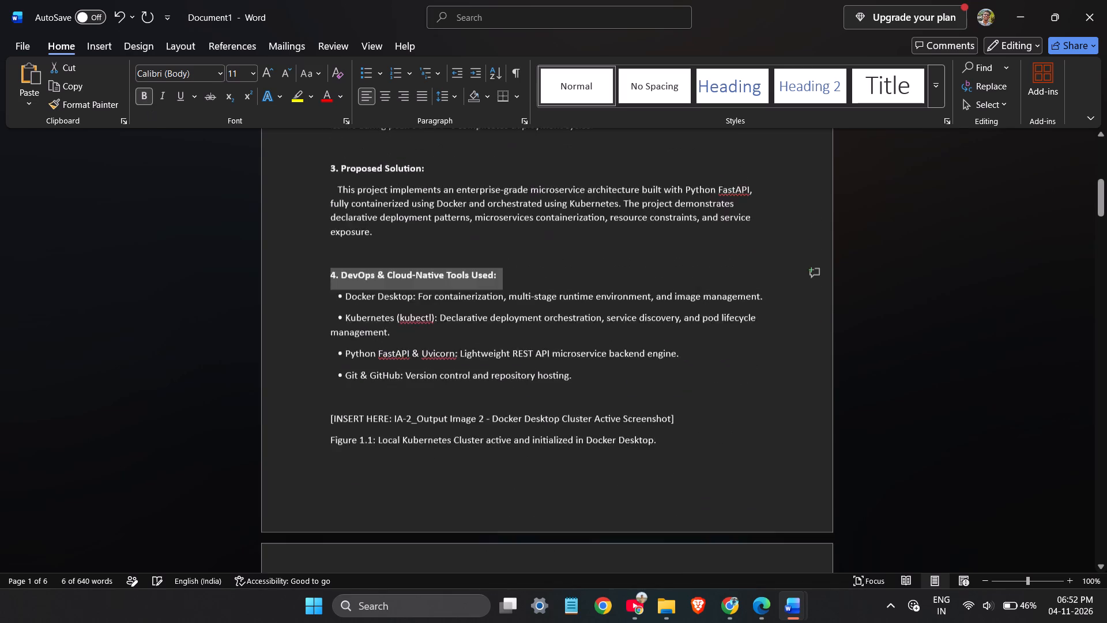
{"action": "scroll", "coordinate": [570, 380], "scroll_direction": "down", "scroll_amount": 1}
{"action": "left_click", "coordinate": [375, 369]}
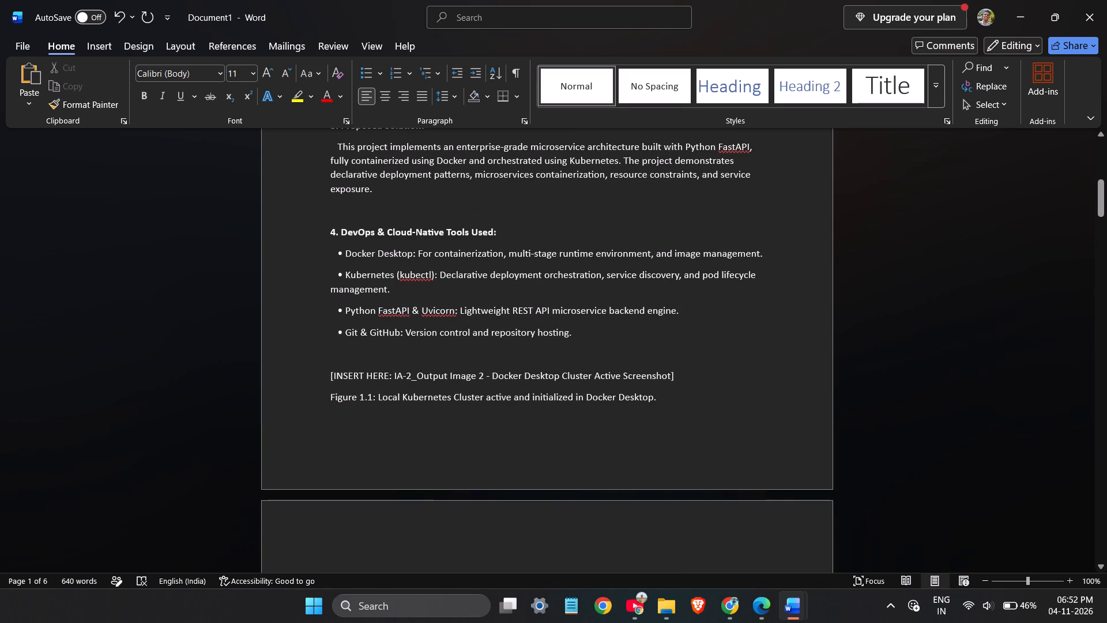
{"action": "left_click", "coordinate": [367, 360]}
{"action": "key", "text": "Return"}
{"action": "key", "text": "Return"}
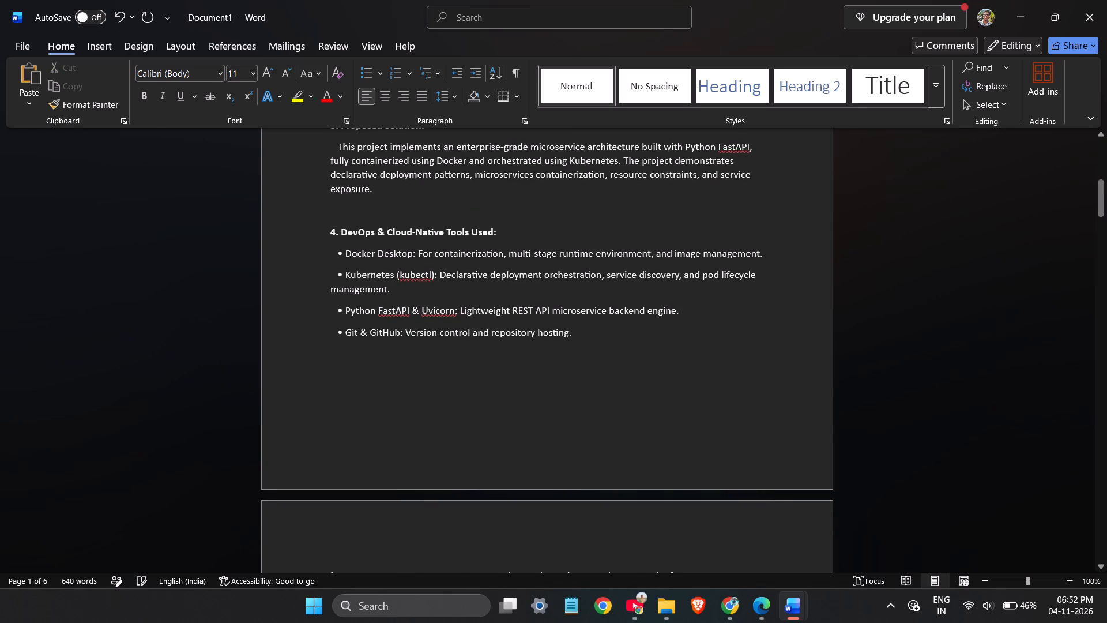
{"action": "scroll", "coordinate": [387, 376], "scroll_direction": "down", "scroll_amount": 2}
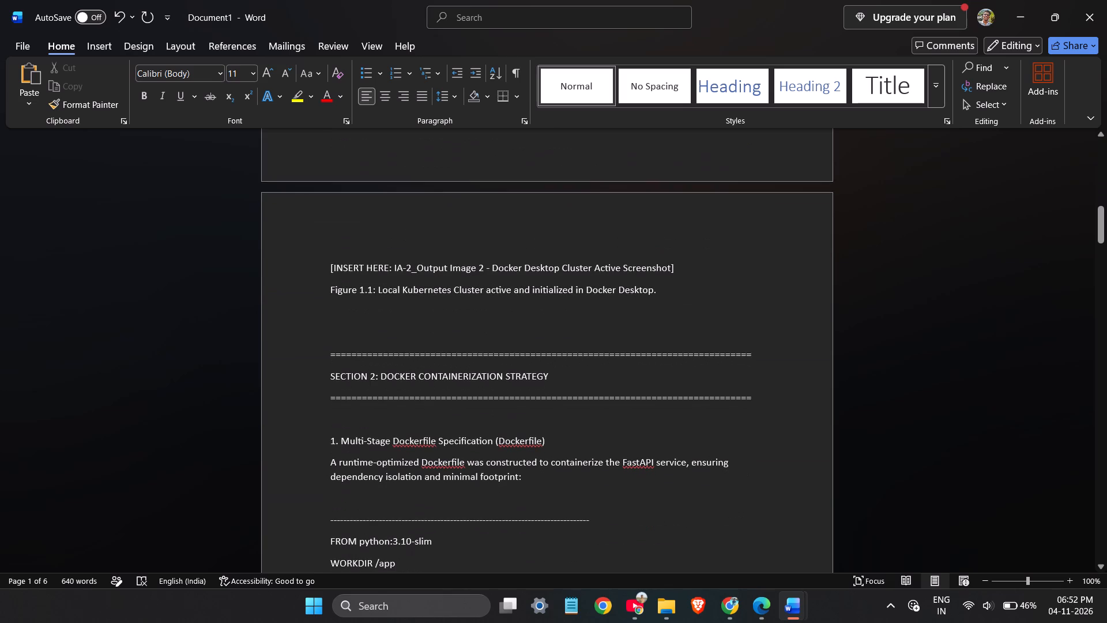
{"action": "key", "text": "Return"}
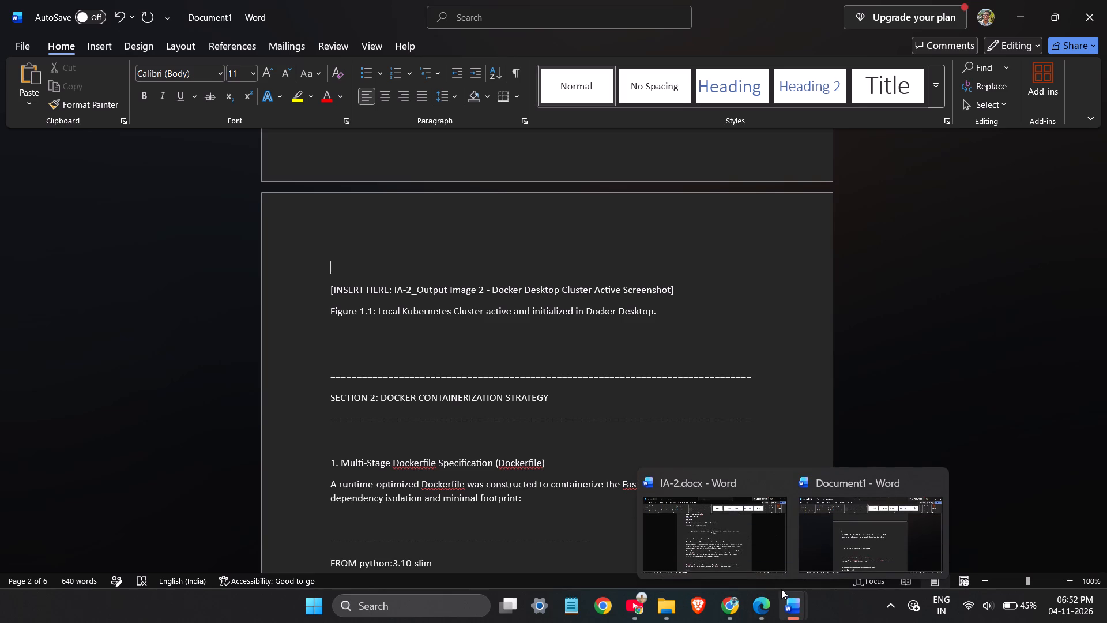
Save the old IA-2.docx document and close it.
{"action": "left_click", "coordinate": [777, 480]}
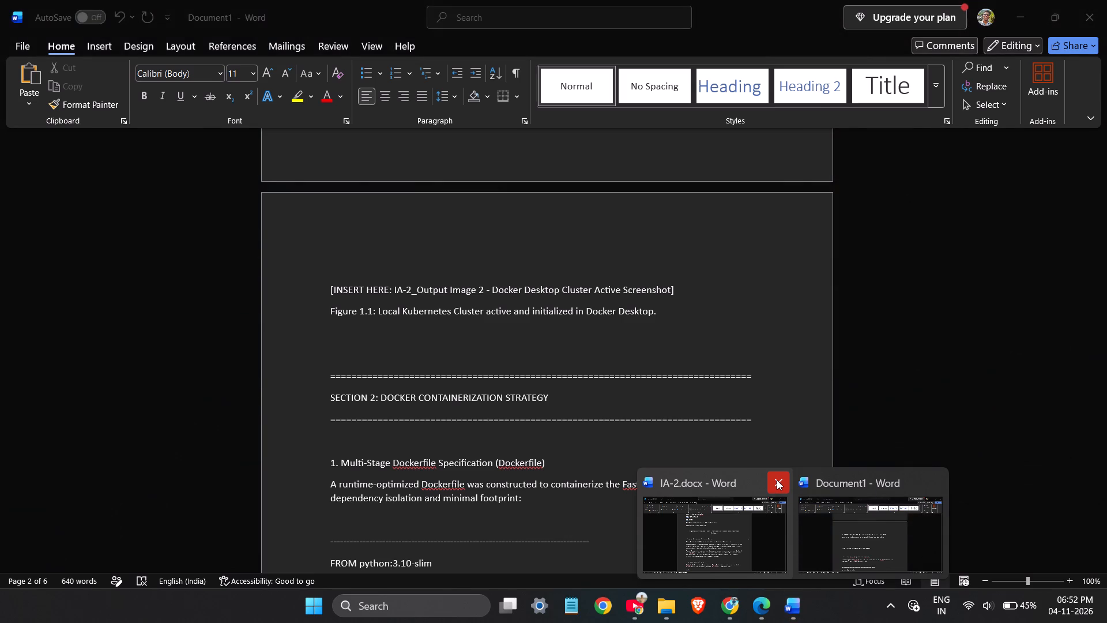
{"action": "left_click", "coordinate": [731, 538]}
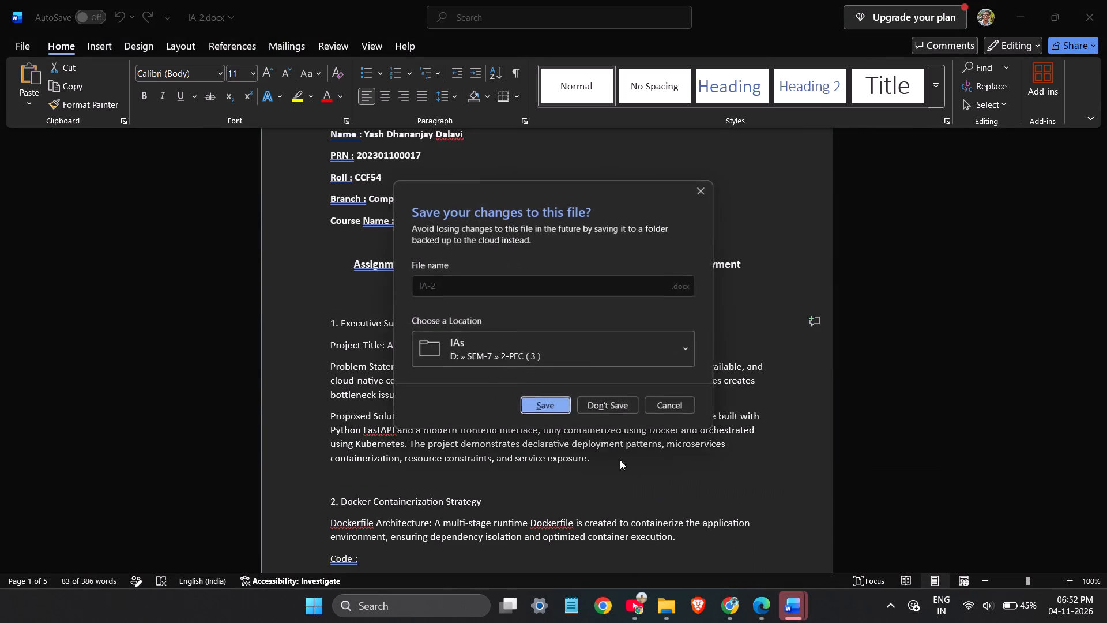
{"action": "left_click", "coordinate": [702, 189]}
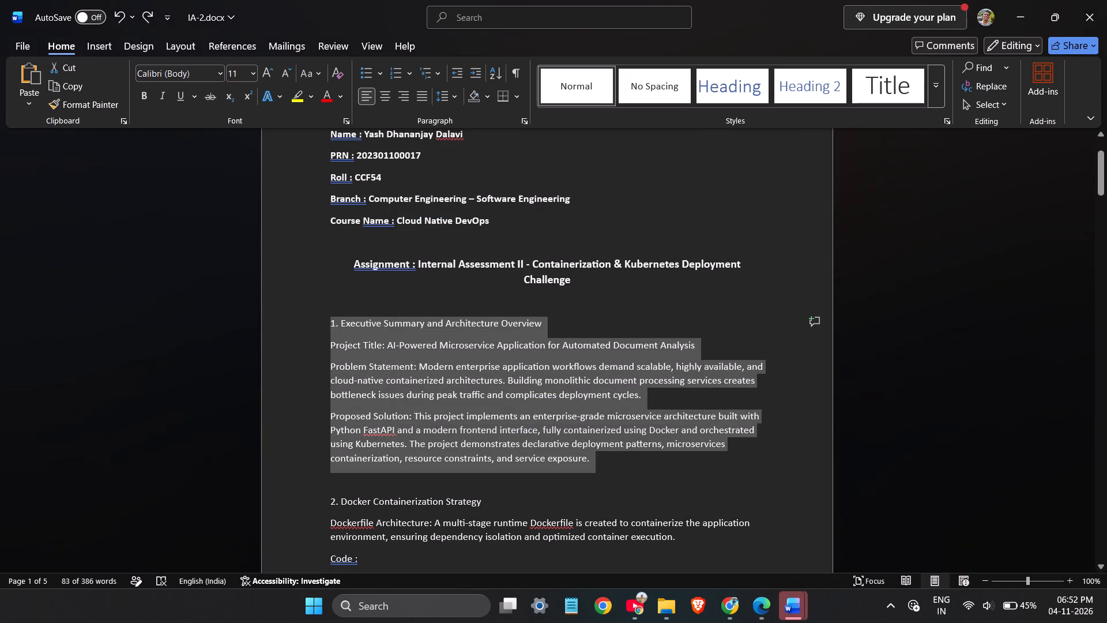
{"action": "key", "text": "ctrl+s"}
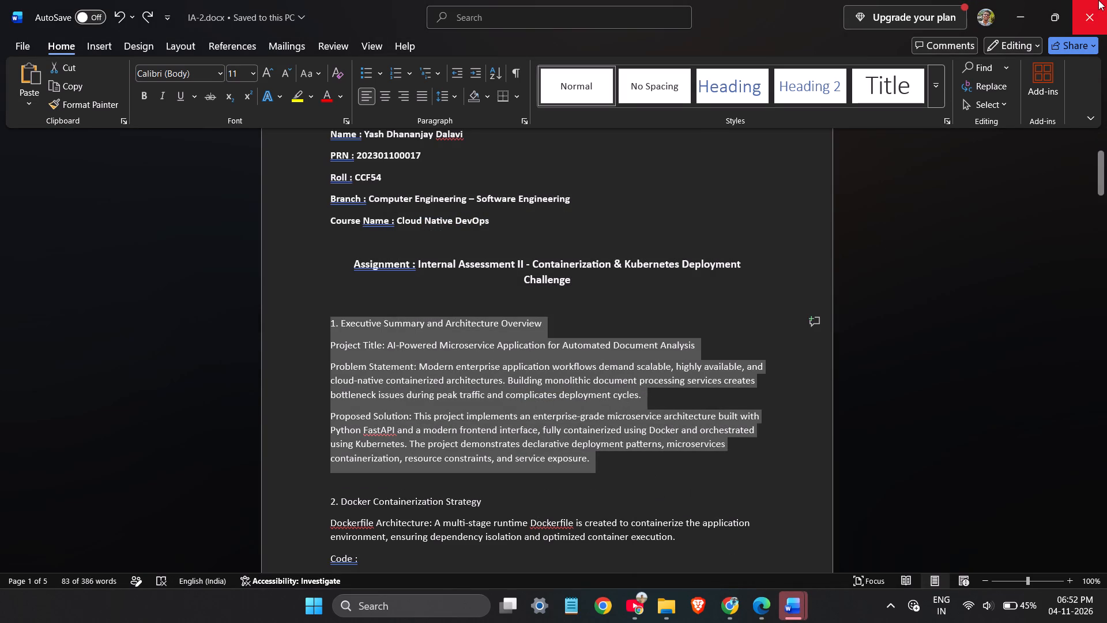
{"action": "left_click", "coordinate": [1098, 0]}
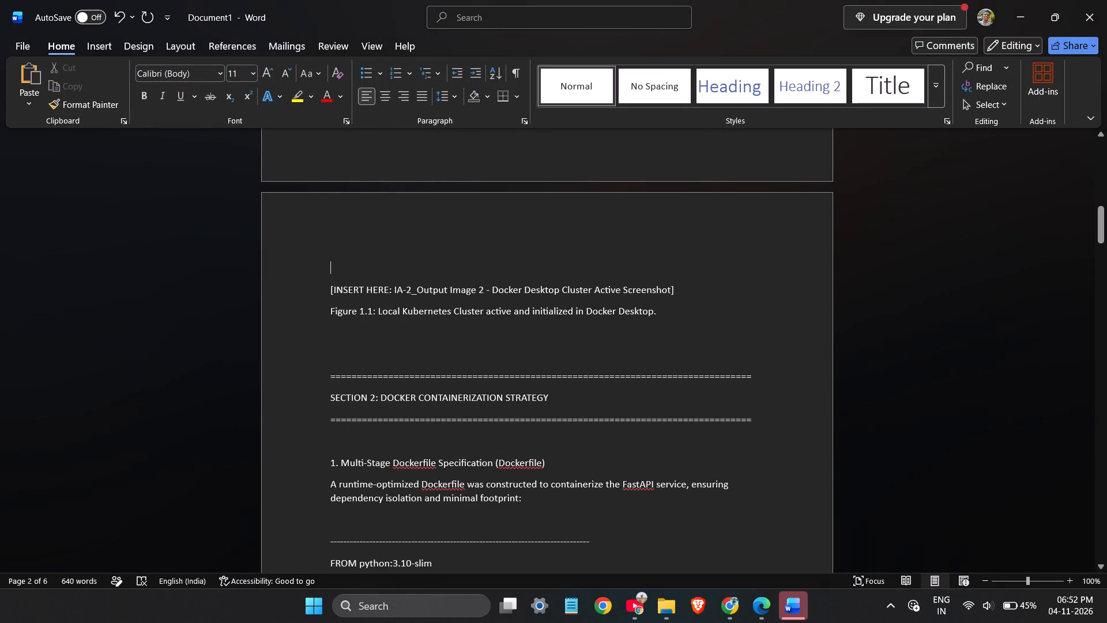
Open IA-2_Output.docx from the IAs folder and copy its Docker Desktop screenshot showing the active Kubernetes cluster.
{"action": "left_click", "coordinate": [661, 613]}
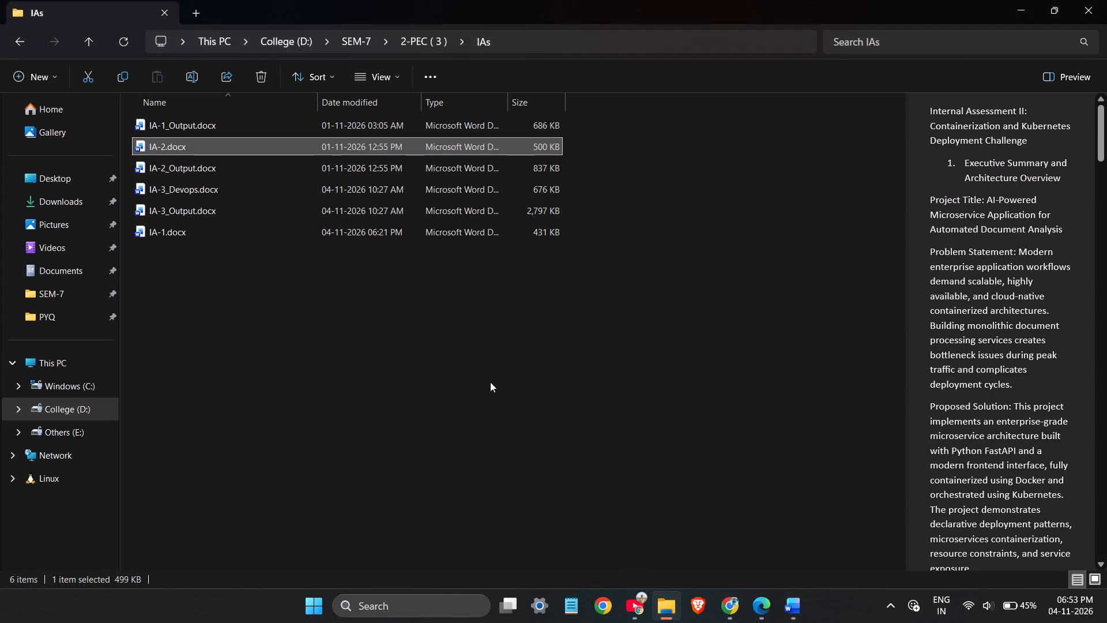
{"action": "double_click", "coordinate": [201, 176]}
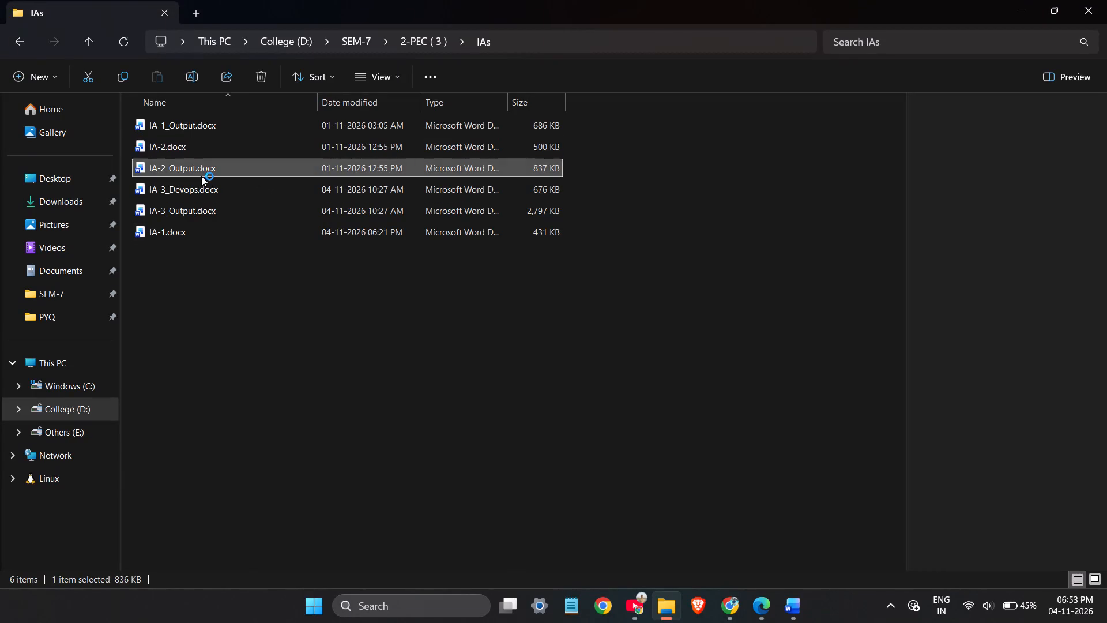
{"action": "scroll", "coordinate": [714, 452], "scroll_direction": "up", "scroll_amount": 18}
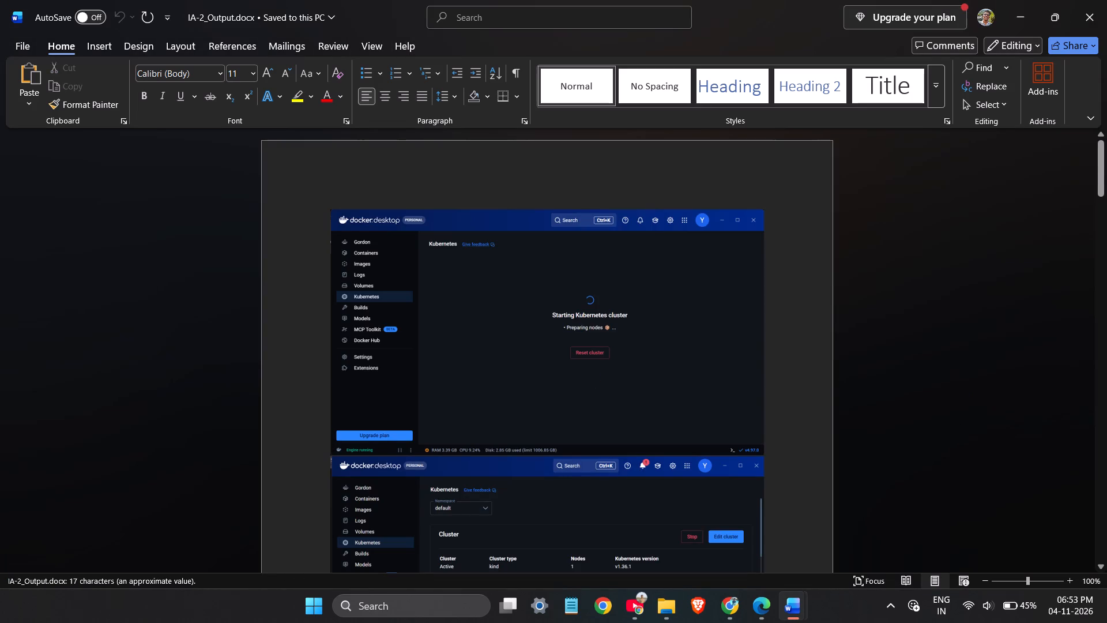
{"action": "scroll", "coordinate": [645, 356], "scroll_direction": "down", "scroll_amount": 2}
{"action": "right_click", "coordinate": [522, 292]}
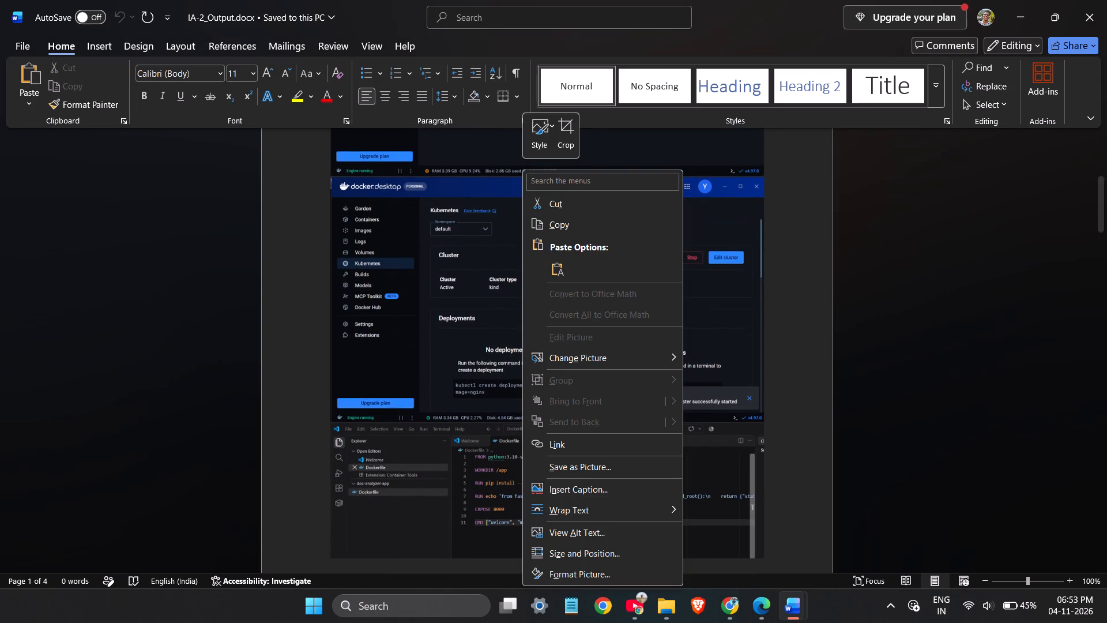
{"action": "left_click", "coordinate": [562, 224]}
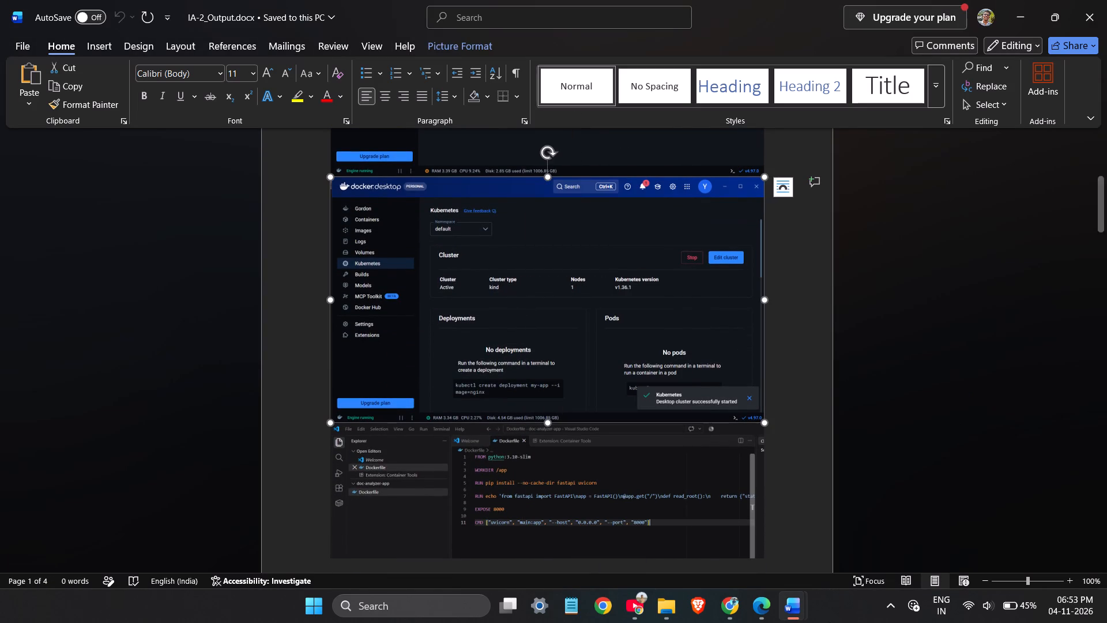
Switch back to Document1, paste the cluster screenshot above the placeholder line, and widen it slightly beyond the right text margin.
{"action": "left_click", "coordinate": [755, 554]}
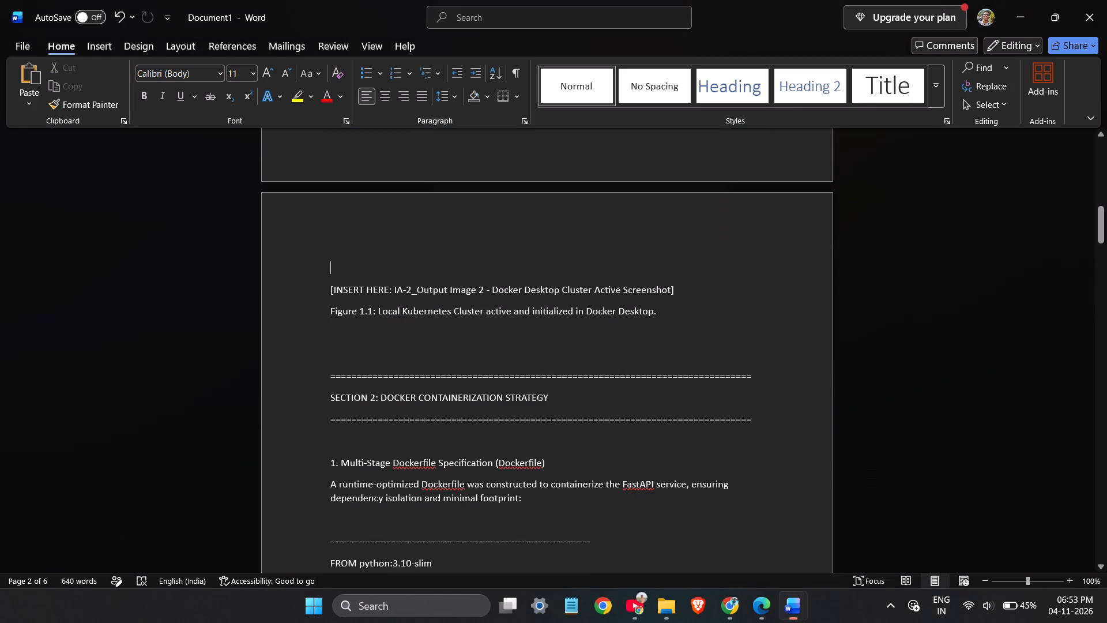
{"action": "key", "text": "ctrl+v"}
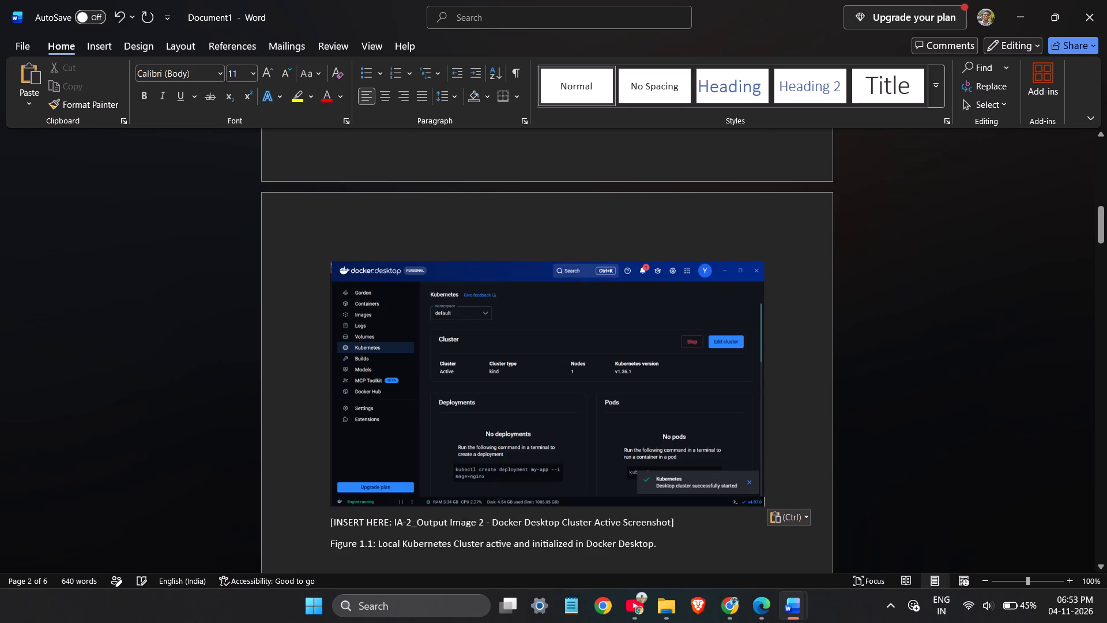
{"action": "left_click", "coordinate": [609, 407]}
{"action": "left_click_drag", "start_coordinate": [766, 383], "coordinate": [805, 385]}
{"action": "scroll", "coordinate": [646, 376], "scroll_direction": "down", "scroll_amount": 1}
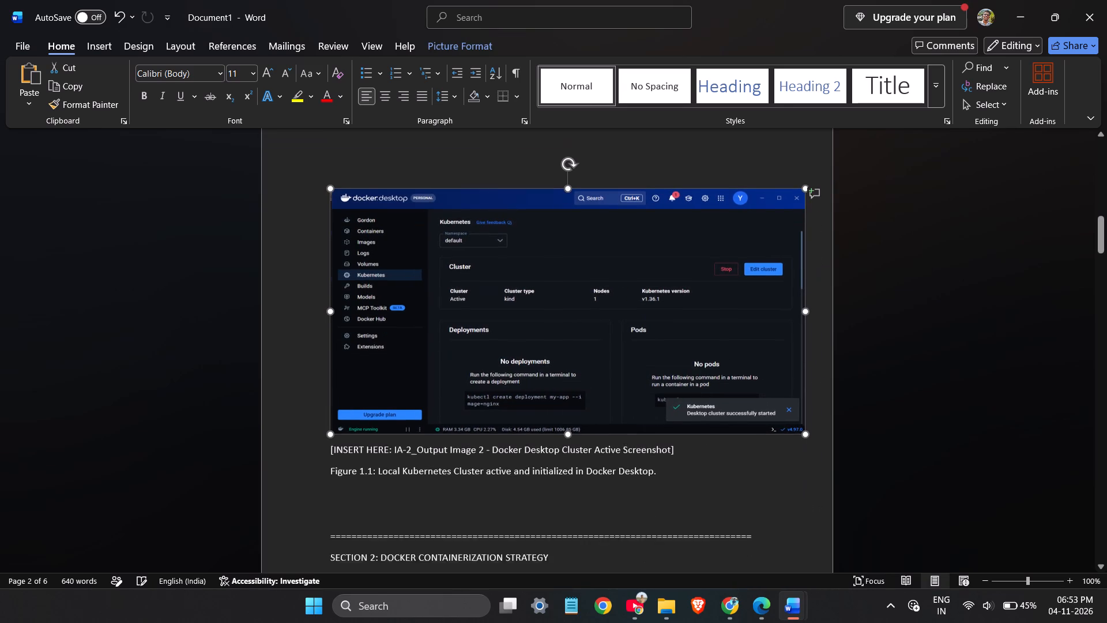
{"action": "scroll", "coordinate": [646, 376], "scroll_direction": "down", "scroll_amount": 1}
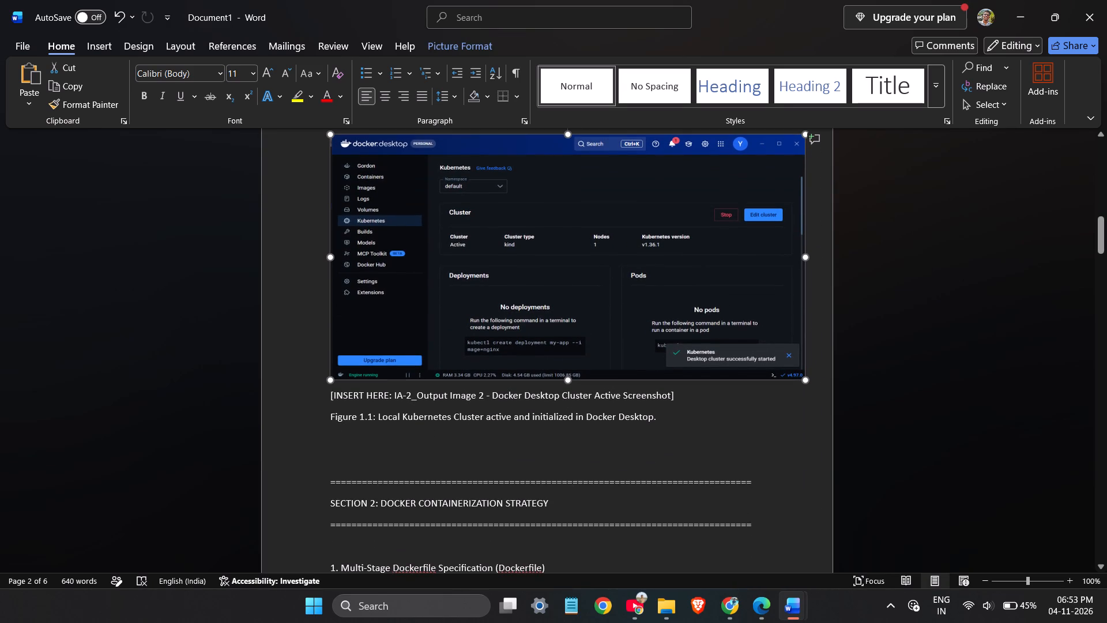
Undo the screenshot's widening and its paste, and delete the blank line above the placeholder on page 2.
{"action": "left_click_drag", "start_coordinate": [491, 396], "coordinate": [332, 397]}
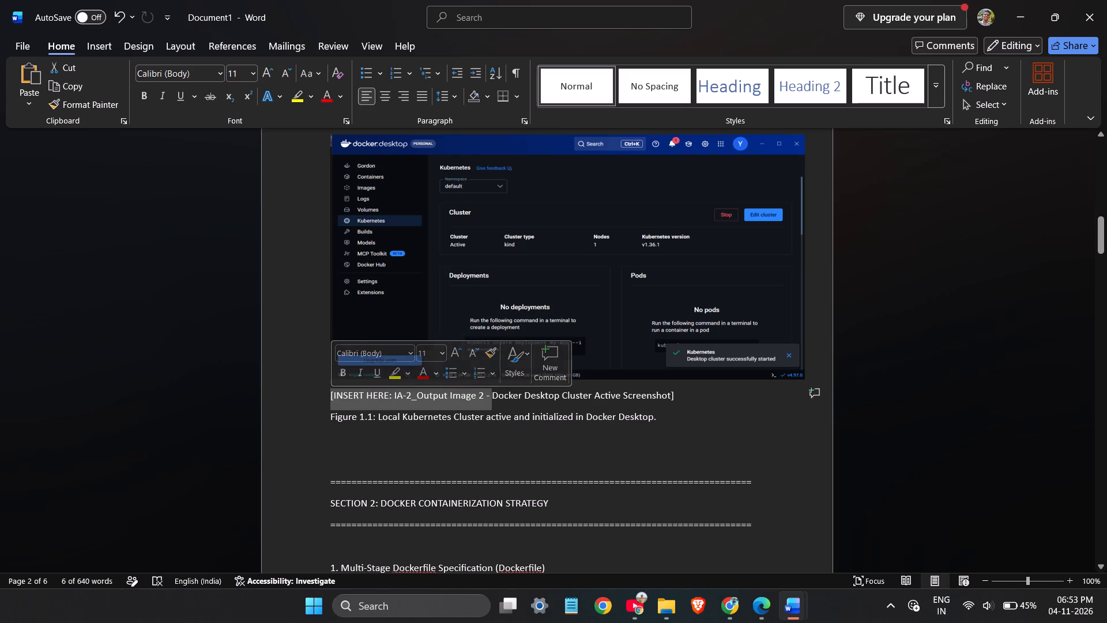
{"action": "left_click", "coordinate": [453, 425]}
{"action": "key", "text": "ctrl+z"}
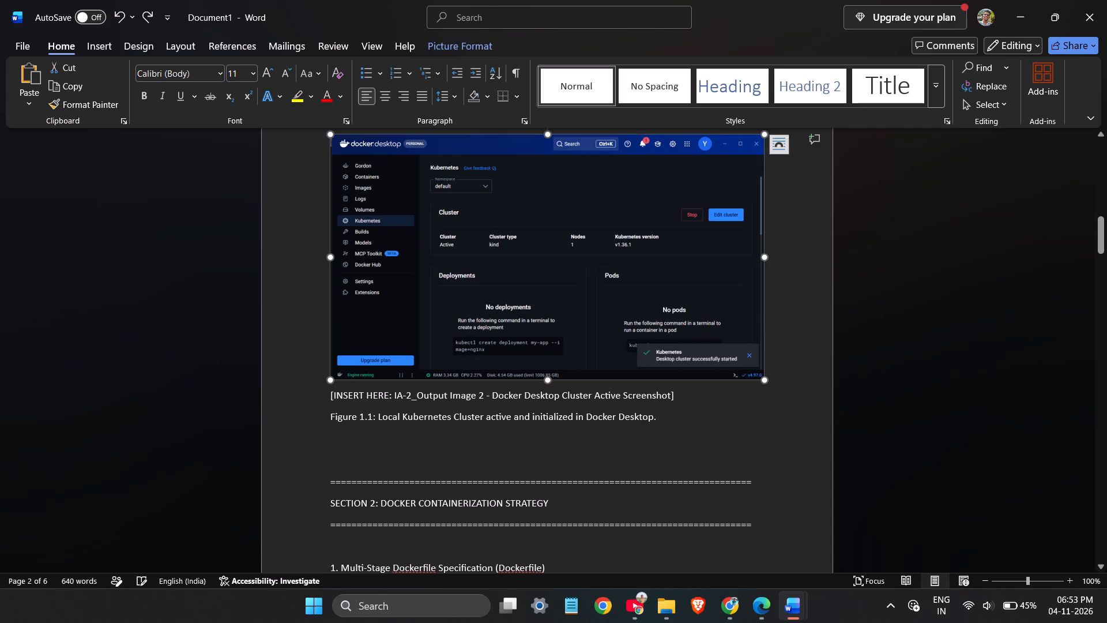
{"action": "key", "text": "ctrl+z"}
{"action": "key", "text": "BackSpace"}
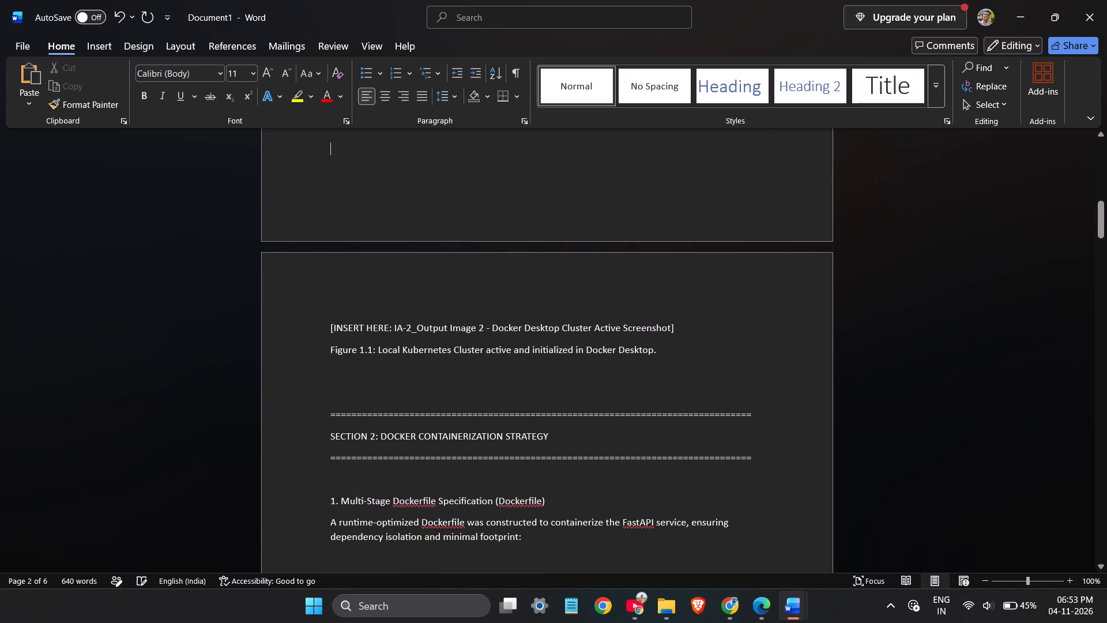
Paste the cluster screenshot on a new line directly below the Figure 1.1 caption and select it.
{"action": "scroll", "coordinate": [577, 436], "scroll_direction": "up", "scroll_amount": 2}
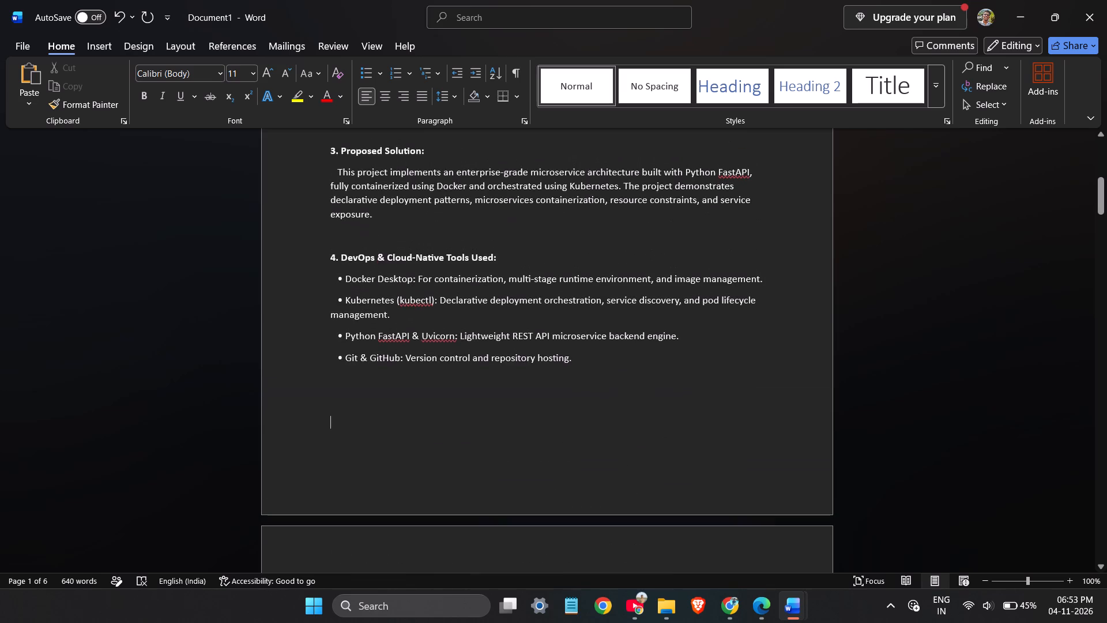
{"action": "scroll", "coordinate": [577, 436], "scroll_direction": "down", "scroll_amount": 3}
{"action": "left_click", "coordinate": [662, 404]}
{"action": "key", "text": "Return"}
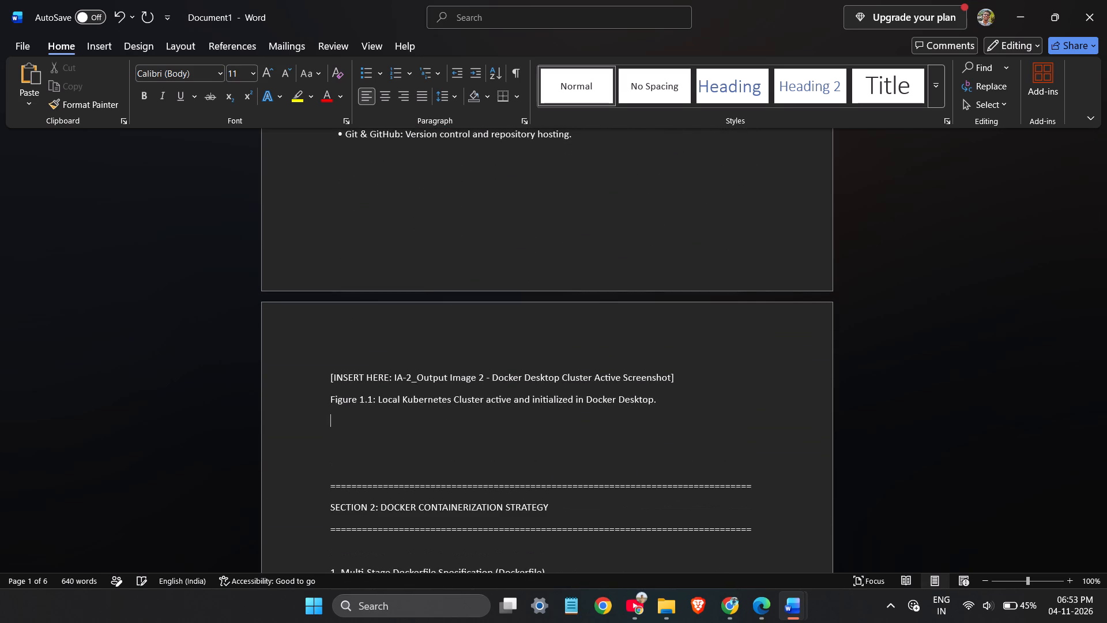
{"action": "key", "text": "ctrl+v"}
{"action": "left_click", "coordinate": [662, 404]}
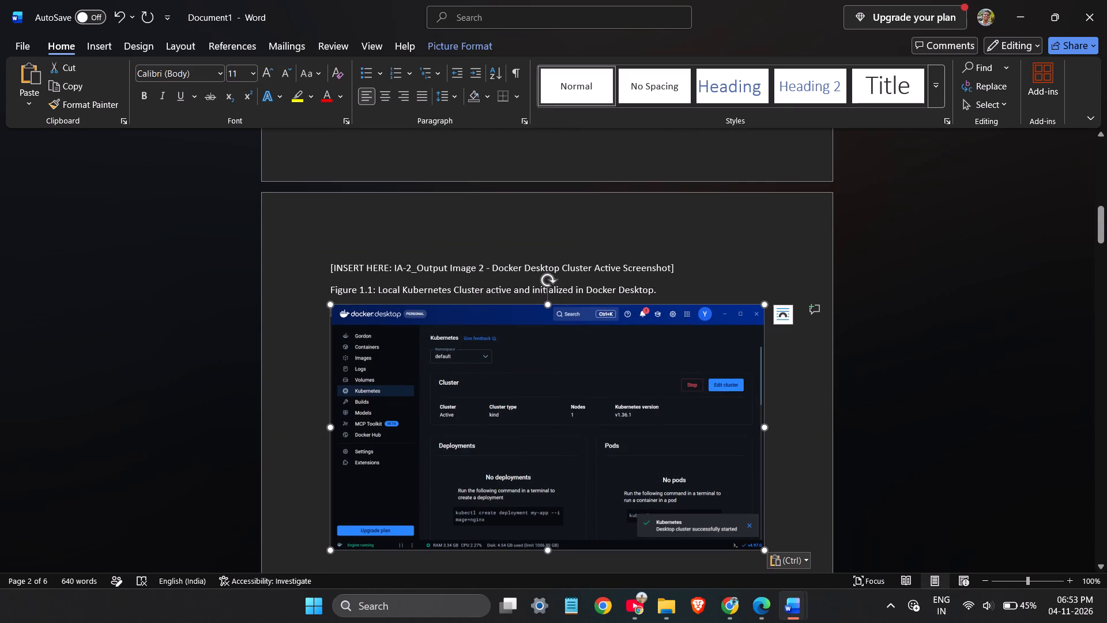
Widen the cluster screenshot below the Figure 1.1 caption so it extends past the right text margin.
{"action": "left_click_drag", "start_coordinate": [765, 426], "coordinate": [817, 435]}
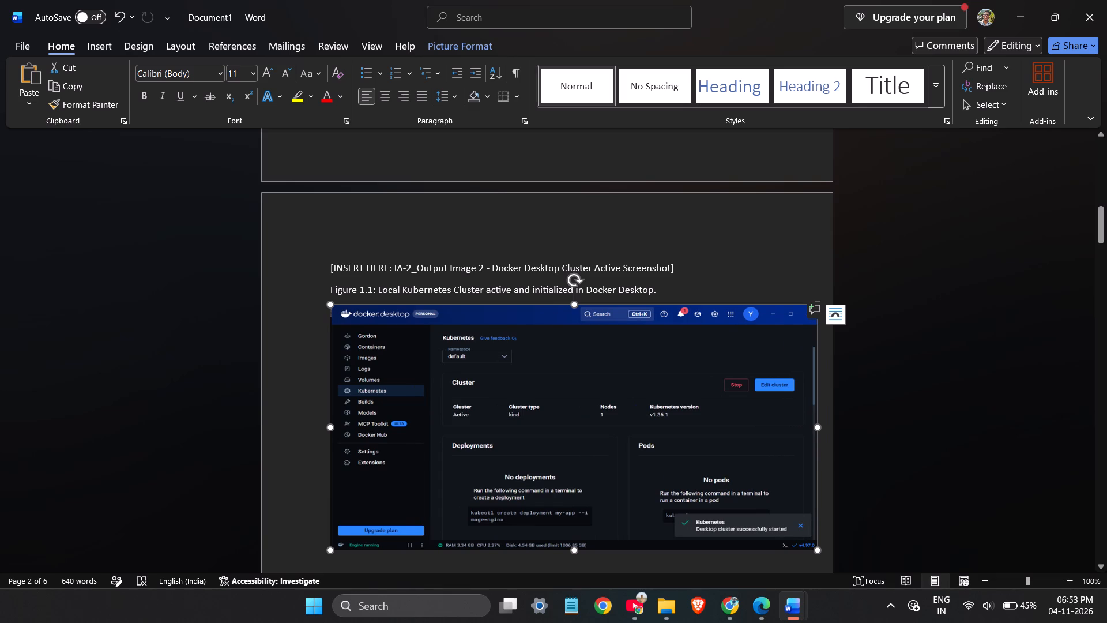
Reduce the placeholder line above the Figure 1.1 caption to "Docker Desktop Cluster Active Screenshot :", without the brackets and the INSERT HERE reference.
{"action": "left_click", "coordinate": [491, 265]}
{"action": "key", "text": "BackSpace"}
{"action": "key", "text": "BackSpace"}
{"action": "key", "text": "BackSpace"}
{"action": "key", "text": "BackSpace"}
{"action": "key", "text": "BackSpace"}
{"action": "key", "text": "BackSpace"}
{"action": "key", "text": "BackSpace"}
{"action": "key", "text": "BackSpace"}
{"action": "key", "text": "BackSpace"}
{"action": "key", "text": "BackSpace"}
{"action": "key", "text": "BackSpace"}
{"action": "key", "text": "BackSpace"}
{"action": "key", "text": "BackSpace"}
{"action": "key", "text": "BackSpace"}
{"action": "key", "text": "BackSpace"}
{"action": "key", "text": "BackSpace"}
{"action": "key", "text": "BackSpace"}
{"action": "key", "text": "BackSpace"}
{"action": "key", "text": "BackSpace"}
{"action": "key", "text": "BackSpace"}
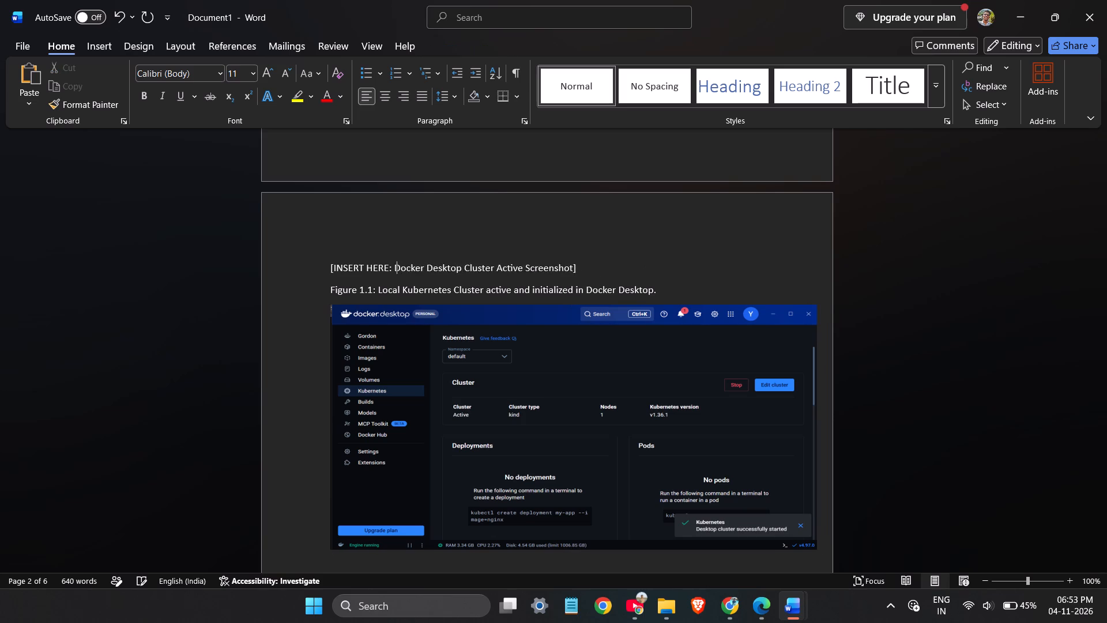
{"action": "key", "text": "BackSpace"}
{"action": "key", "text": "BackSpace"}
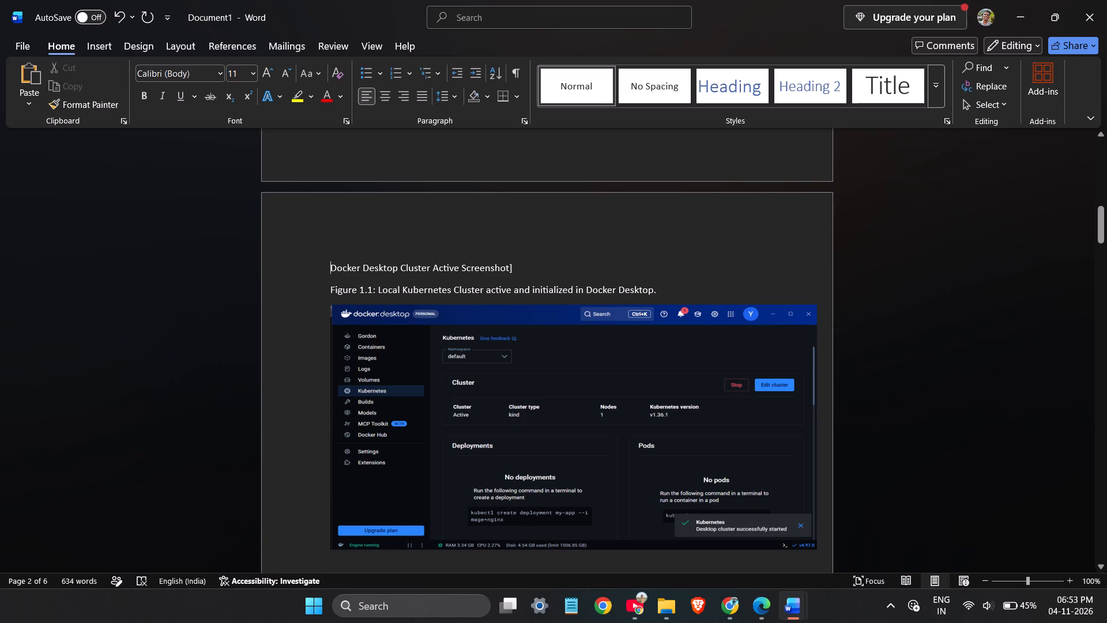
{"action": "left_click", "coordinate": [530, 268]}
{"action": "key", "text": "BackSpace"}
{"action": "key", "text": "space"}
{"action": "type", "text": ":"}
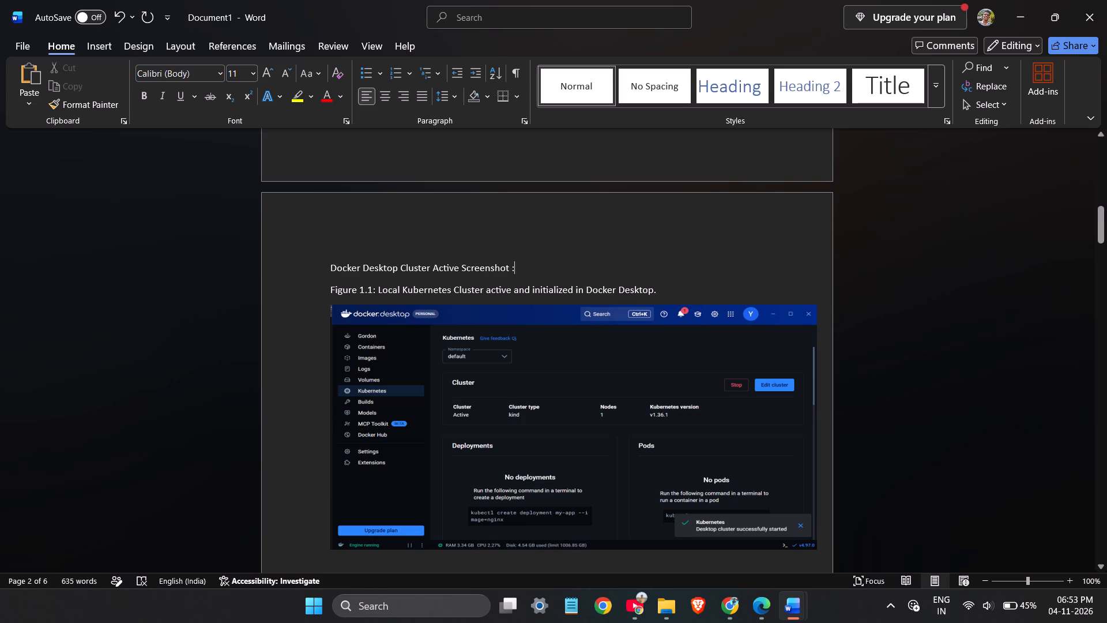
Delete the equals-sign separators above and below the SECTION 2 heading and leave one blank line between the cluster screenshot and the heading.
{"action": "scroll", "coordinate": [461, 388], "scroll_direction": "down", "scroll_amount": 2}
{"action": "left_click_drag", "start_coordinate": [325, 372], "coordinate": [671, 405]}
{"action": "key", "text": "BackSpace"}
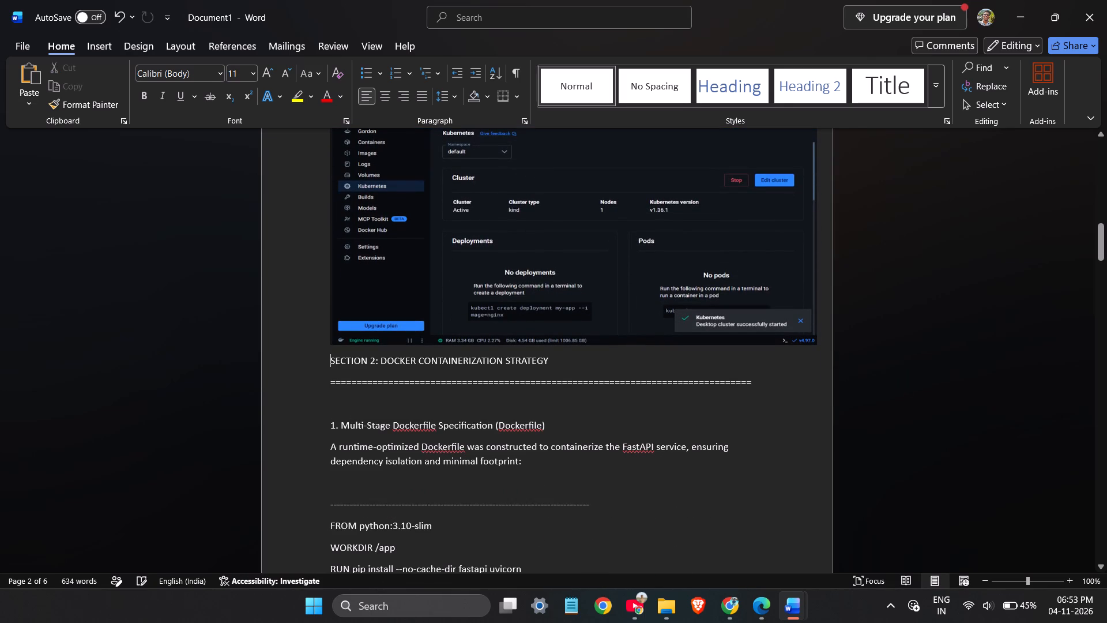
{"action": "left_click_drag", "start_coordinate": [326, 381], "coordinate": [756, 387]}
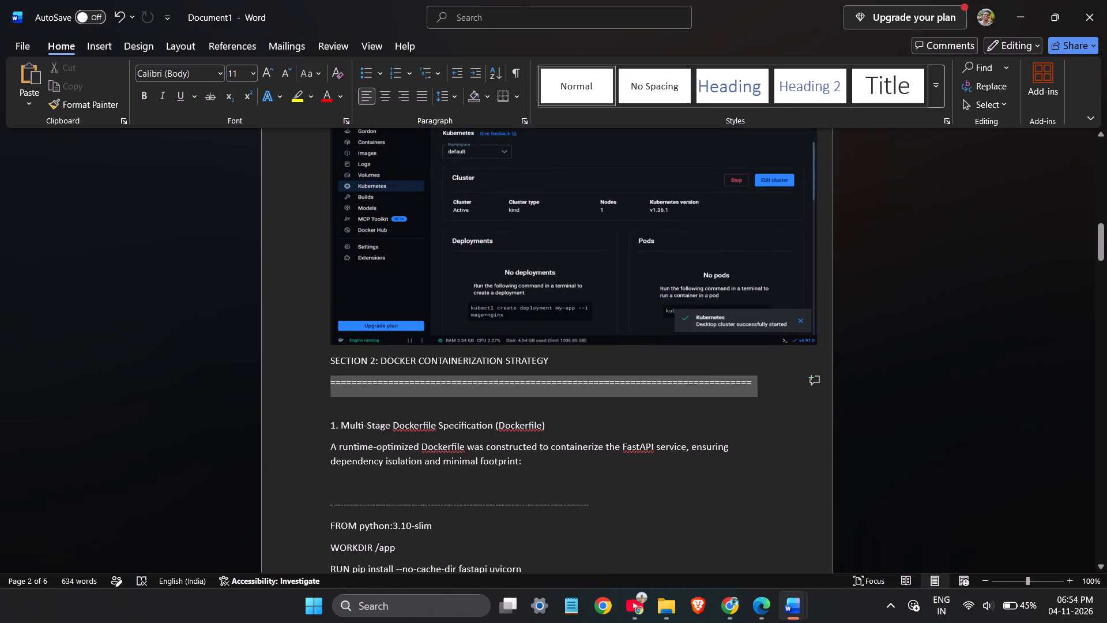
{"action": "left_click_drag", "start_coordinate": [756, 387], "coordinate": [756, 386]}
{"action": "key", "text": "BackSpace"}
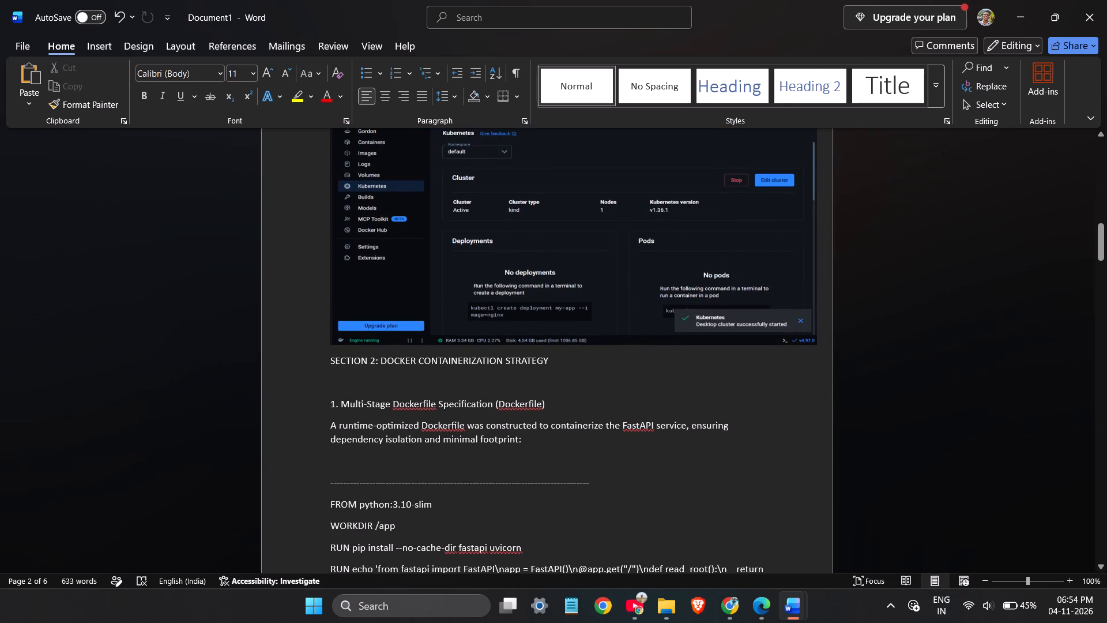
{"action": "key", "text": "Up"}
{"action": "key", "text": "Return"}
Make the "Docker Desktop Cluster Active Screenshot :" line above the Figure 1.1 caption bold.
{"action": "scroll", "coordinate": [756, 418], "scroll_direction": "down", "scroll_amount": 1}
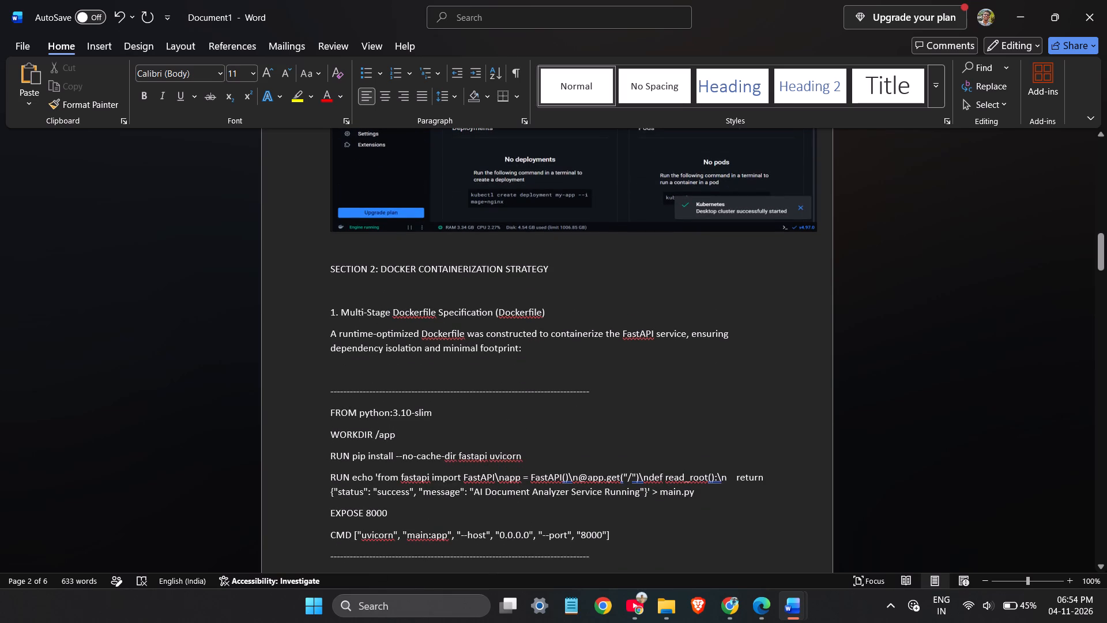
{"action": "scroll", "coordinate": [357, 311], "scroll_direction": "up", "scroll_amount": 5}
{"action": "scroll", "coordinate": [357, 311], "scroll_direction": "down", "scroll_amount": 1}
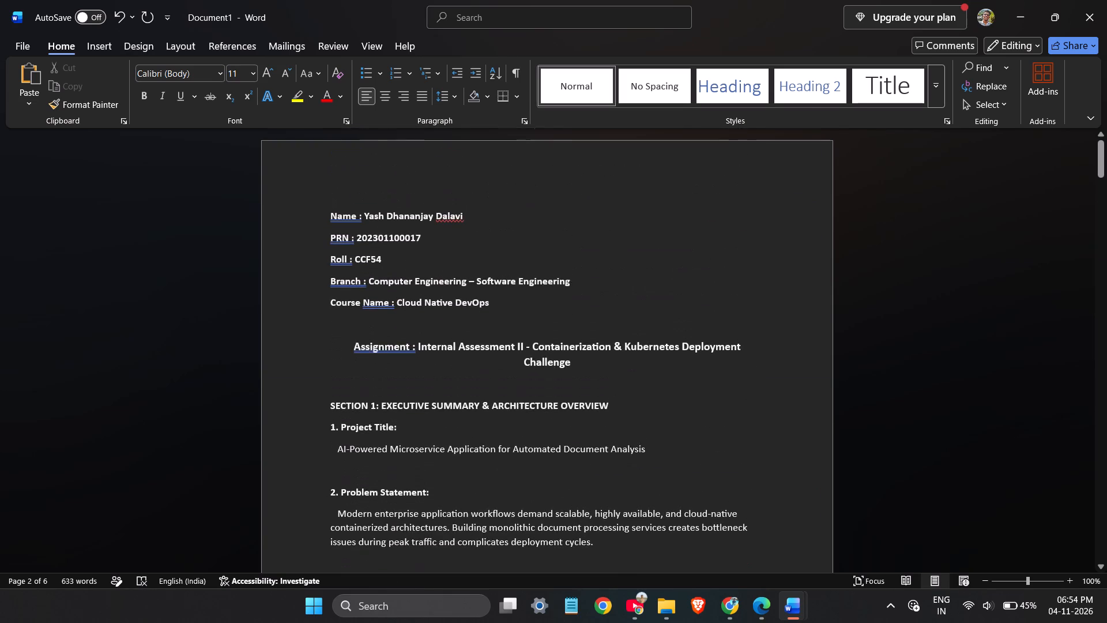
{"action": "scroll", "coordinate": [357, 311], "scroll_direction": "down", "scroll_amount": 3}
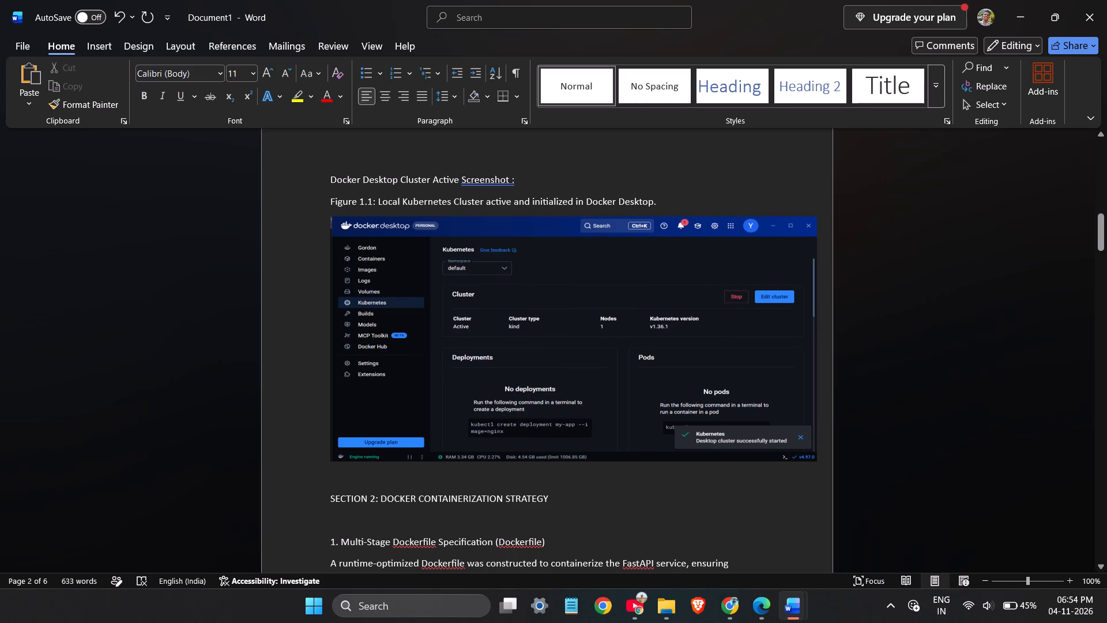
{"action": "left_click_drag", "start_coordinate": [330, 201], "coordinate": [662, 200]}
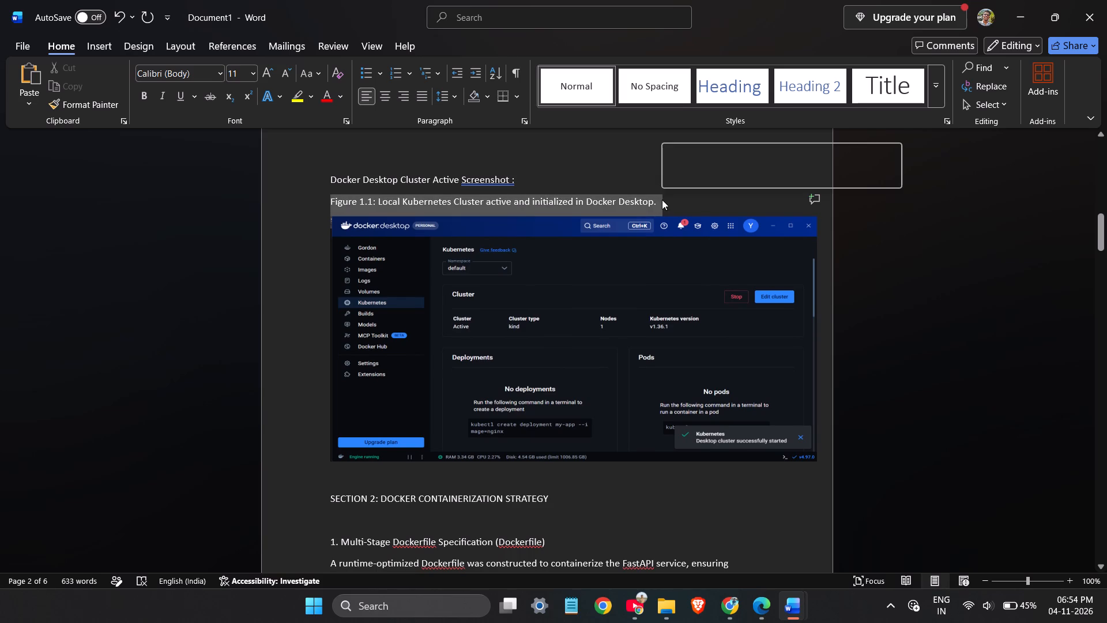
{"action": "left_click", "coordinate": [327, 177]}
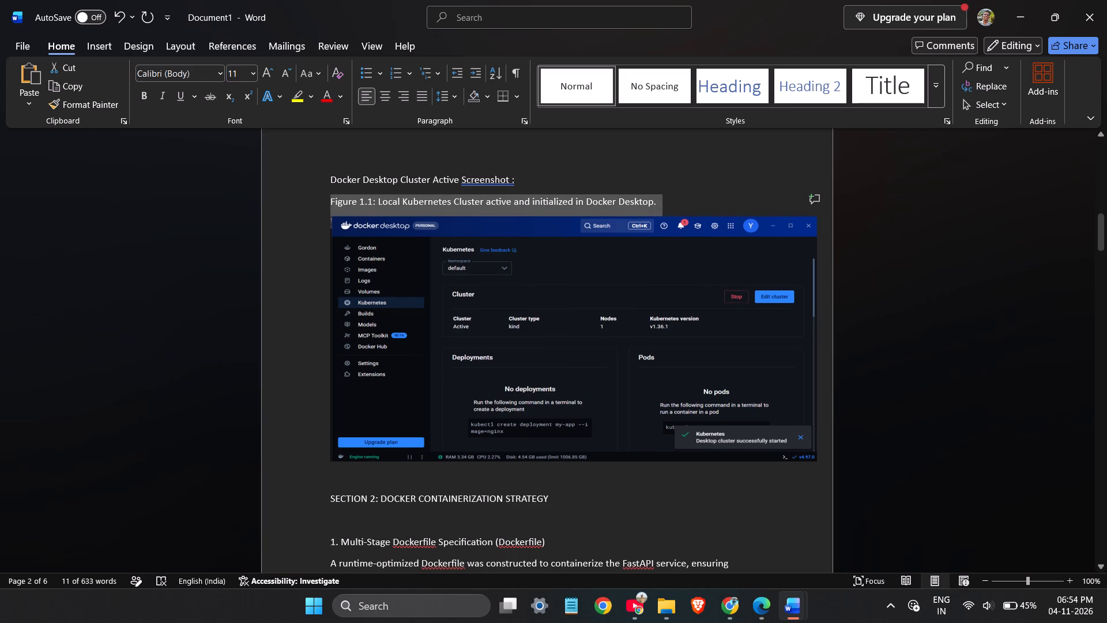
{"action": "left_click_drag", "start_coordinate": [327, 177], "coordinate": [540, 178]}
{"action": "left_click", "coordinate": [141, 94]}
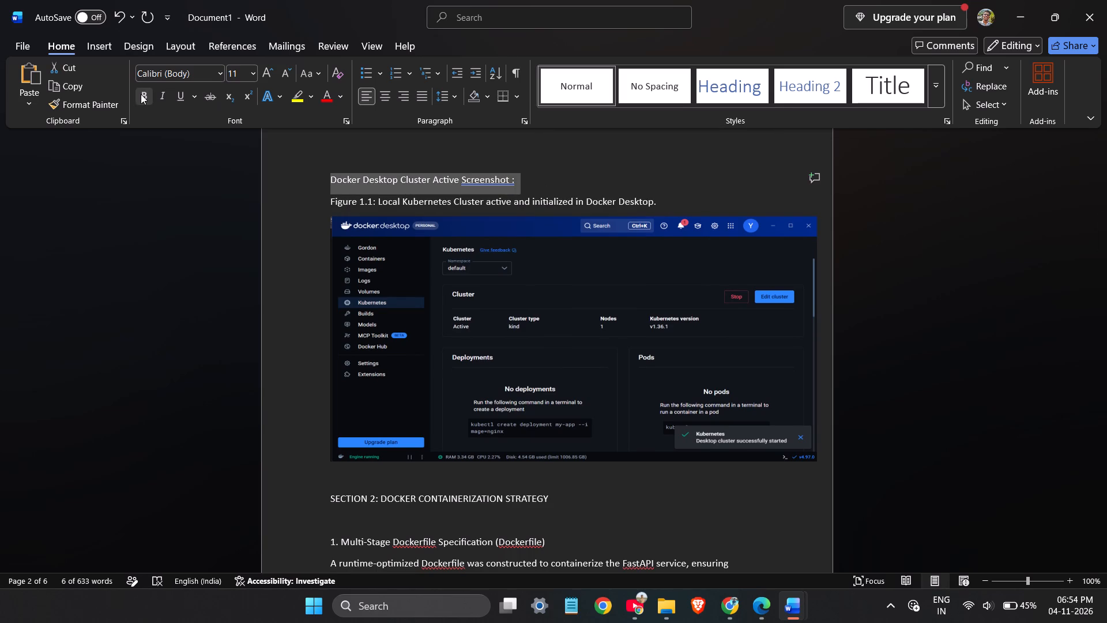
{"action": "left_click", "coordinate": [466, 257]}
Bold the SECTION 2: DOCKER CONTAINERIZATION STRATEGY heading and its "1. Multi-Stage Dockerfile Specification (Dockerfile)" subheading.
{"action": "scroll", "coordinate": [466, 257], "scroll_direction": "up", "scroll_amount": 3}
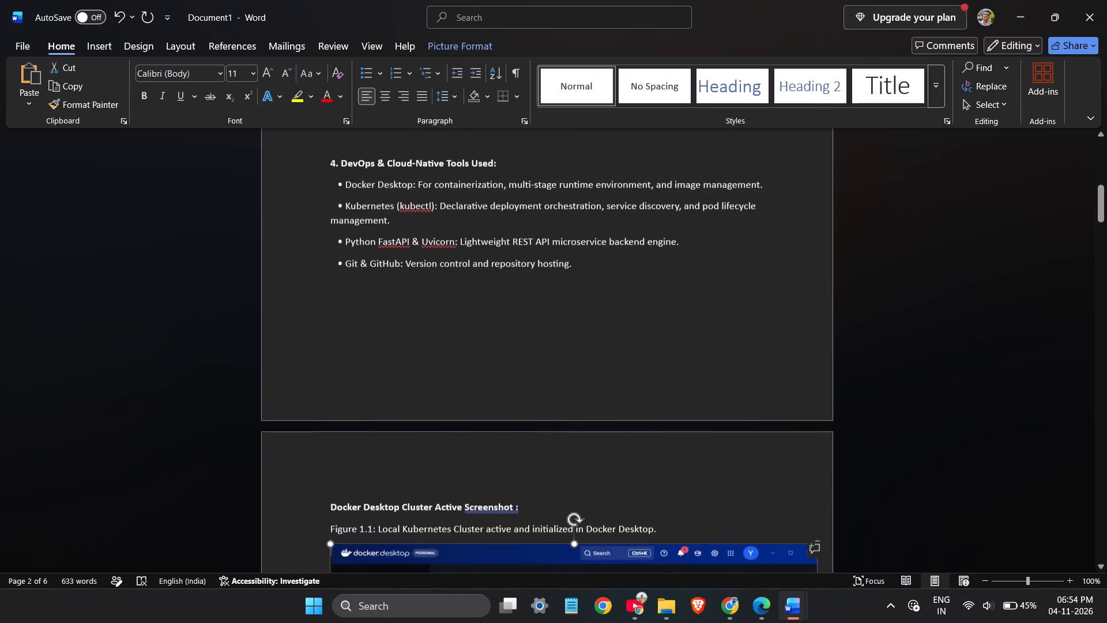
{"action": "scroll", "coordinate": [466, 257], "scroll_direction": "down", "scroll_amount": 3}
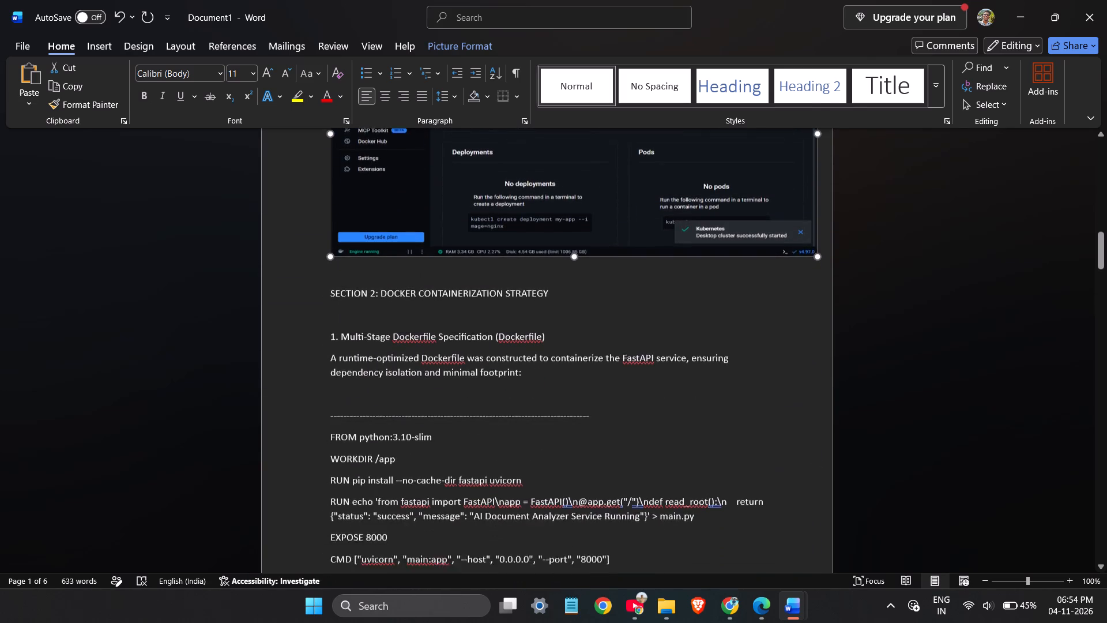
{"action": "scroll", "coordinate": [466, 257], "scroll_direction": "down", "scroll_amount": 1}
{"action": "left_click_drag", "start_coordinate": [329, 208], "coordinate": [574, 207]}
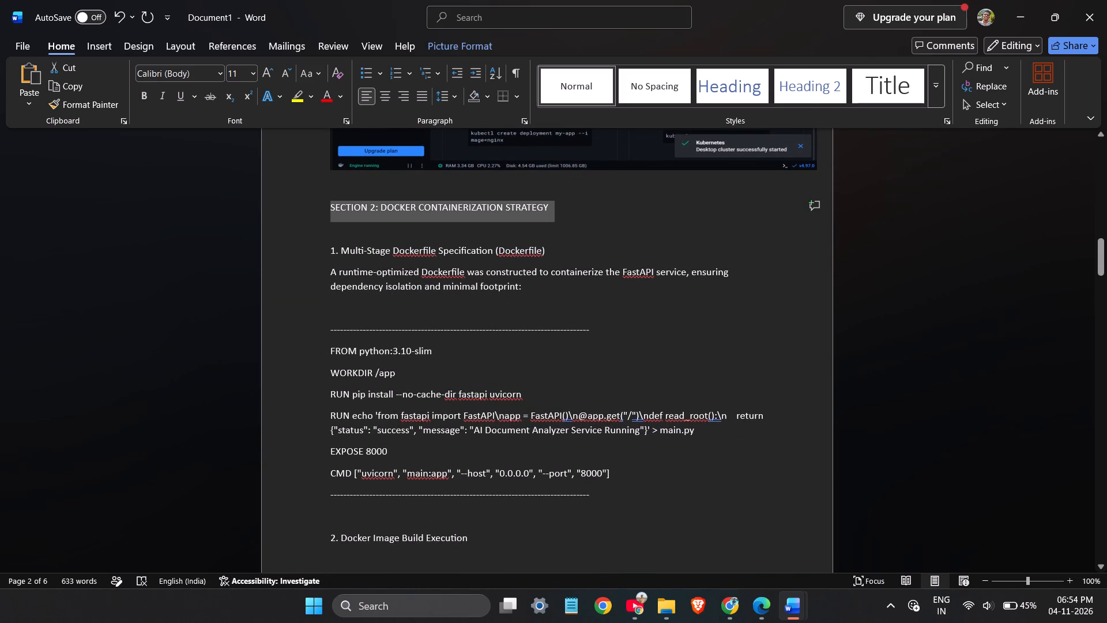
{"action": "left_click_drag", "start_coordinate": [574, 207], "coordinate": [578, 207]}
{"action": "left_click", "coordinate": [143, 99]}
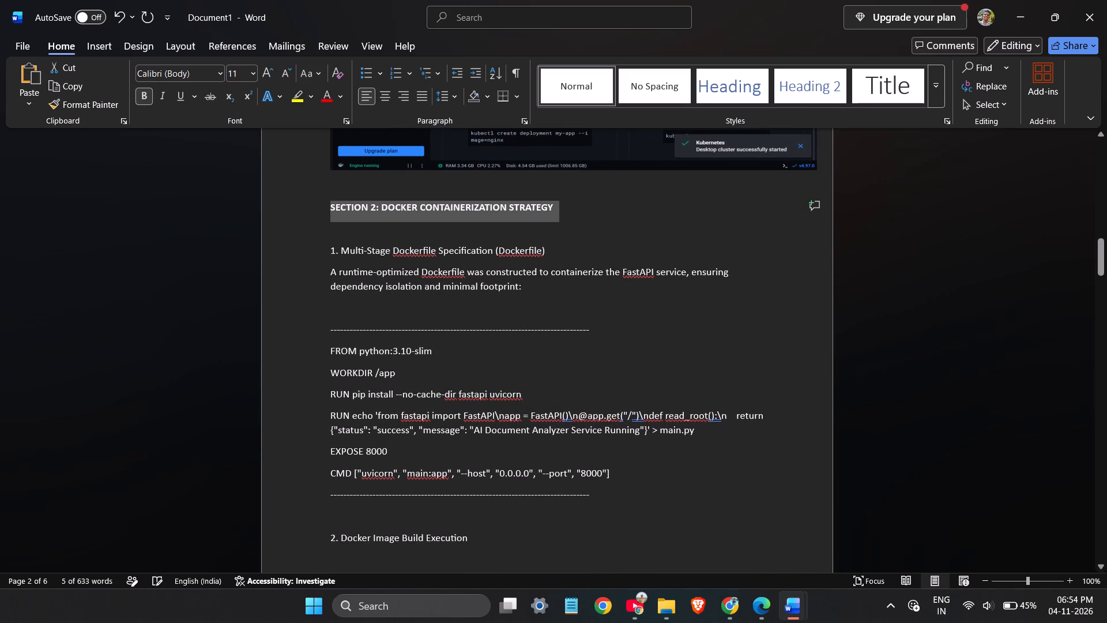
{"action": "left_click_drag", "start_coordinate": [326, 250], "coordinate": [548, 247]}
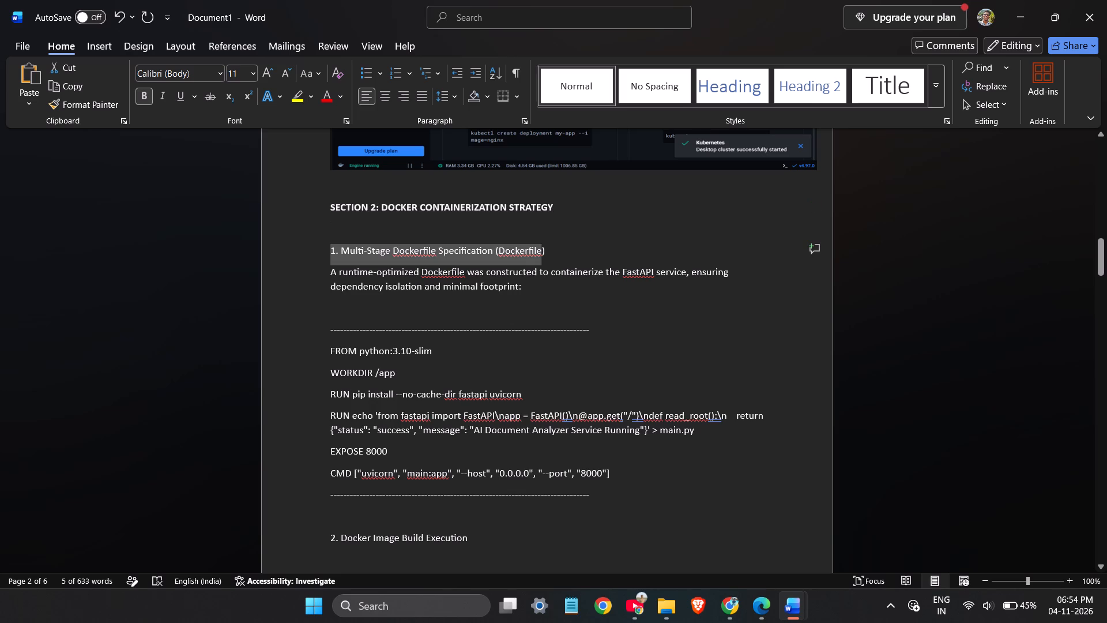
{"action": "left_click_drag", "start_coordinate": [548, 247], "coordinate": [551, 247]}
{"action": "left_click", "coordinate": [148, 99]}
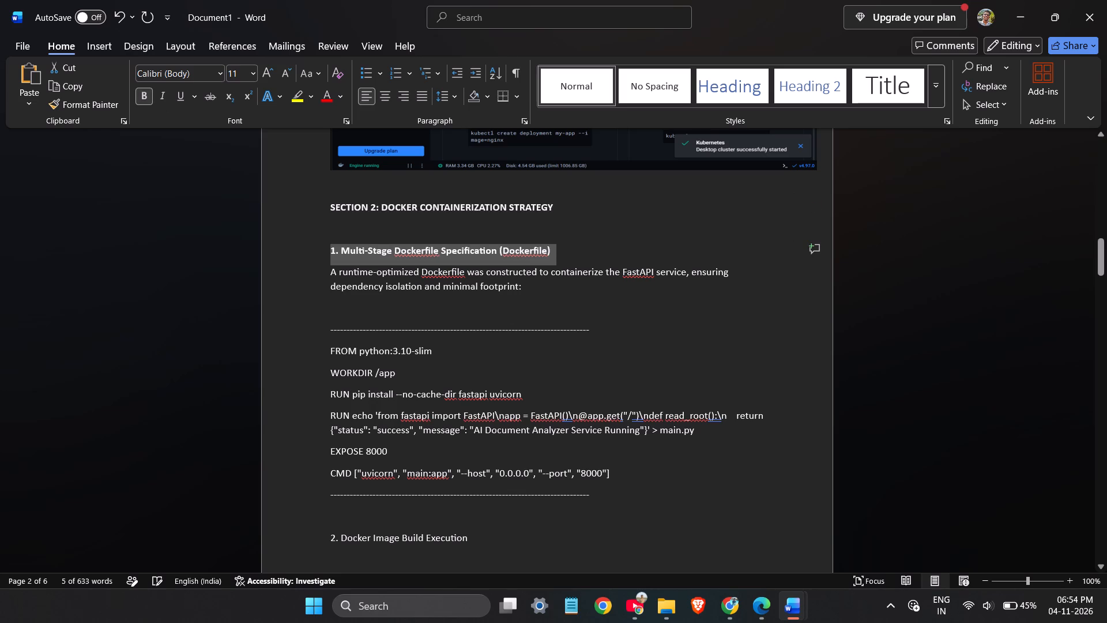
{"action": "left_click", "coordinate": [575, 305]}
Insert a blank line above "2. Docker Image Build Execution" to push that subheading onto page 3.
{"action": "scroll", "coordinate": [575, 305], "scroll_direction": "down", "scroll_amount": 2}
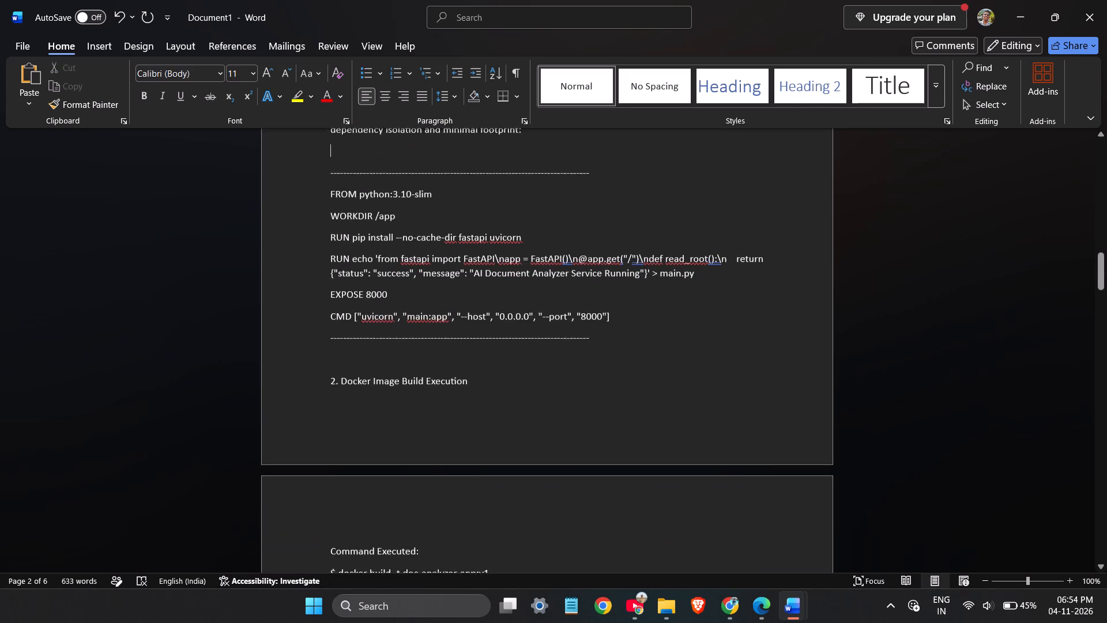
{"action": "scroll", "coordinate": [575, 305], "scroll_direction": "up", "scroll_amount": 1}
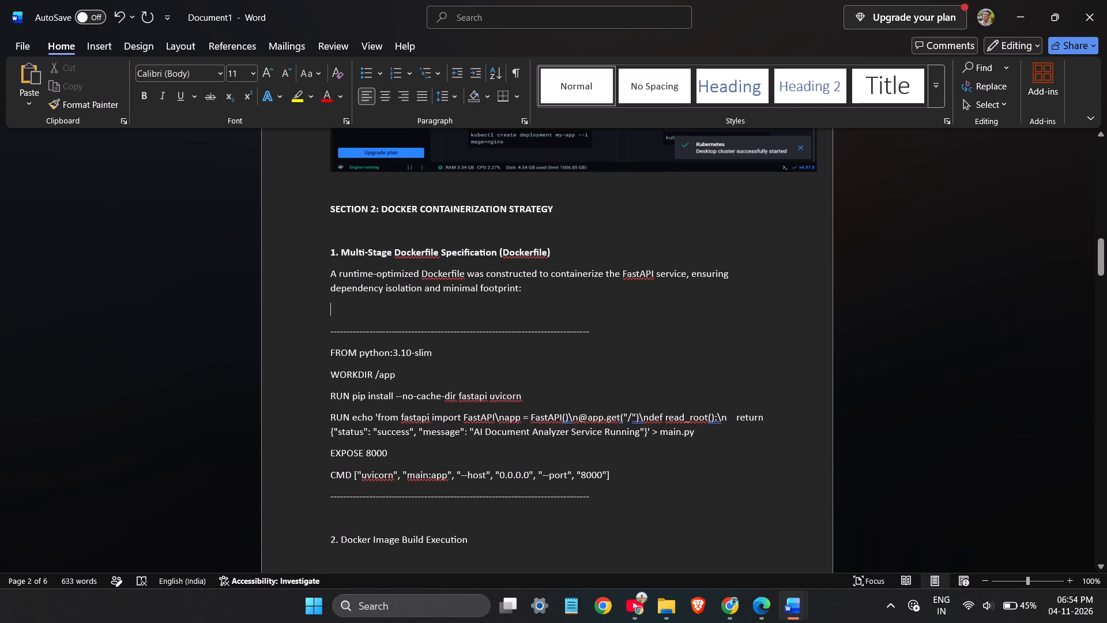
{"action": "scroll", "coordinate": [575, 305], "scroll_direction": "down", "scroll_amount": 1}
{"action": "left_click", "coordinate": [382, 361]}
{"action": "key", "text": "Return"}
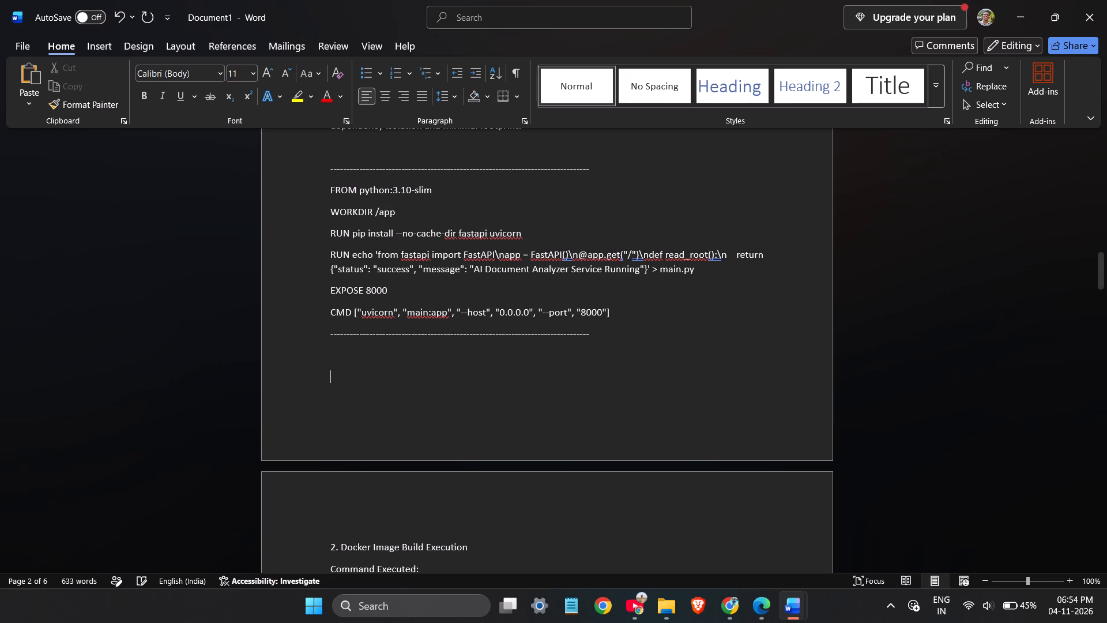
Make the "2. Docker Image Build Execution" subheading on page 3 bold.
{"action": "scroll", "coordinate": [428, 385], "scroll_direction": "down", "scroll_amount": 2}
{"action": "left_click_drag", "start_coordinate": [325, 197], "coordinate": [484, 198]}
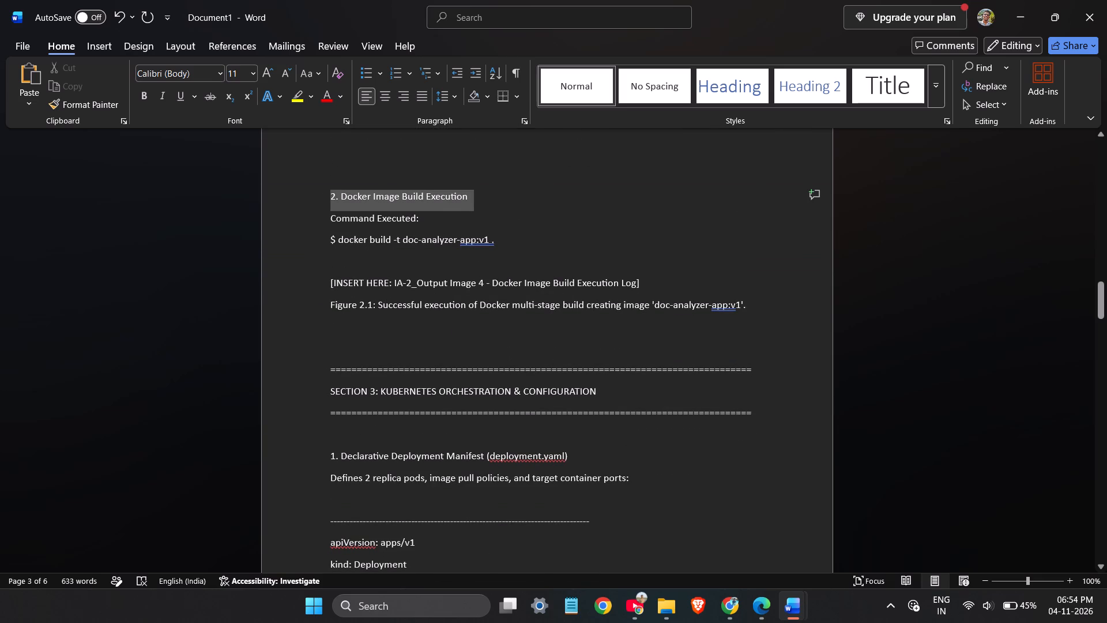
{"action": "left_click_drag", "start_coordinate": [484, 198], "coordinate": [484, 198]}
{"action": "left_click", "coordinate": [137, 89]}
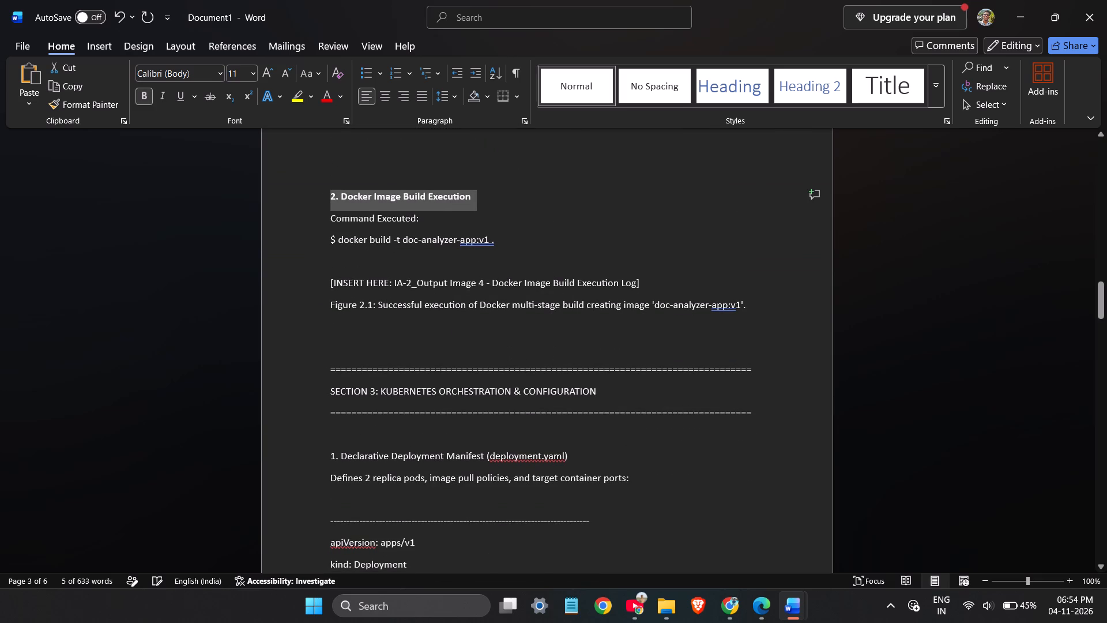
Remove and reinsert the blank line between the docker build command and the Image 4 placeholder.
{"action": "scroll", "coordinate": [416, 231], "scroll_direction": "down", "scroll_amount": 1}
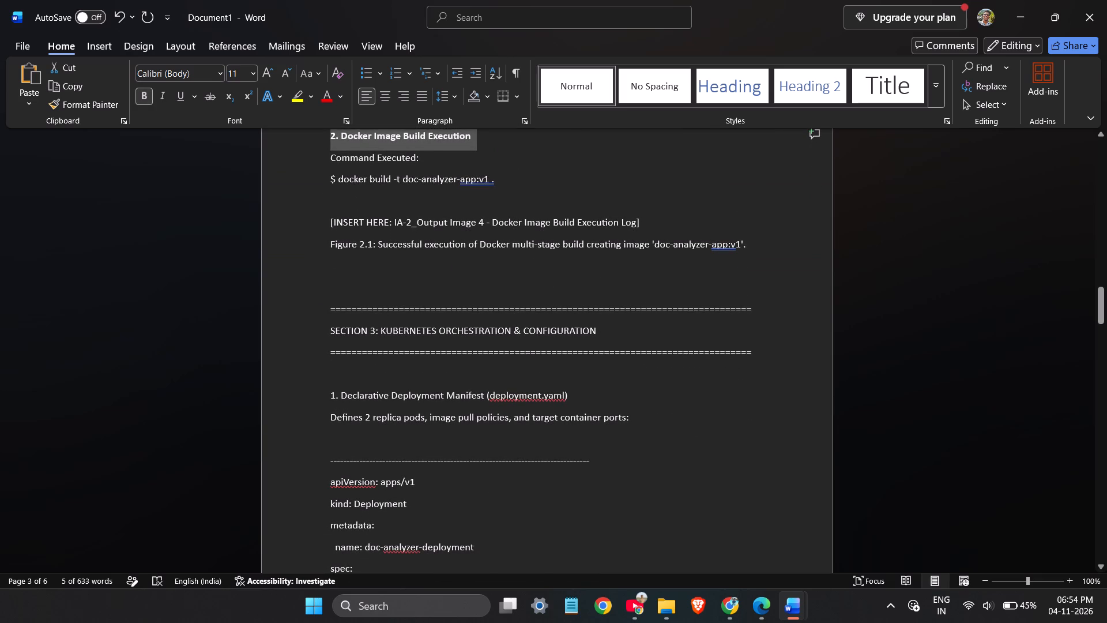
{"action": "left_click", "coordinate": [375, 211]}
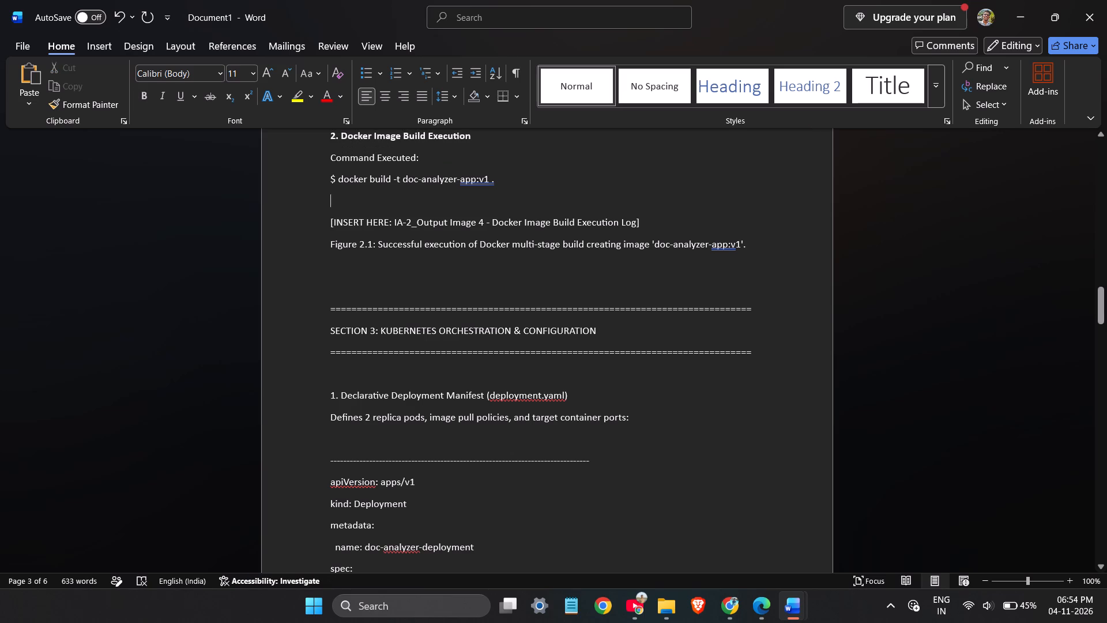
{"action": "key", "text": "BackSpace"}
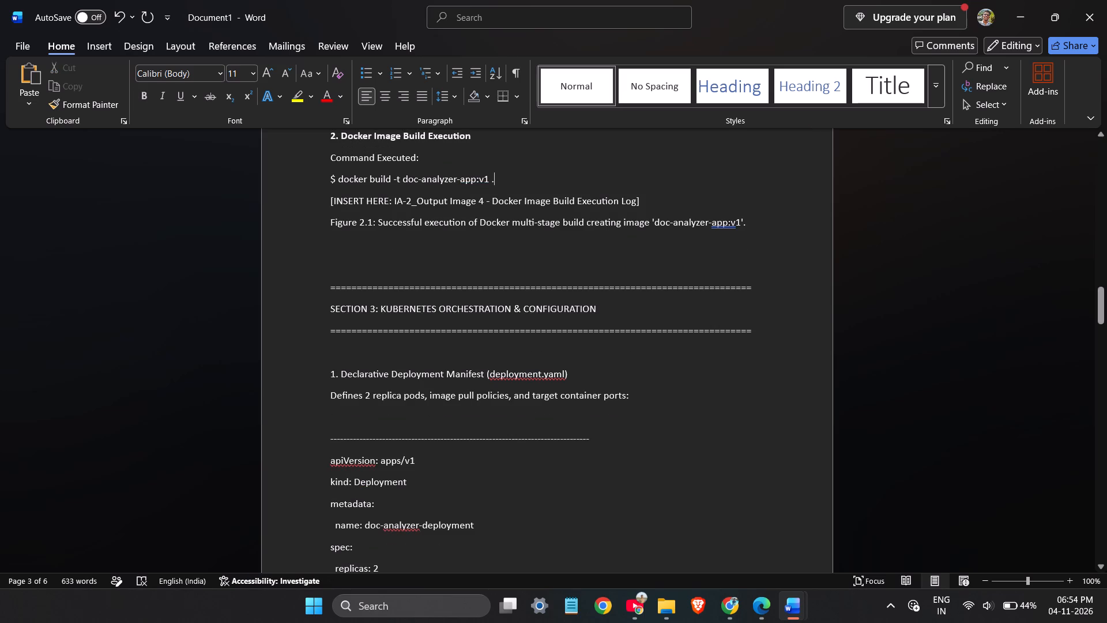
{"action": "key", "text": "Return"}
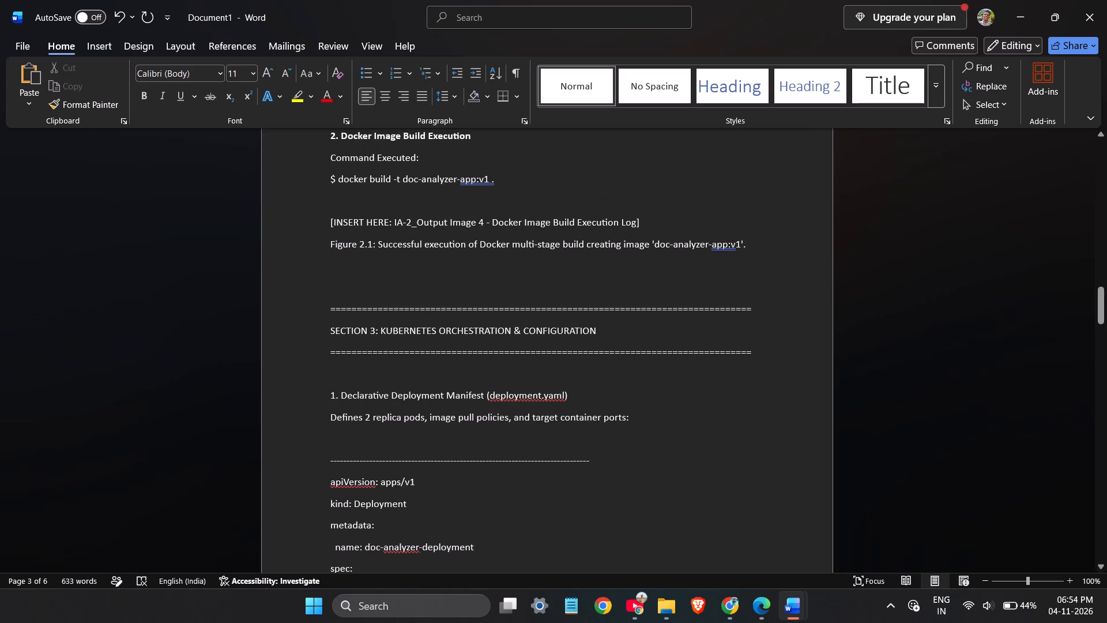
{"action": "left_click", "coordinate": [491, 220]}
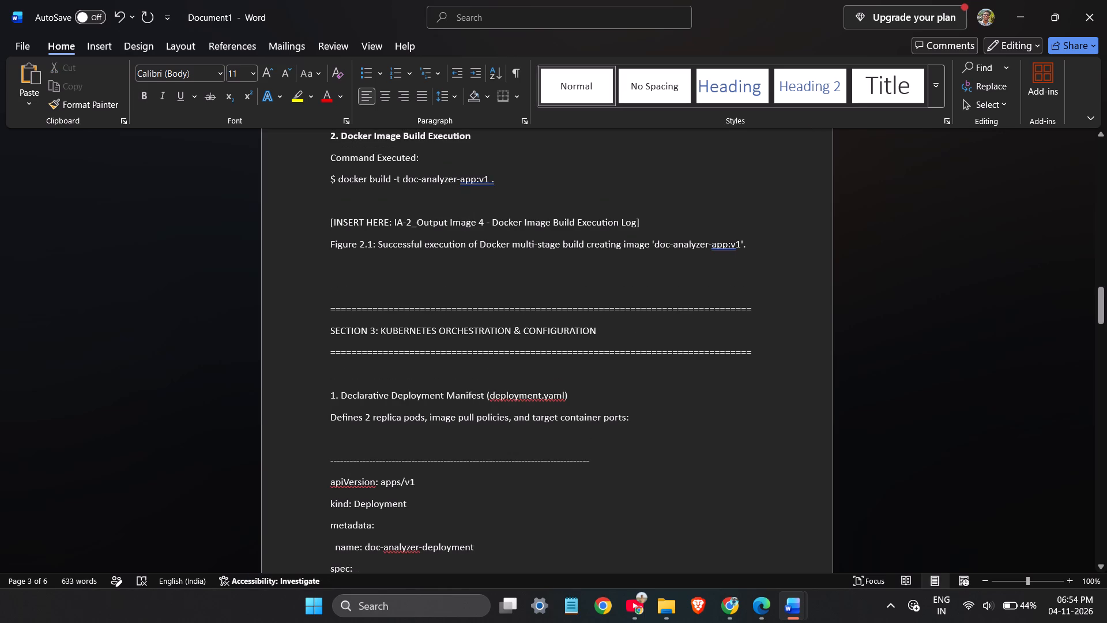
Copy the Docker image build log screenshot from IA-2_Output.docx and switch back to Document1 with the insertion point below the Figure 2.1 caption.
{"action": "left_click", "coordinate": [571, 275]}
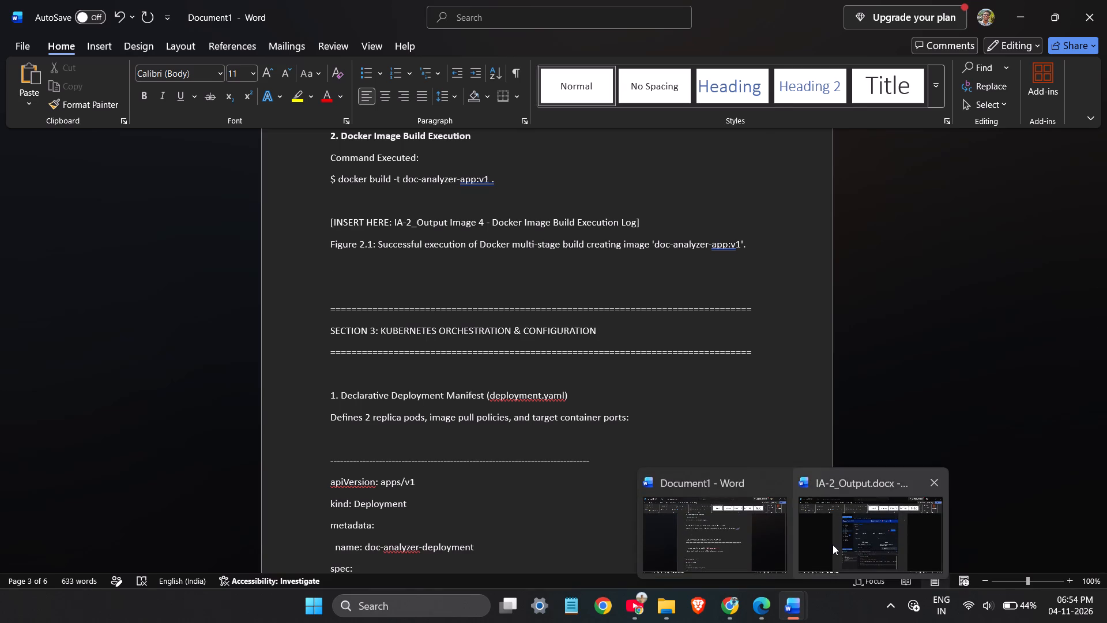
{"action": "left_click", "coordinate": [833, 545]}
{"action": "scroll", "coordinate": [562, 367], "scroll_direction": "up", "scroll_amount": 4}
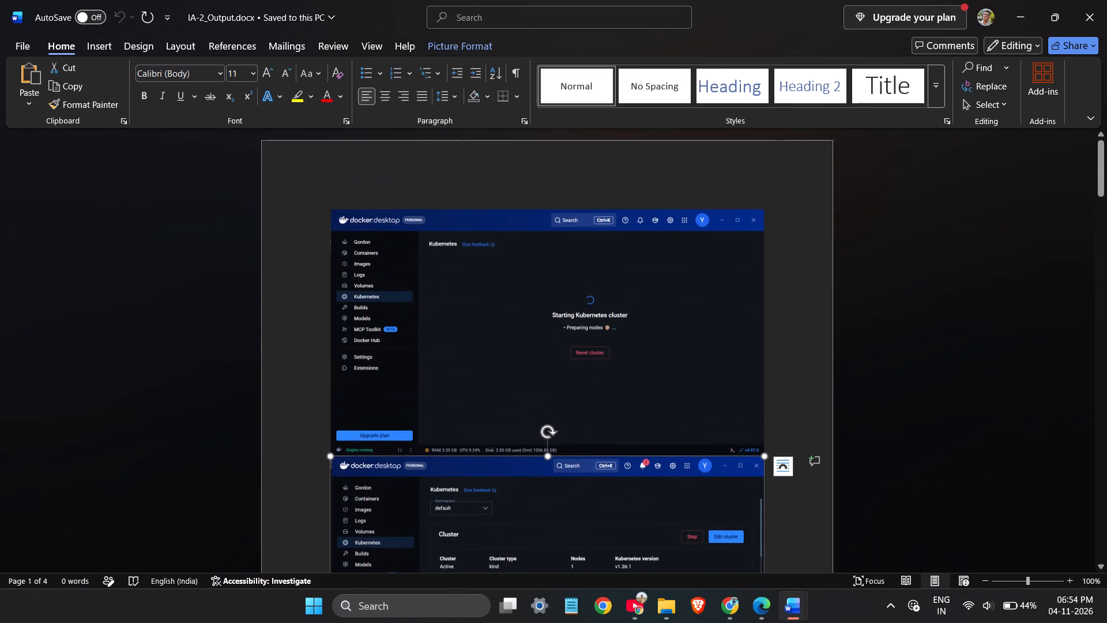
{"action": "scroll", "coordinate": [562, 367], "scroll_direction": "down", "scroll_amount": 4}
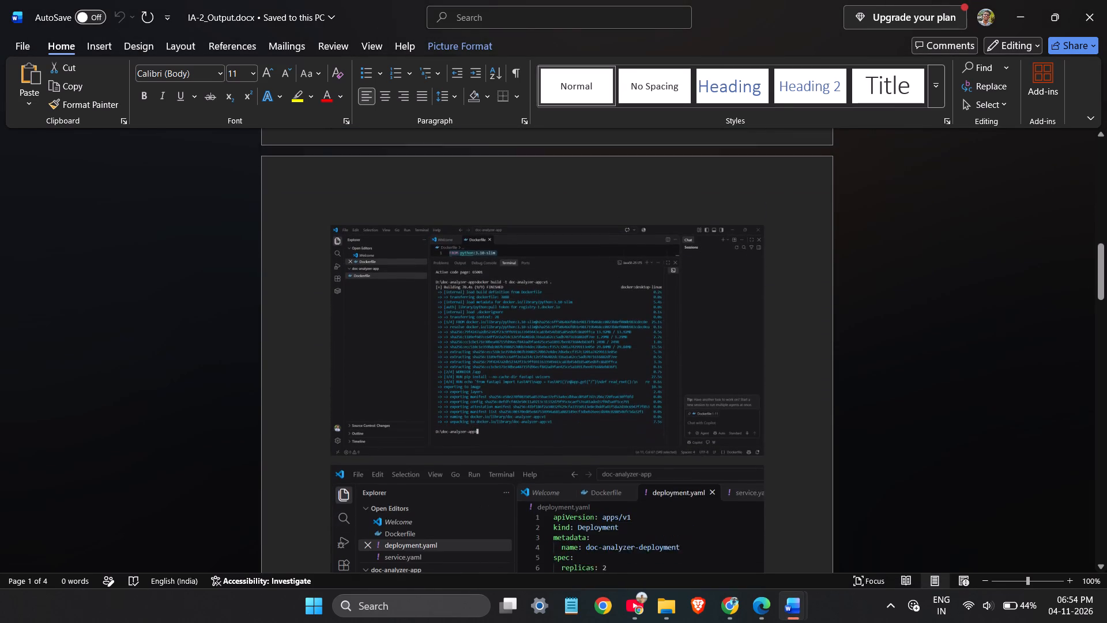
{"action": "right_click", "coordinate": [504, 346]}
{"action": "left_click", "coordinate": [550, 232]}
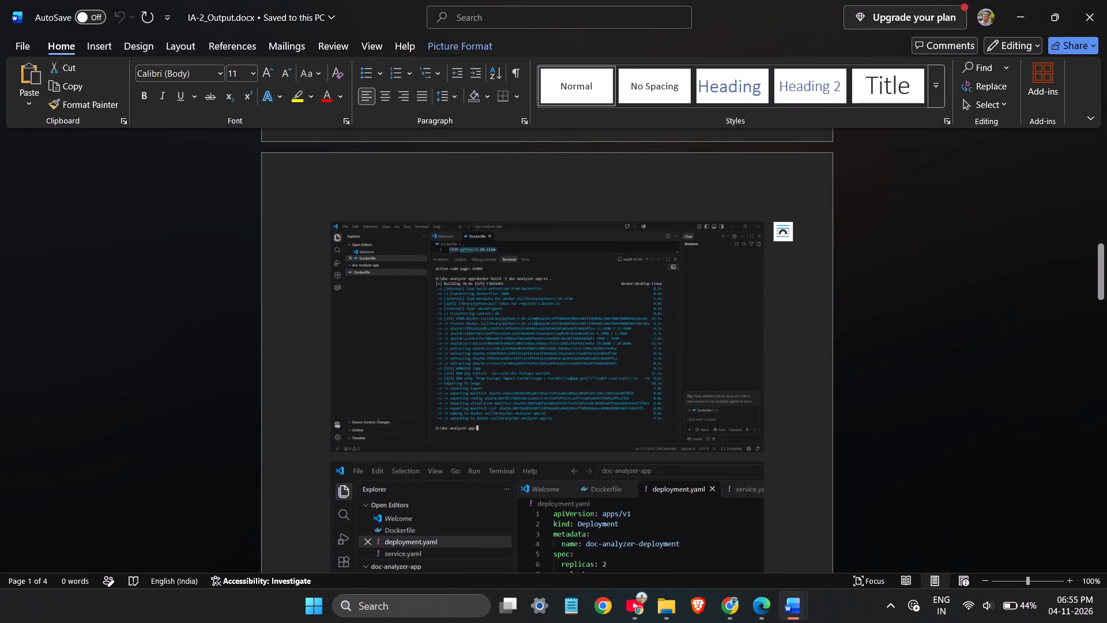
{"action": "left_click", "coordinate": [707, 543]}
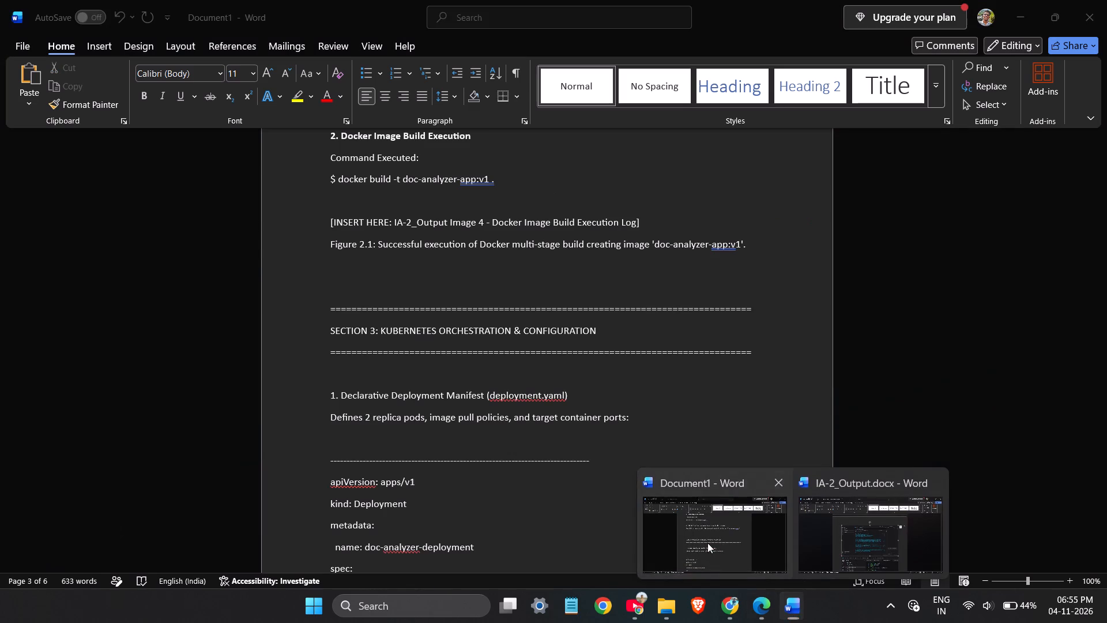
Paste the Docker build log screenshot below the Figure 2.1 caption and enlarge it slightly past the right text margin.
{"action": "key", "text": "ctrl+v"}
{"action": "left_click", "coordinate": [577, 349]}
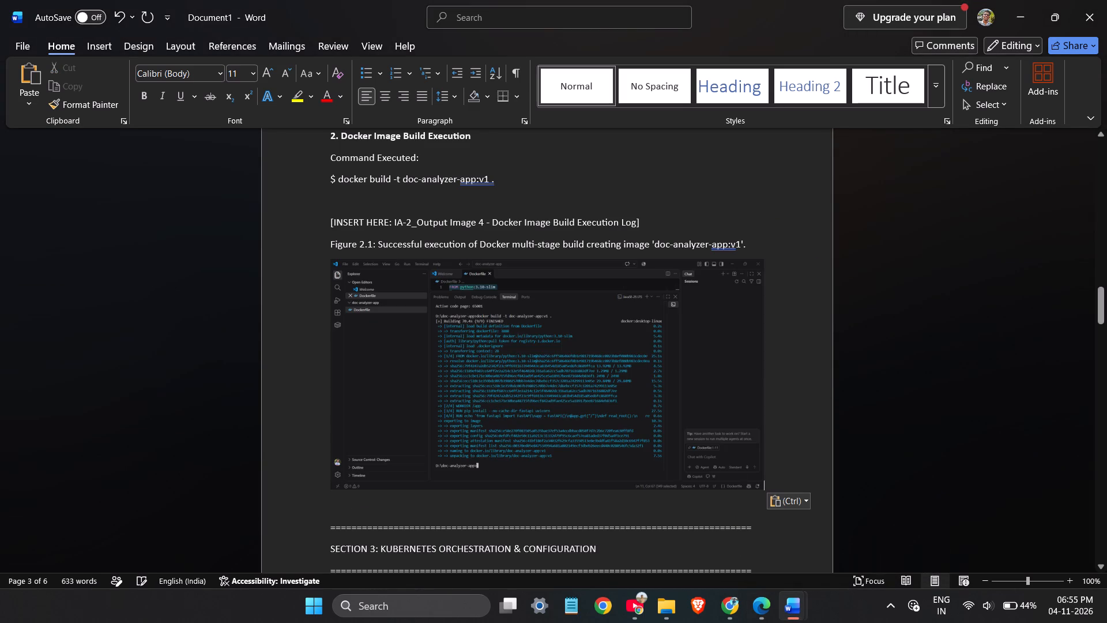
{"action": "left_click_drag", "start_coordinate": [766, 378], "coordinate": [808, 392]}
{"action": "left_click_drag", "start_coordinate": [570, 492], "coordinate": [566, 547]}
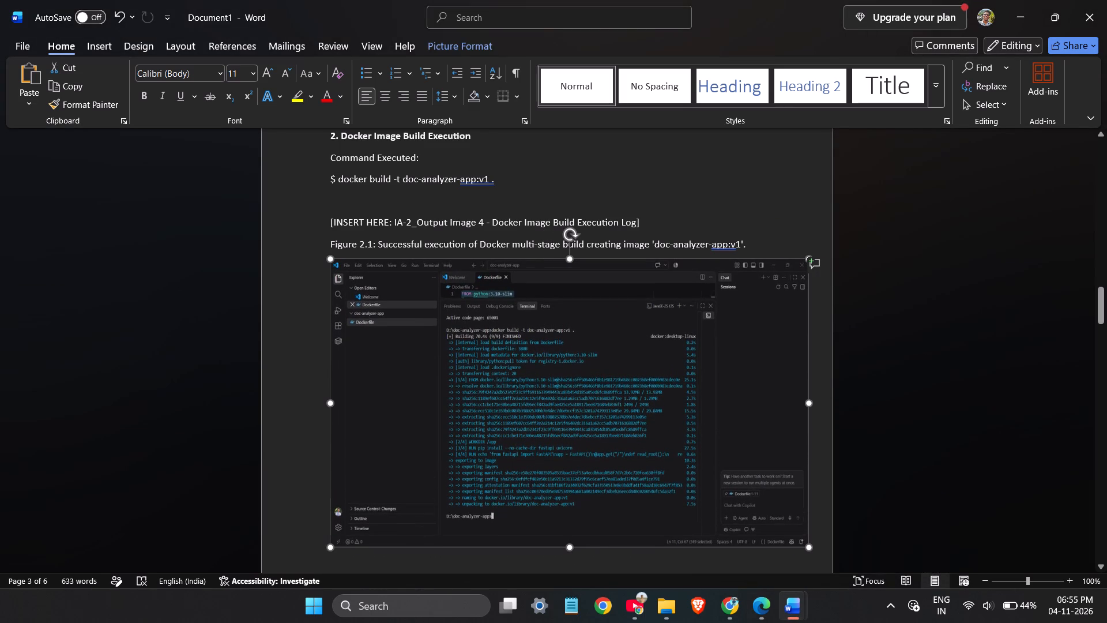
{"action": "left_click_drag", "start_coordinate": [566, 547], "coordinate": [564, 540]}
Reduce the Image 4 placeholder above the Figure 2.1 caption to "Docker Image Build Execution Log :", keeping a blank line above it.
{"action": "scroll", "coordinate": [479, 425], "scroll_direction": "up", "scroll_amount": 1}
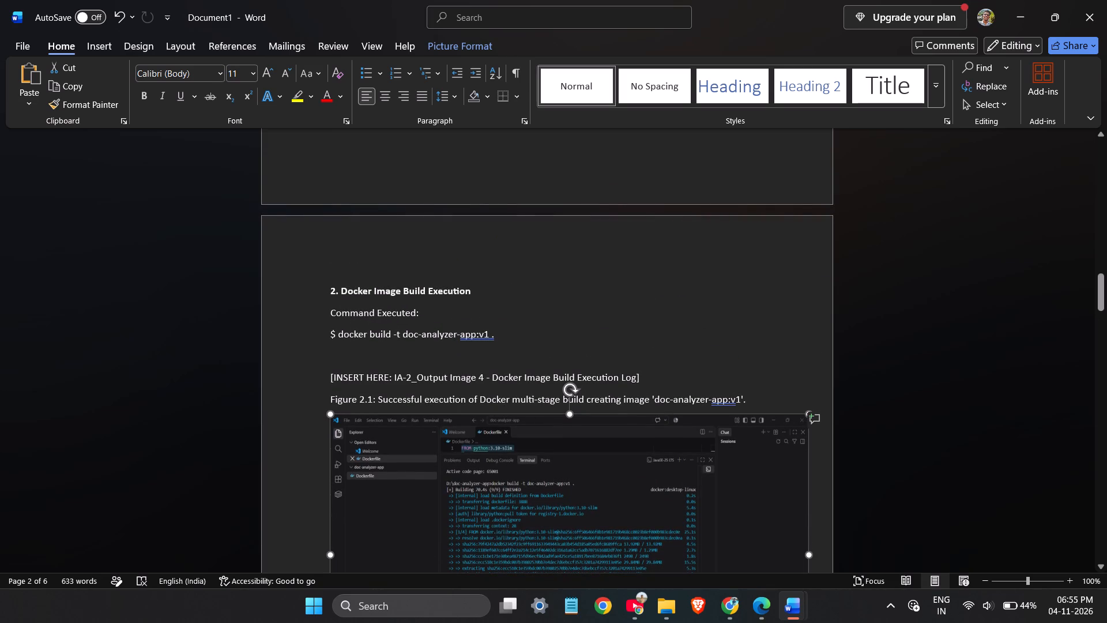
{"action": "left_click_drag", "start_coordinate": [323, 366], "coordinate": [479, 376]}
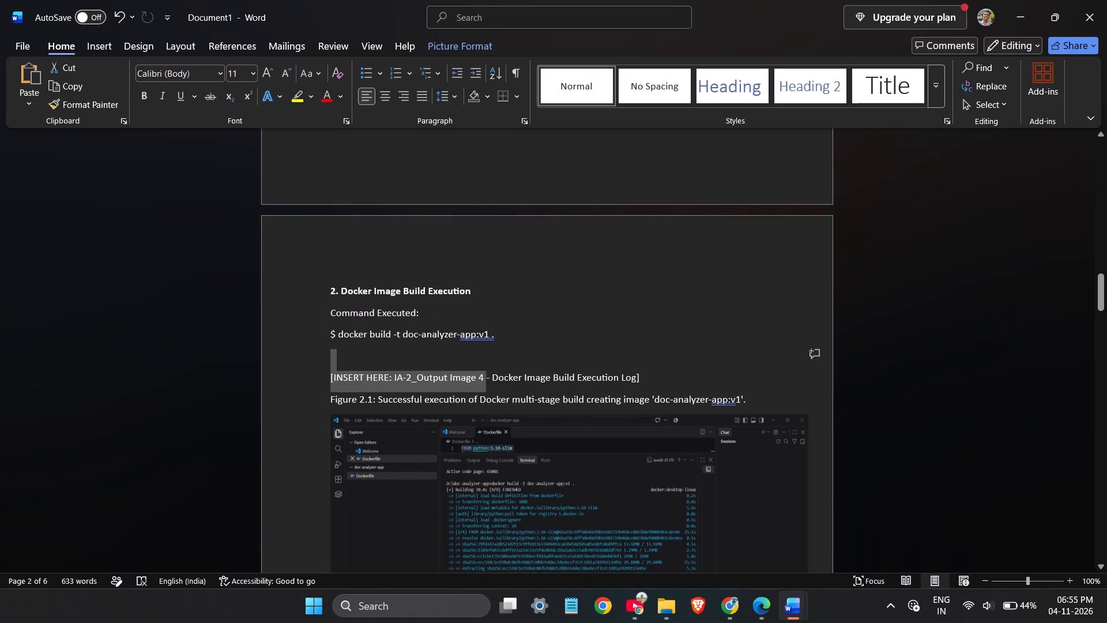
{"action": "left_click_drag", "start_coordinate": [479, 376], "coordinate": [490, 376]}
{"action": "left_click_drag", "start_coordinate": [490, 376], "coordinate": [490, 376]}
{"action": "key", "text": "BackSpace"}
{"action": "key", "text": "Return"}
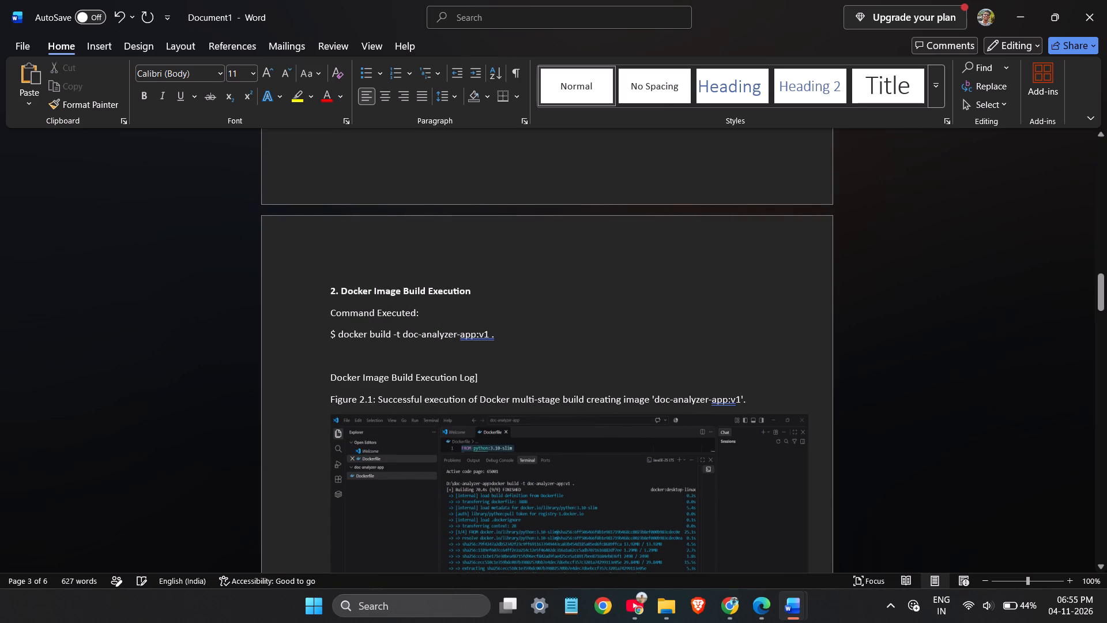
{"action": "left_click", "coordinate": [528, 376]}
{"action": "key", "text": "BackSpace"}
{"action": "key", "text": "space"}
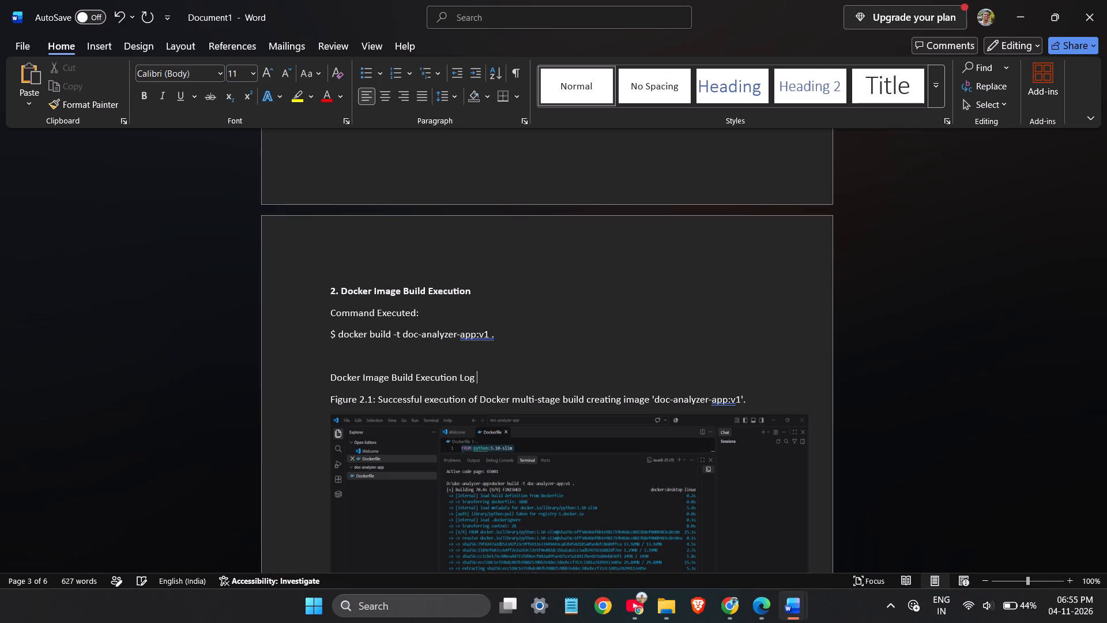
{"action": "type", "text": ":"}
Make the "Docker Image Build Execution Log :" line bold.
{"action": "left_click_drag", "start_coordinate": [329, 377], "coordinate": [743, 390]}
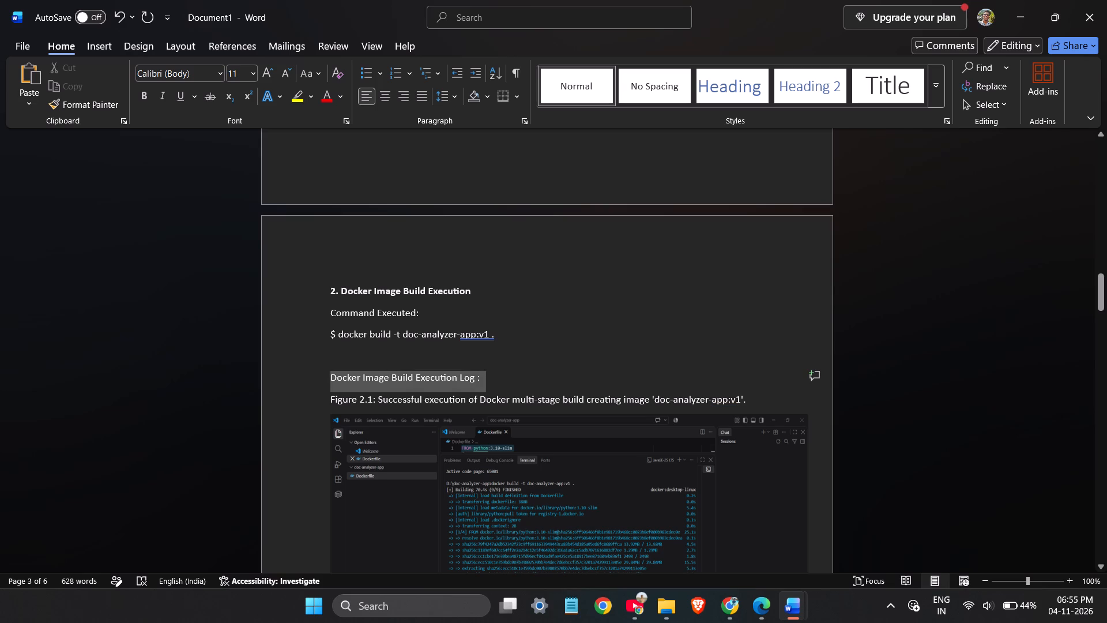
{"action": "left_click_drag", "start_coordinate": [743, 390], "coordinate": [725, 385]}
{"action": "left_click", "coordinate": [146, 96]}
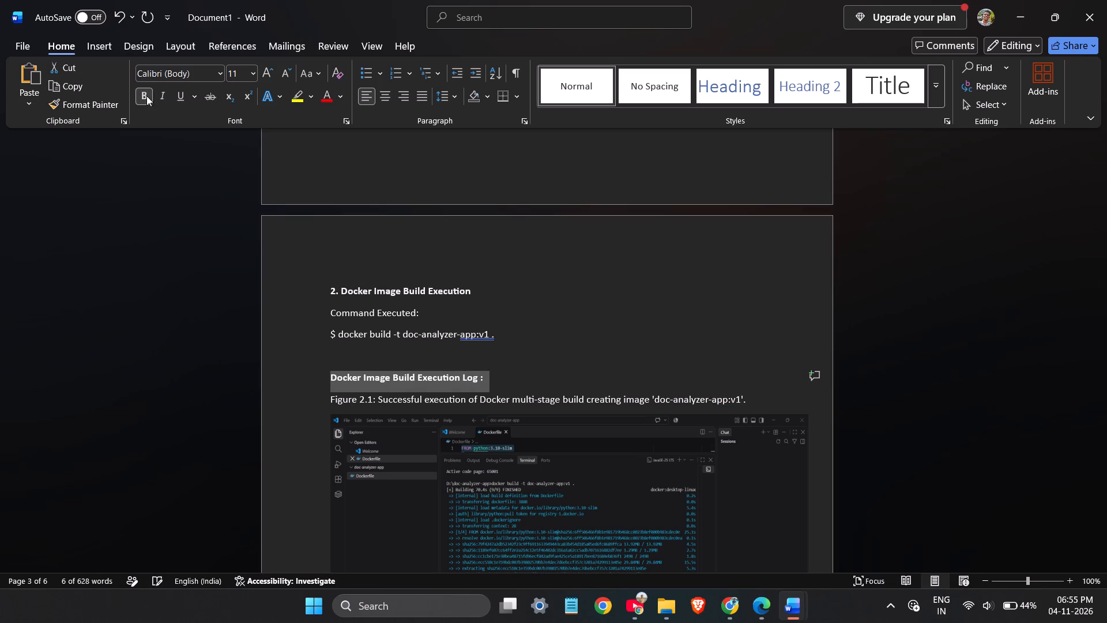
{"action": "left_click", "coordinate": [536, 301]}
Delete the equals-sign divider lines above and below the Section 3 heading, keeping one blank line on each side.
{"action": "scroll", "coordinate": [536, 301], "scroll_direction": "down", "scroll_amount": 2}
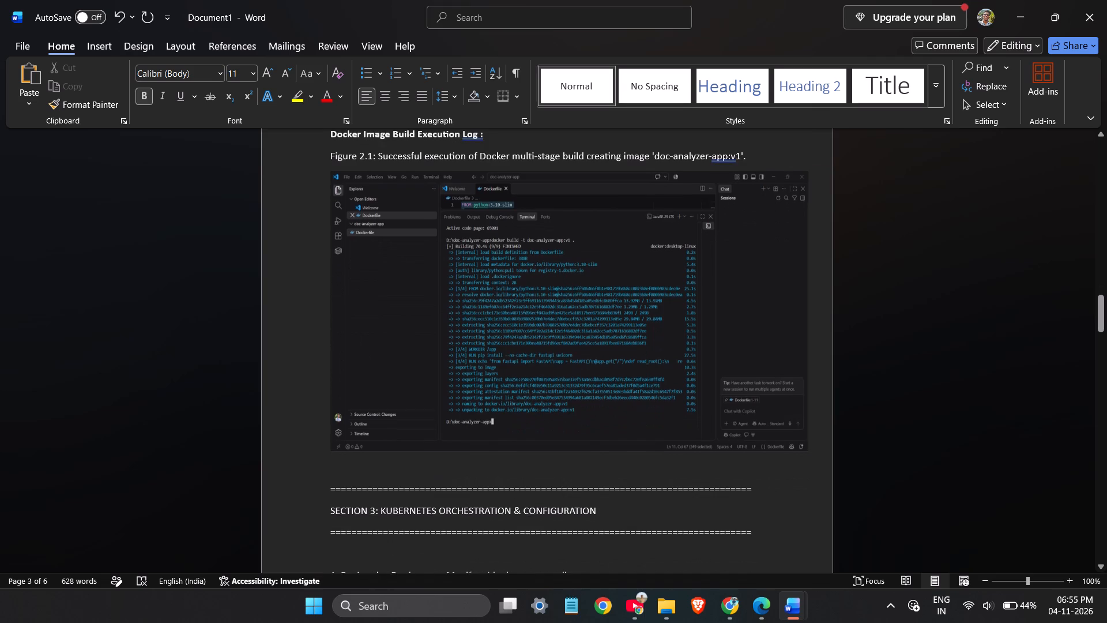
{"action": "scroll", "coordinate": [536, 301], "scroll_direction": "down", "scroll_amount": 1}
{"action": "left_click_drag", "start_coordinate": [336, 303], "coordinate": [640, 329]}
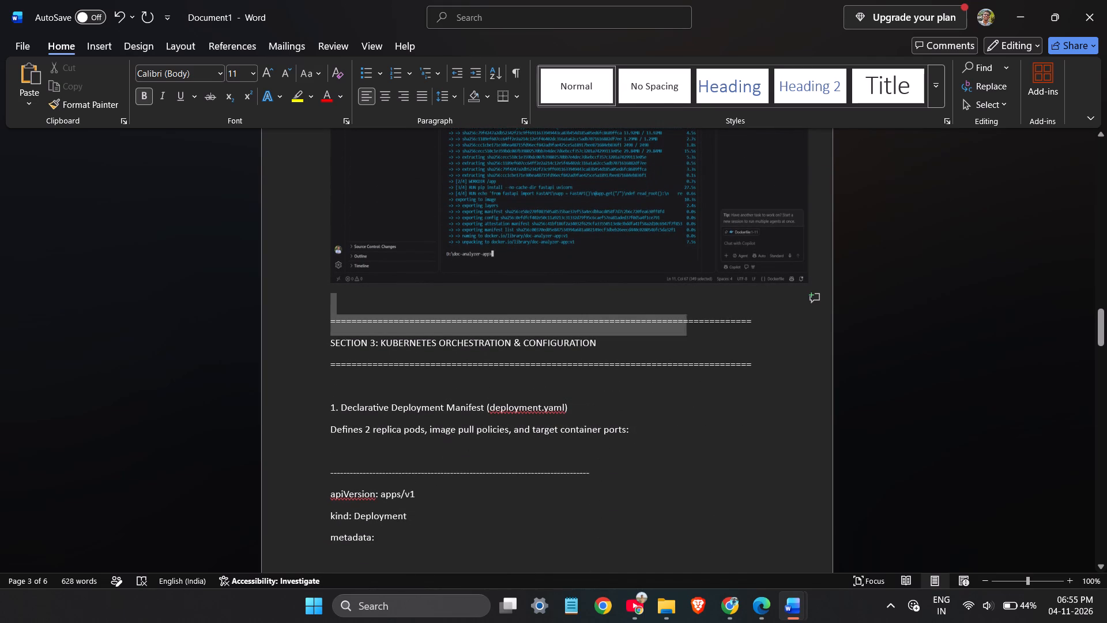
{"action": "left_click_drag", "start_coordinate": [640, 329], "coordinate": [711, 326]}
{"action": "key", "text": "BackSpace"}
{"action": "key", "text": "Return"}
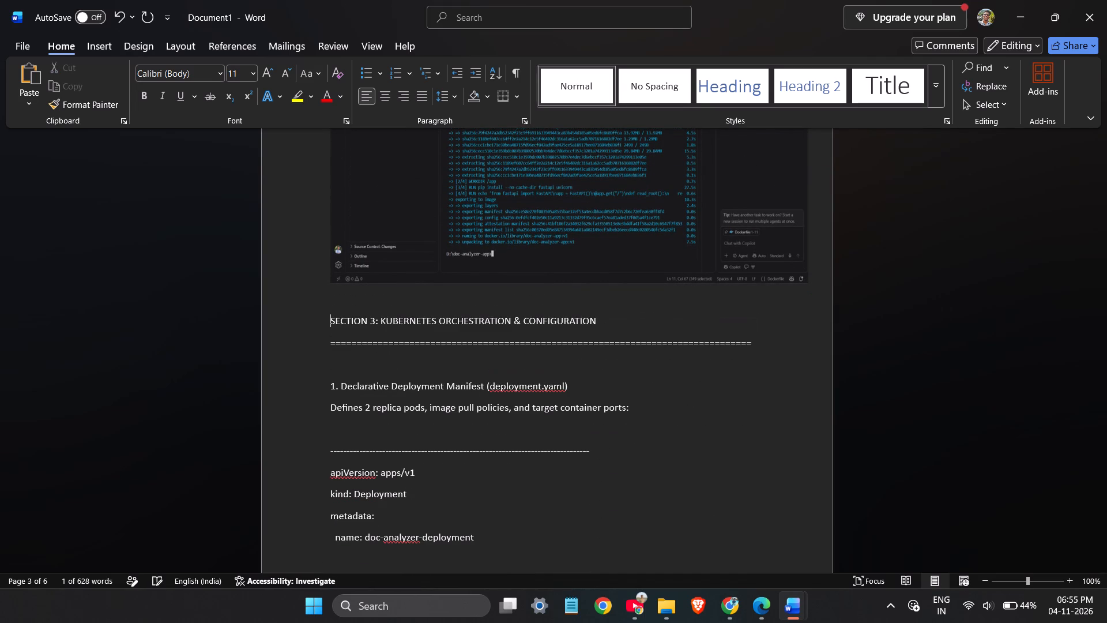
{"action": "left_click_drag", "start_coordinate": [332, 345], "coordinate": [767, 355]}
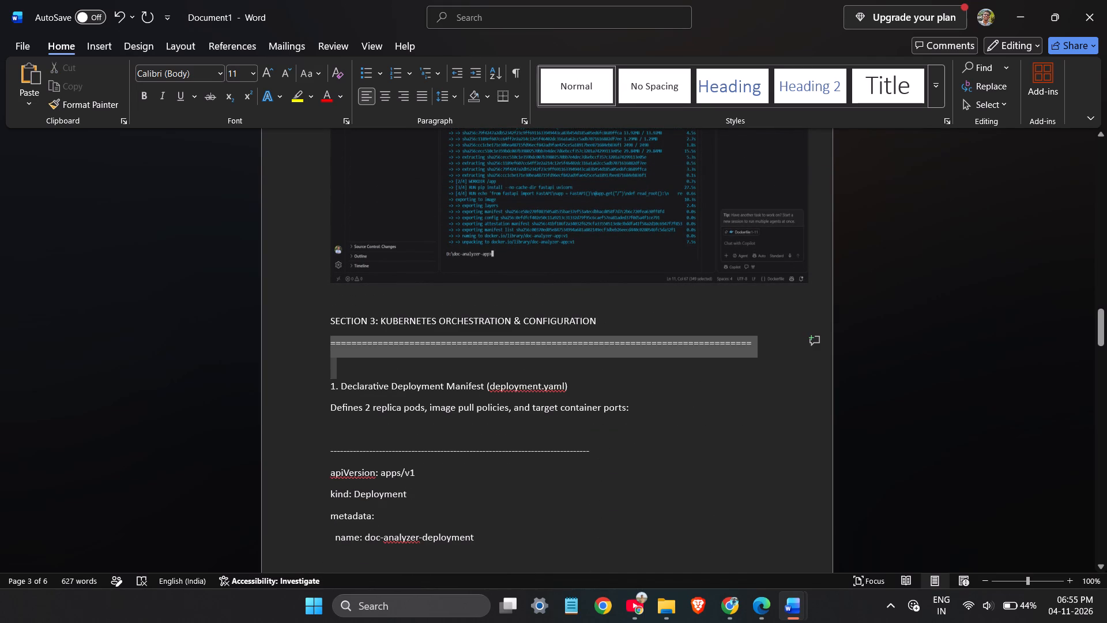
{"action": "left_click_drag", "start_coordinate": [767, 355], "coordinate": [766, 355]}
{"action": "key", "text": "BackSpace"}
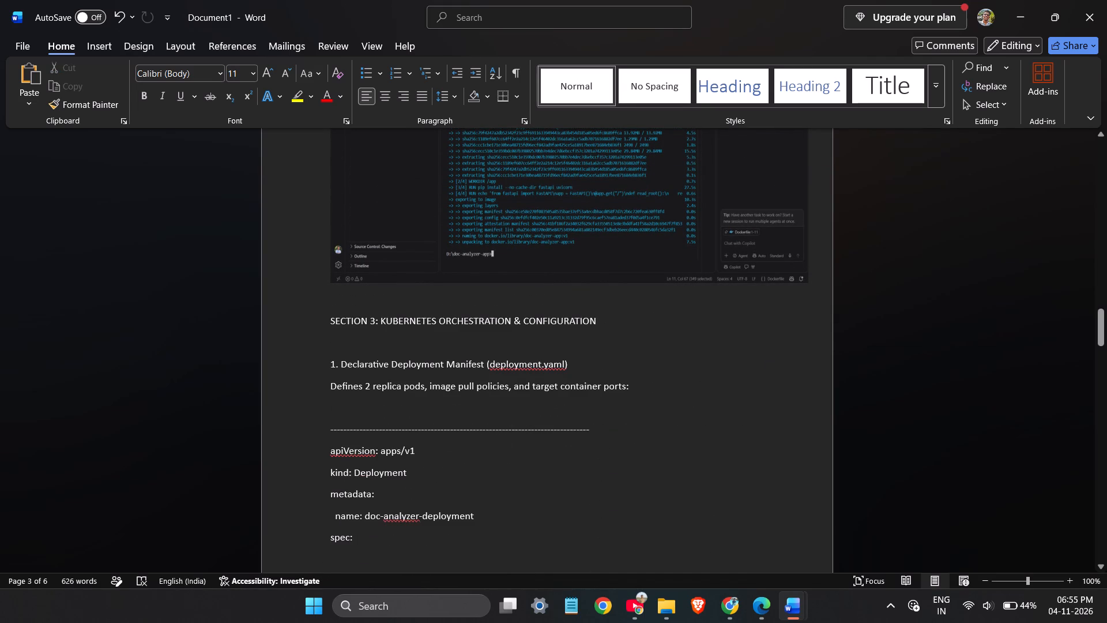
Make the Section 3 heading and the "1. Declarative Deployment Manifest (deployment.yaml)" subheading bold.
{"action": "left_click_drag", "start_coordinate": [330, 316], "coordinate": [580, 363]}
{"action": "left_click", "coordinate": [145, 95]}
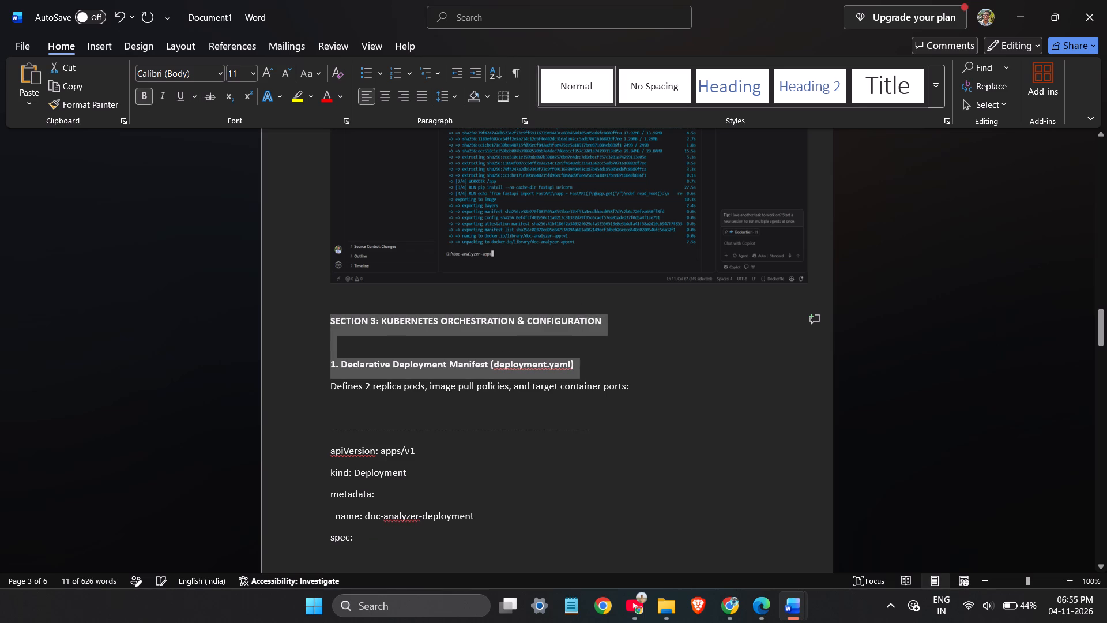
{"action": "left_click", "coordinate": [521, 426]}
Make the "2. Service Manifest (service.yaml)" subheading bold.
{"action": "scroll", "coordinate": [521, 426], "scroll_direction": "down", "scroll_amount": 2}
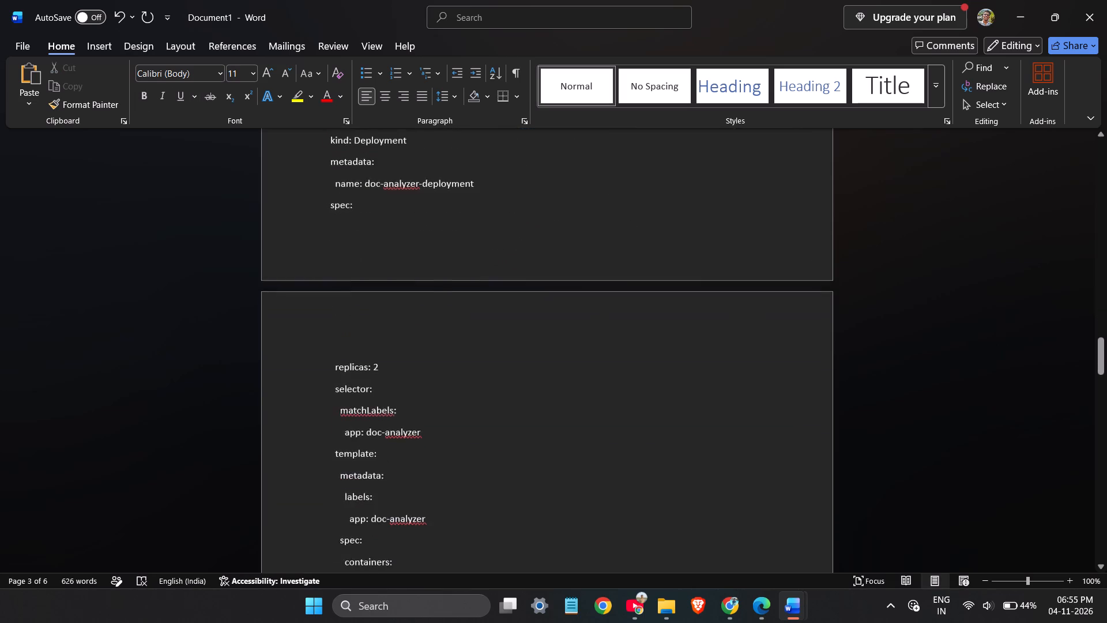
{"action": "scroll", "coordinate": [521, 426], "scroll_direction": "down", "scroll_amount": 3}
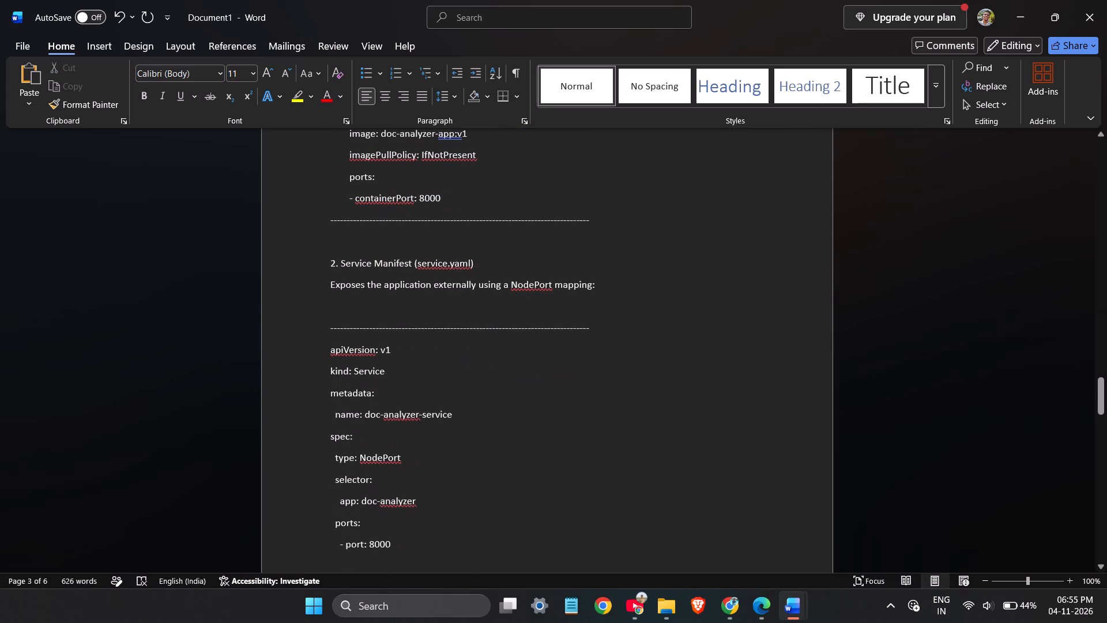
{"action": "left_click_drag", "start_coordinate": [327, 260], "coordinate": [484, 260]}
{"action": "left_click", "coordinate": [143, 95]}
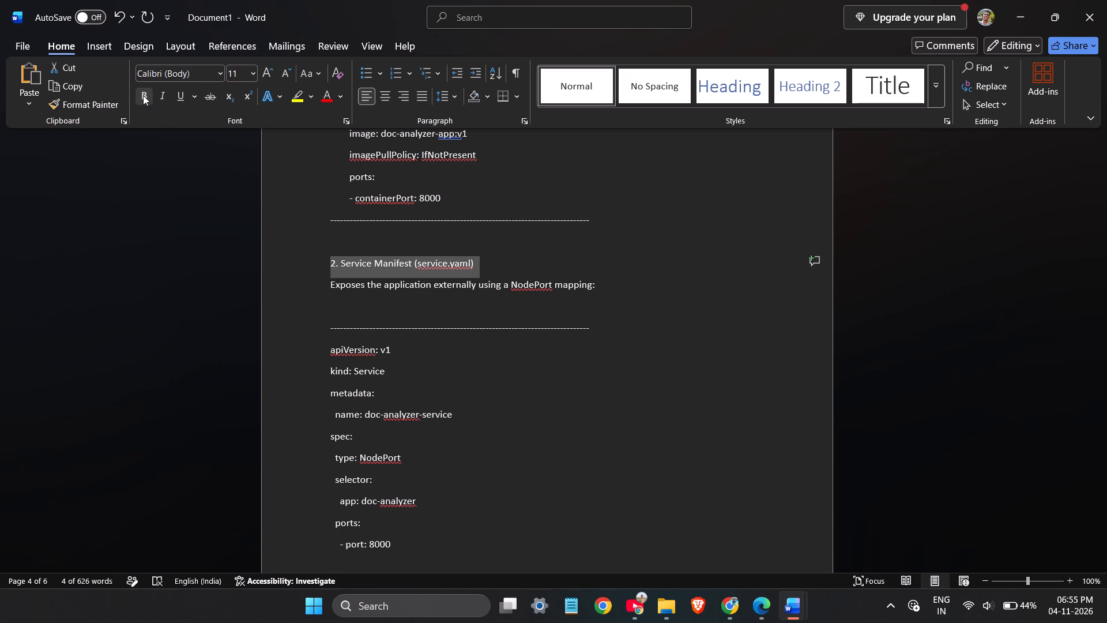
Copy the deployment.yaml VS Code screenshot from IA-2_Output.docx and paste it below the Figure 3.1 caption in Document1.
{"action": "scroll", "coordinate": [515, 417], "scroll_direction": "down", "scroll_amount": 3}
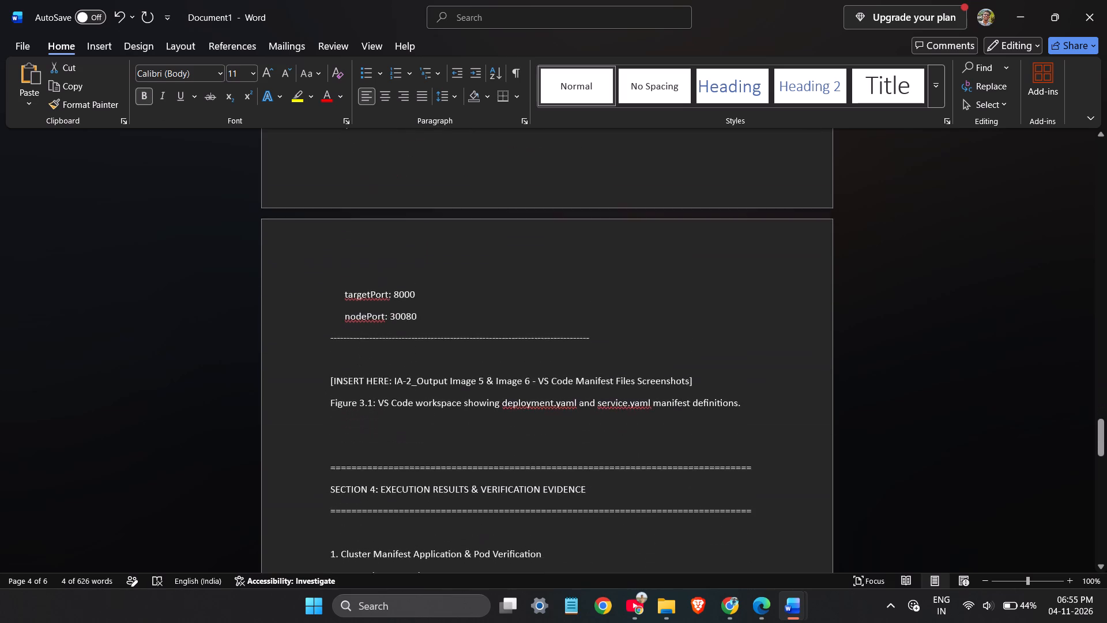
{"action": "scroll", "coordinate": [515, 417], "scroll_direction": "down", "scroll_amount": 1}
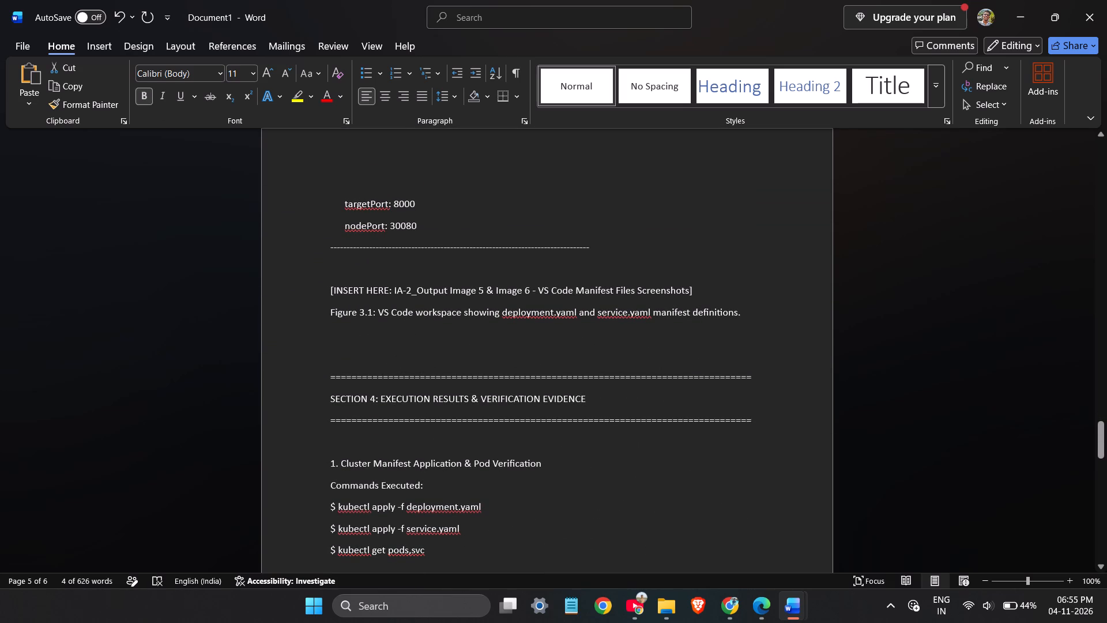
{"action": "left_click", "coordinate": [434, 337]}
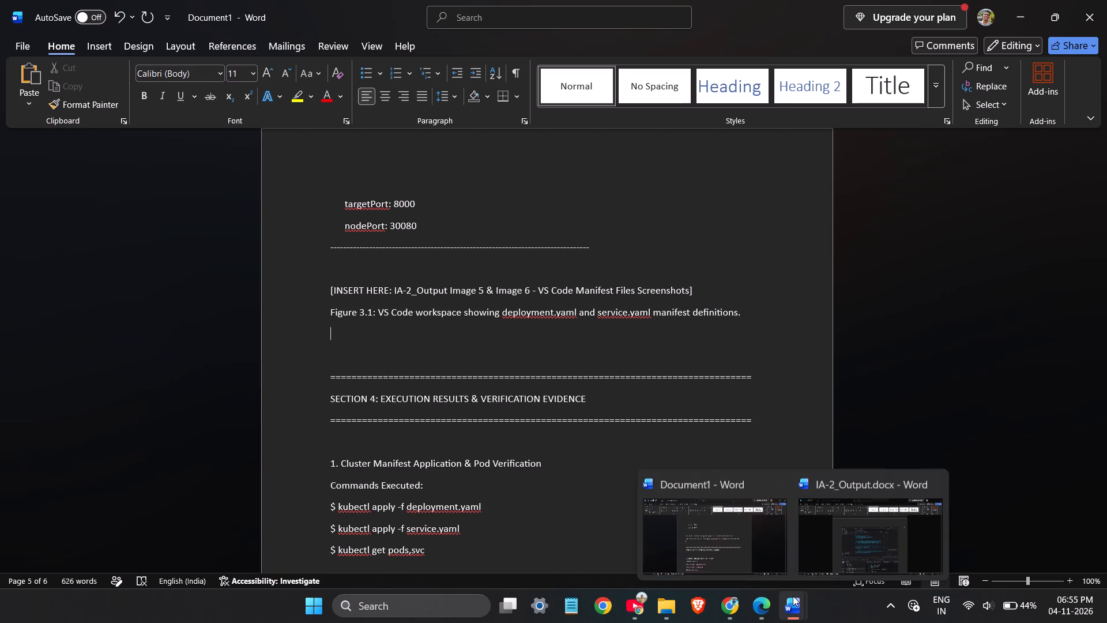
{"action": "left_click", "coordinate": [826, 527]}
{"action": "scroll", "coordinate": [608, 335], "scroll_direction": "up", "scroll_amount": 5}
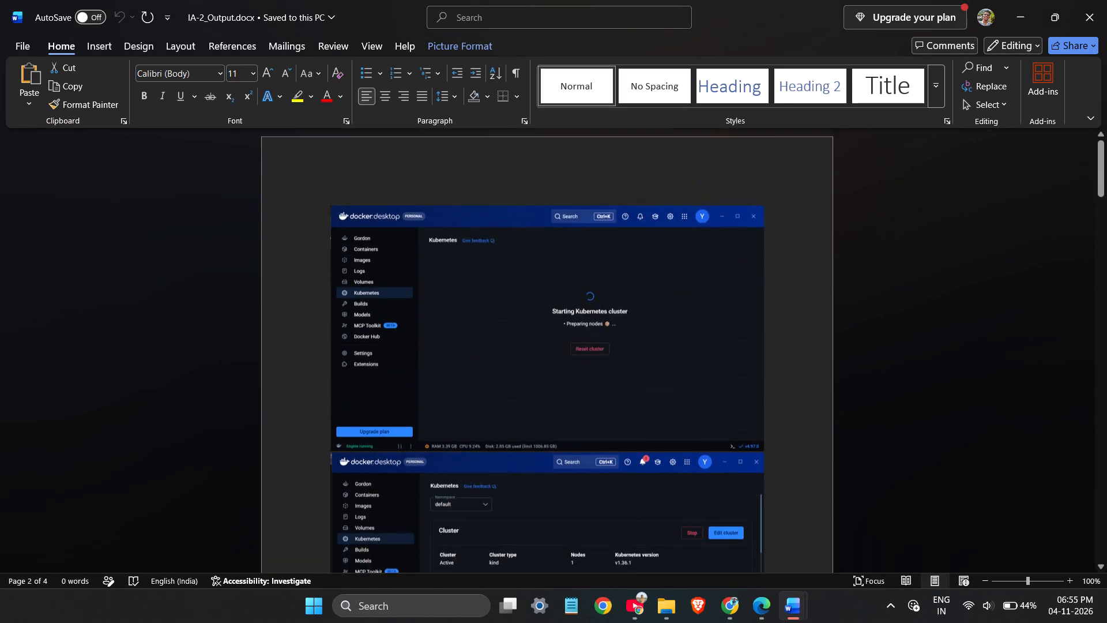
{"action": "scroll", "coordinate": [608, 335], "scroll_direction": "down", "scroll_amount": 4}
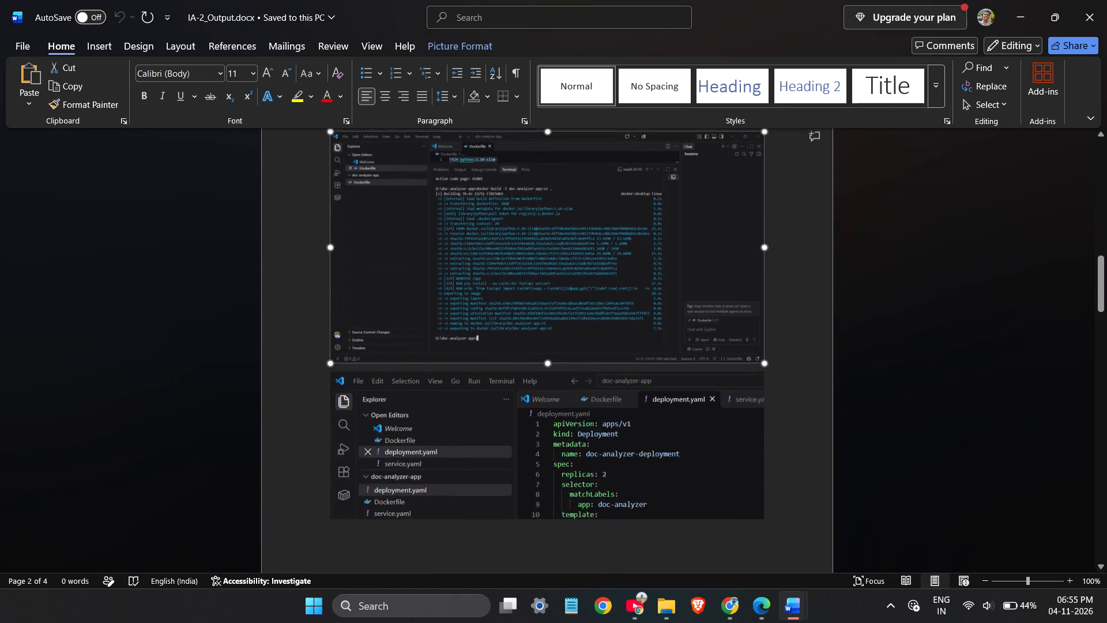
{"action": "scroll", "coordinate": [608, 335], "scroll_direction": "down", "scroll_amount": 1}
{"action": "right_click", "coordinate": [590, 310]}
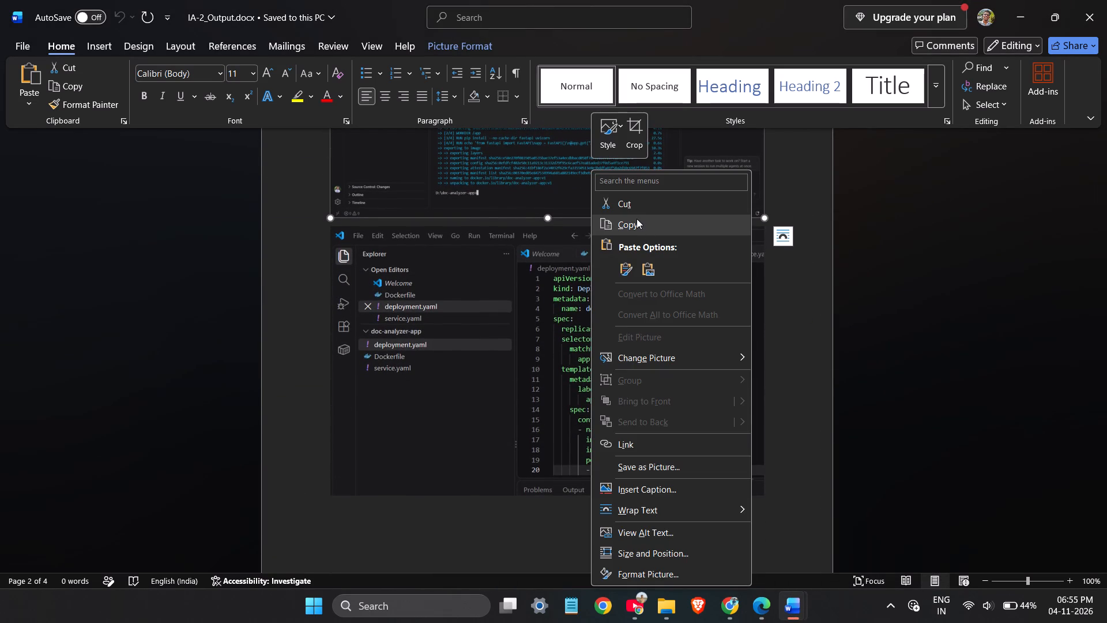
{"action": "left_click", "coordinate": [637, 219]}
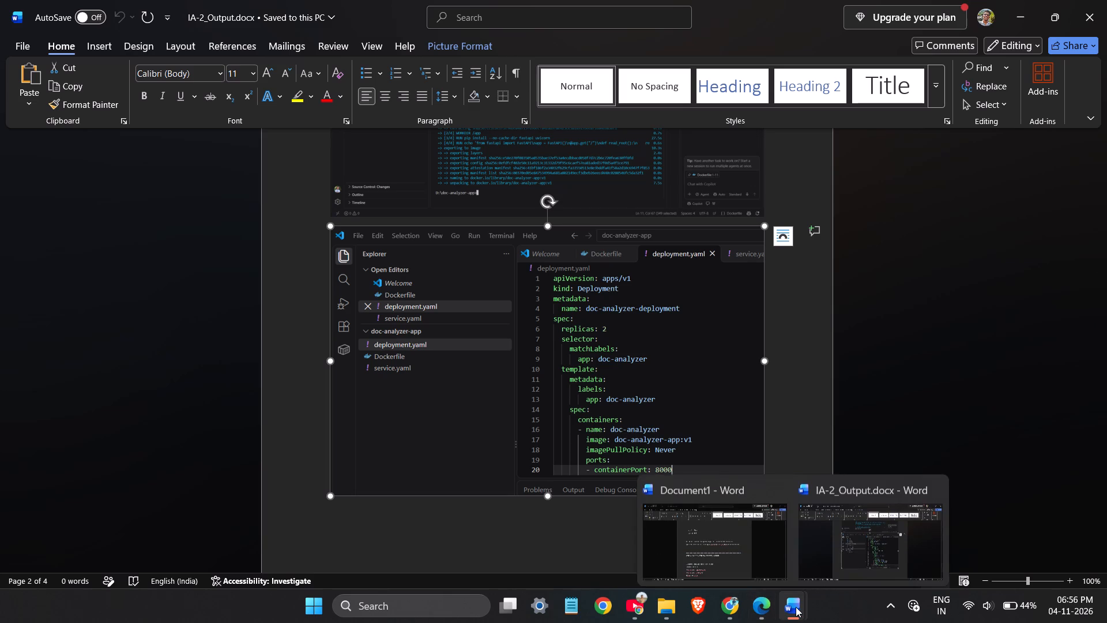
{"action": "left_click", "coordinate": [722, 540]}
{"action": "key", "text": "ctrl+v"}
Enlarge the deployment.yaml screenshot in width and height so it extends slightly past the right text margin.
{"action": "left_click", "coordinate": [578, 416]}
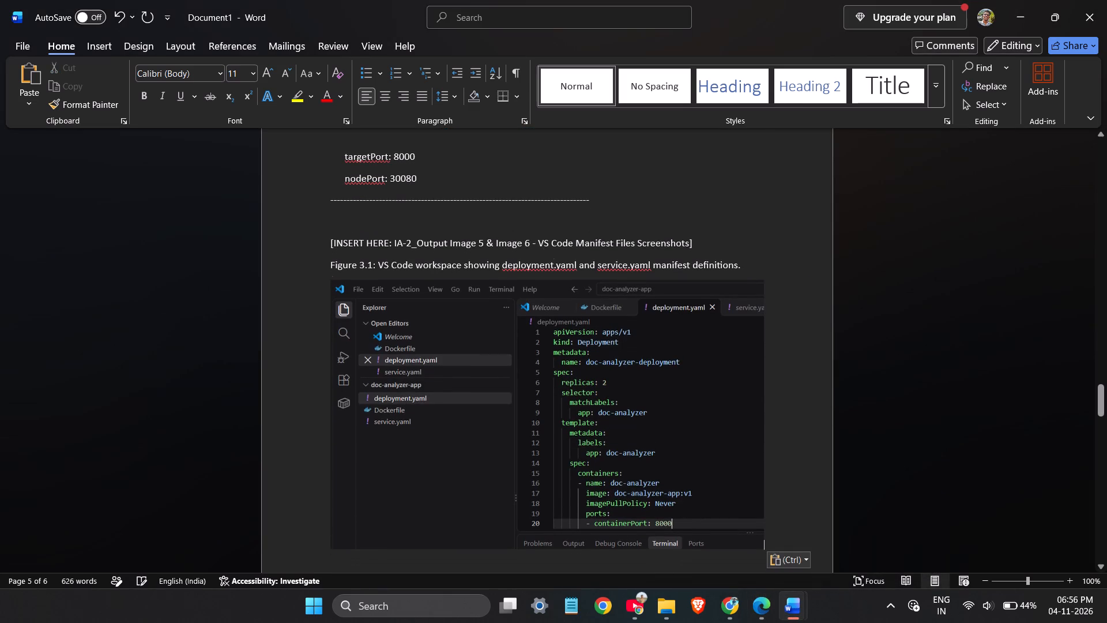
{"action": "left_click_drag", "start_coordinate": [766, 416], "coordinate": [811, 433]}
{"action": "scroll", "coordinate": [628, 436], "scroll_direction": "down", "scroll_amount": 1}
{"action": "left_click_drag", "start_coordinate": [570, 420], "coordinate": [572, 444]}
Copy the service.yaml VS Code screenshot from IA-2_Output.docx and paste it on a new line below the deployment.yaml screenshot.
{"action": "left_click", "coordinate": [821, 429]}
{"action": "key", "text": "Return"}
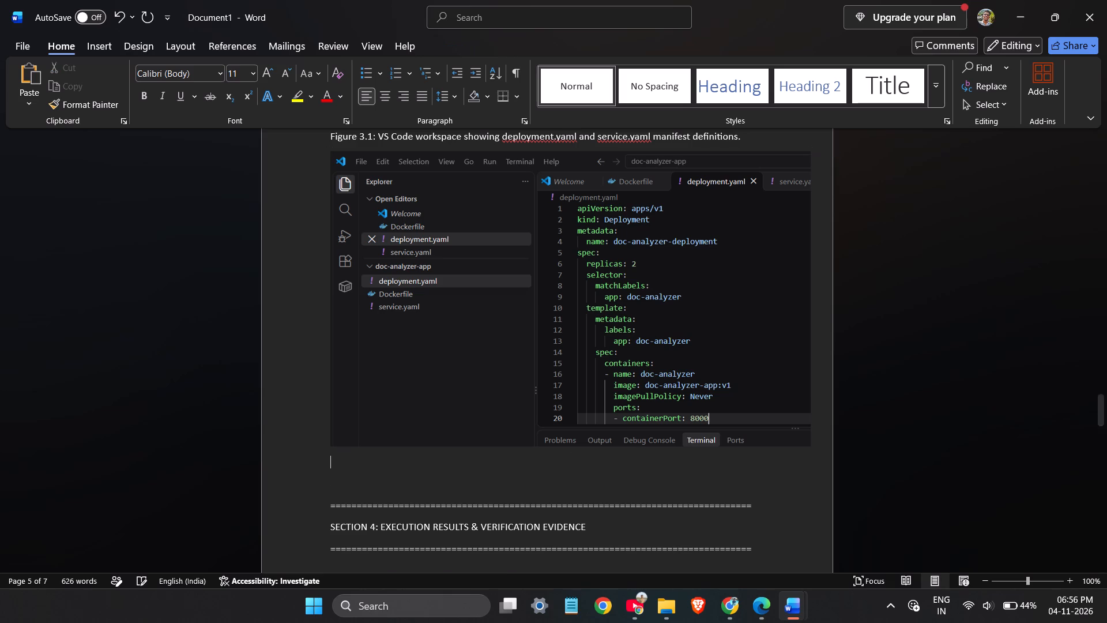
{"action": "left_click", "coordinate": [793, 622]}
{"action": "left_click", "coordinate": [728, 542]}
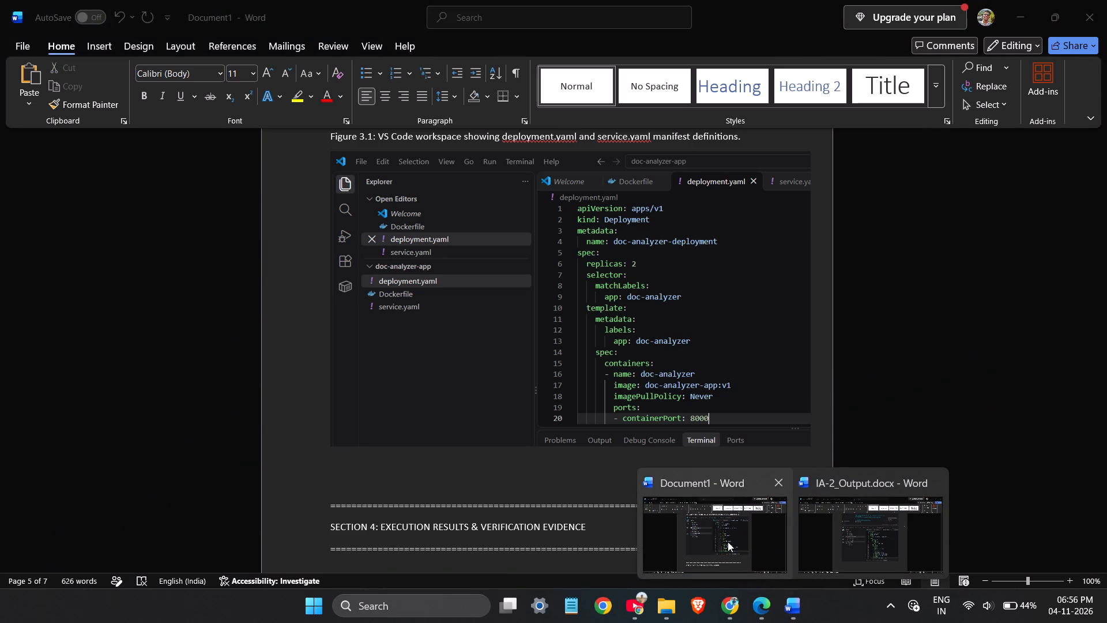
{"action": "left_click", "coordinate": [848, 538]}
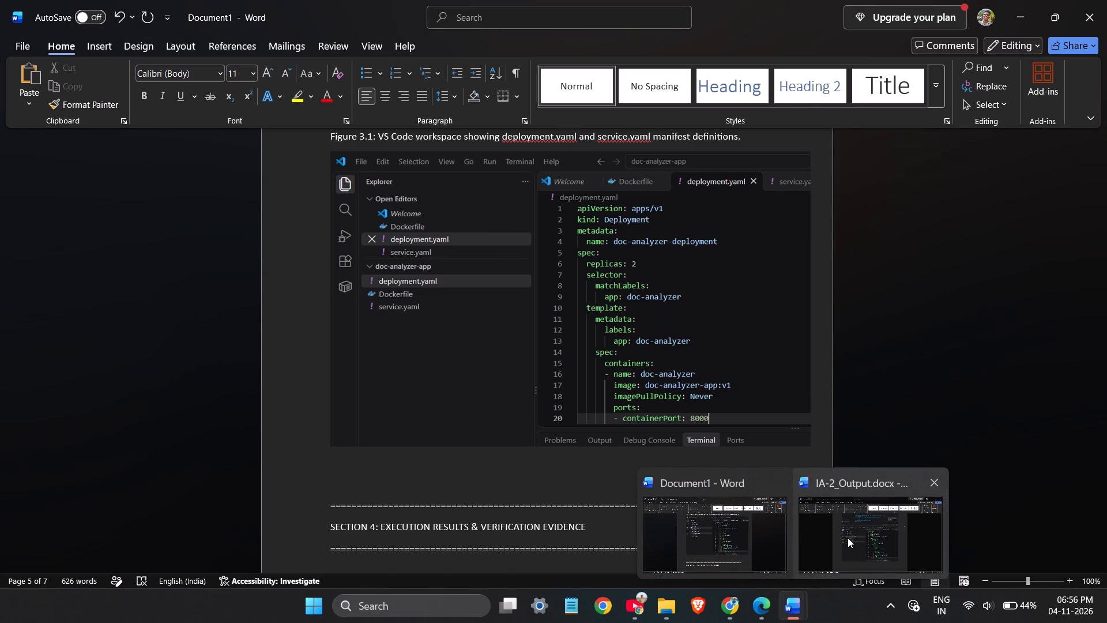
{"action": "scroll", "coordinate": [679, 426], "scroll_direction": "down", "scroll_amount": 3}
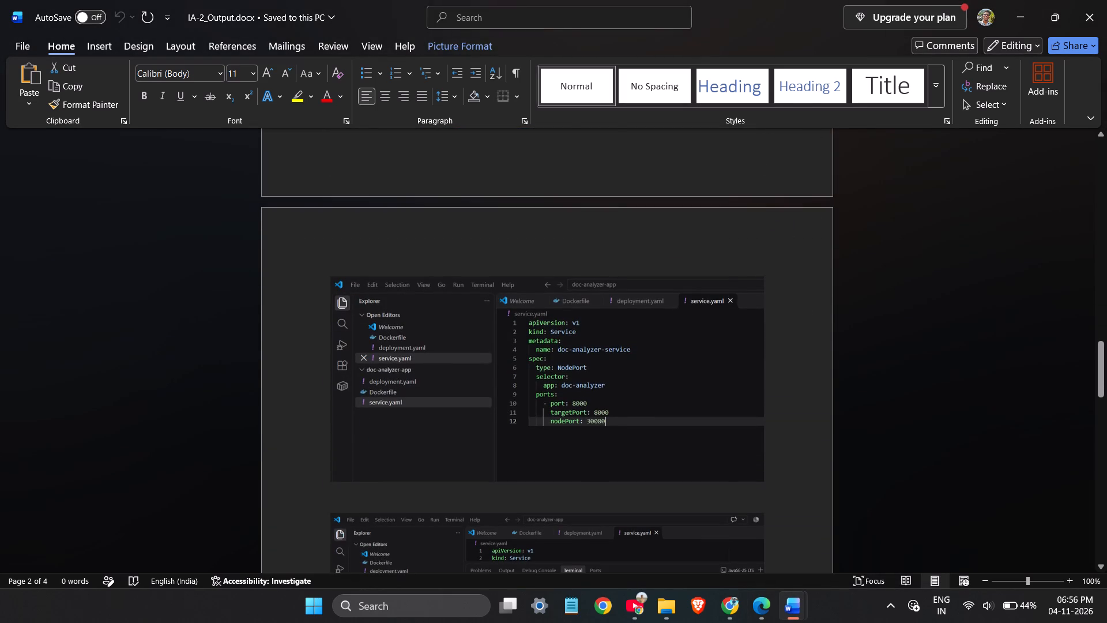
{"action": "right_click", "coordinate": [560, 392]}
{"action": "left_click", "coordinate": [589, 228]}
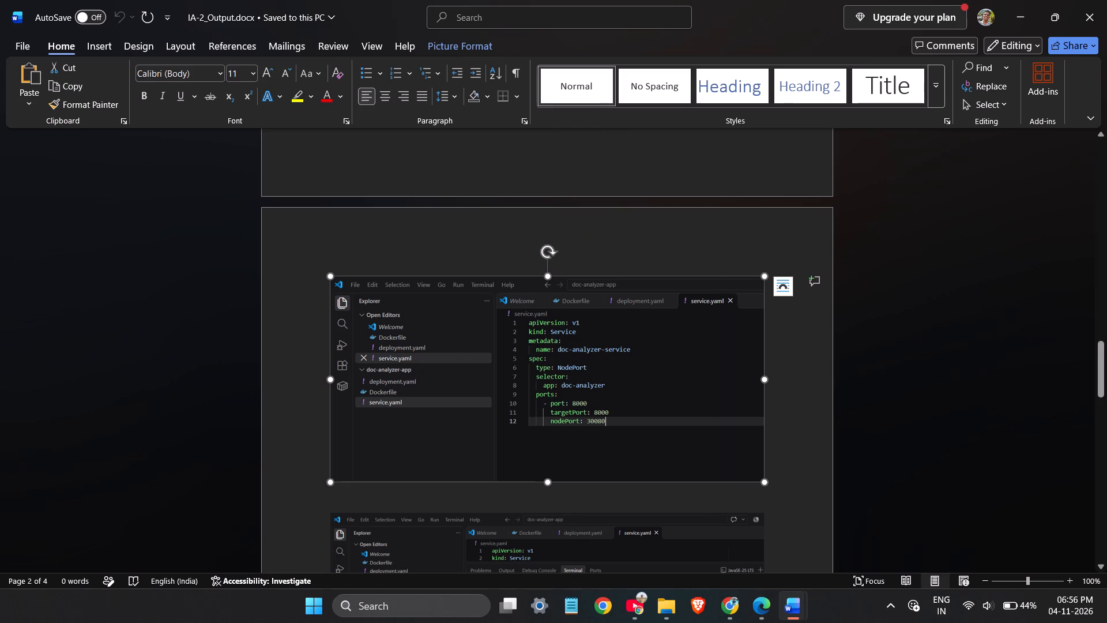
{"action": "left_click", "coordinate": [714, 533]}
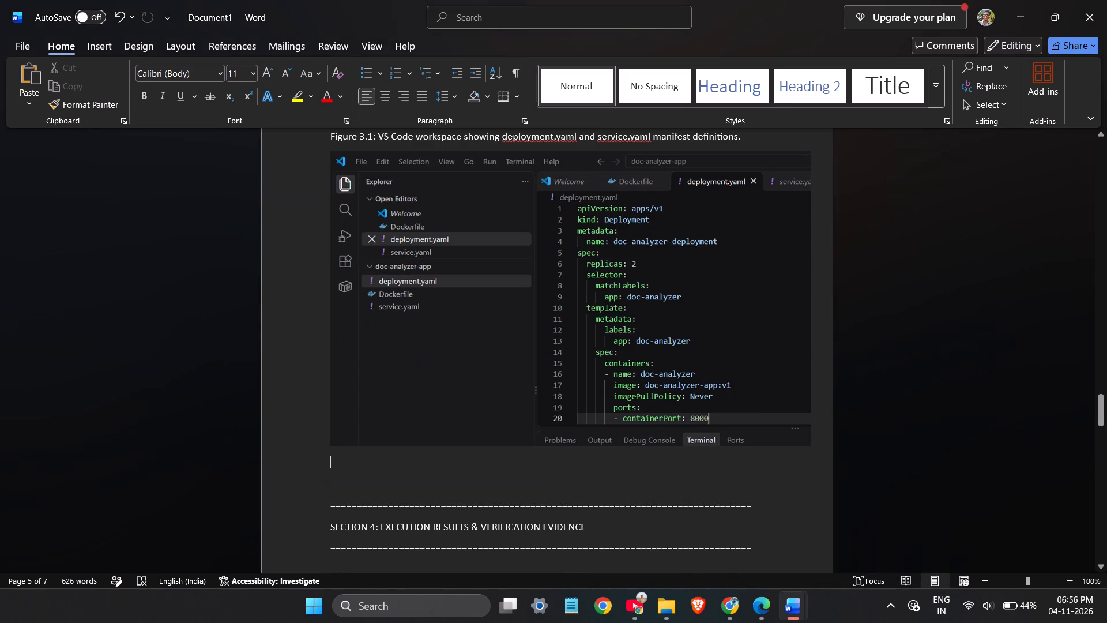
{"action": "key", "text": "ctrl+v"}
Enlarge the service.yaml screenshot to match the width of the deployment.yaml screenshot and increase its height.
{"action": "left_click", "coordinate": [532, 477]}
{"action": "left_click_drag", "start_coordinate": [766, 449], "coordinate": [812, 462]}
{"action": "scroll", "coordinate": [657, 438], "scroll_direction": "down", "scroll_amount": 1}
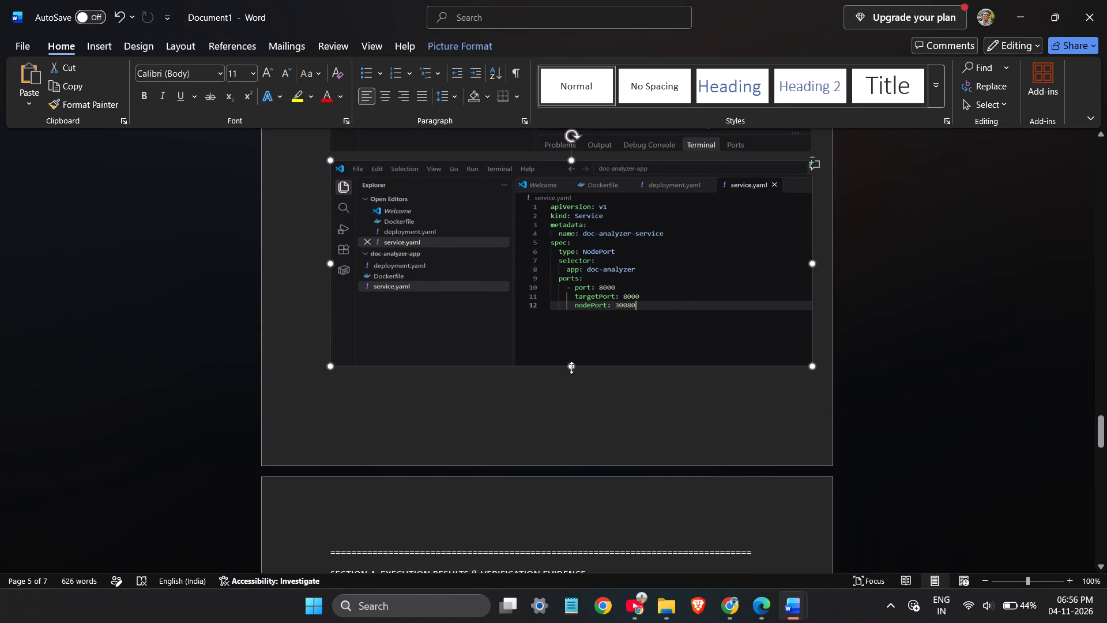
{"action": "left_click_drag", "start_coordinate": [572, 364], "coordinate": [576, 396]}
{"action": "scroll", "coordinate": [576, 396], "scroll_direction": "down", "scroll_amount": 3}
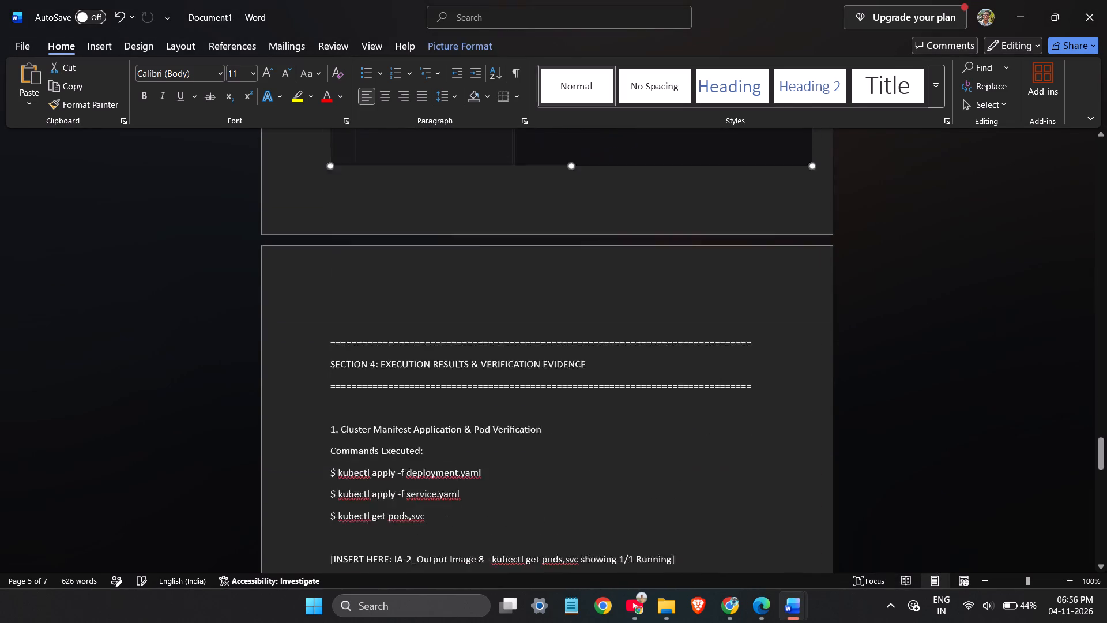
Remove the separator lines above and below the Section 4 heading, leaving one blank line between it and subsection 1.
{"action": "left_click_drag", "start_coordinate": [328, 260], "coordinate": [692, 278]}
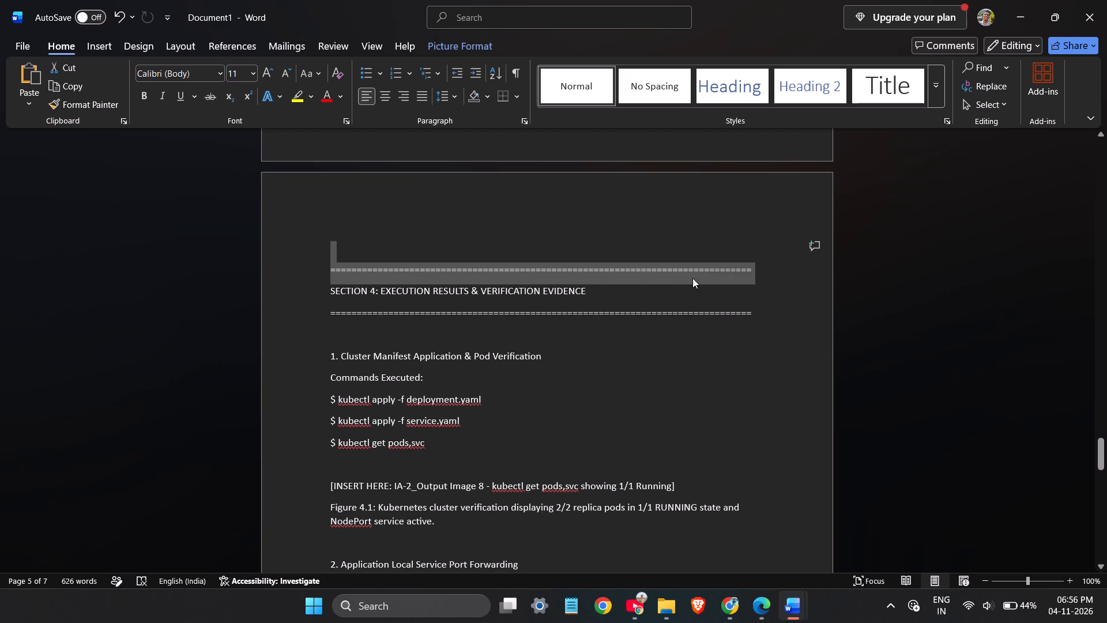
{"action": "key", "text": "BackSpace"}
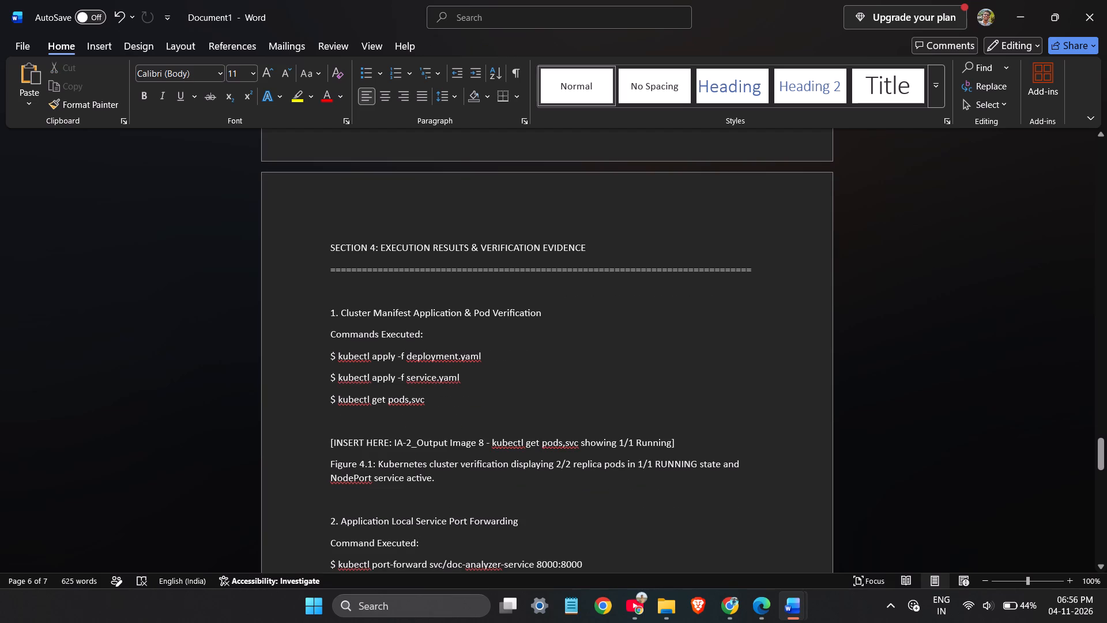
{"action": "left_click_drag", "start_coordinate": [330, 271], "coordinate": [776, 289]}
{"action": "key", "text": "BackSpace"}
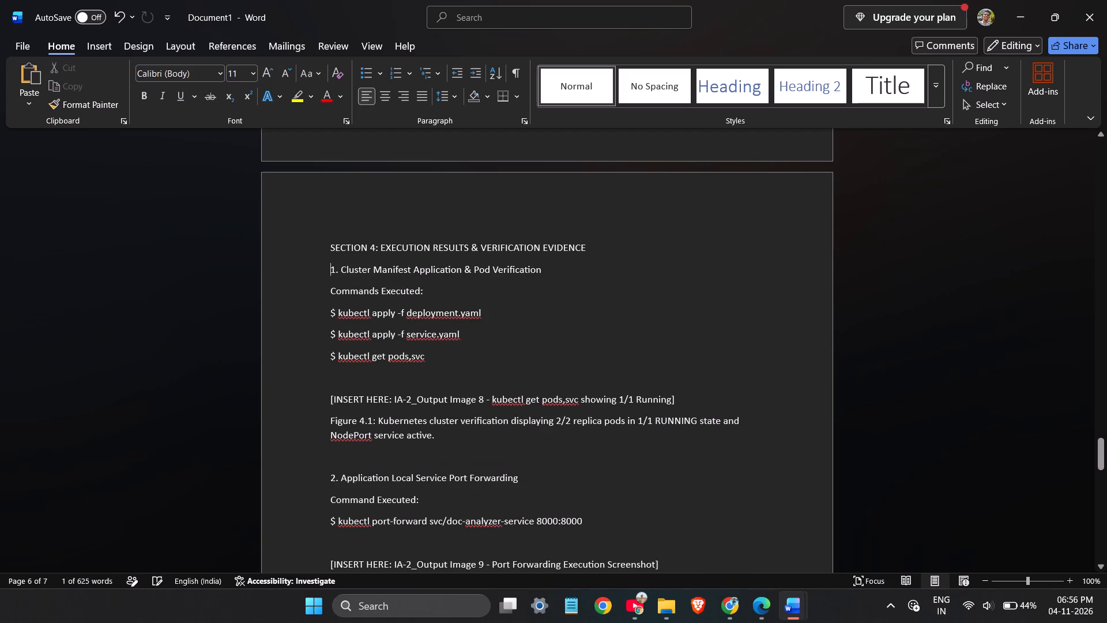
{"action": "key", "text": "Return"}
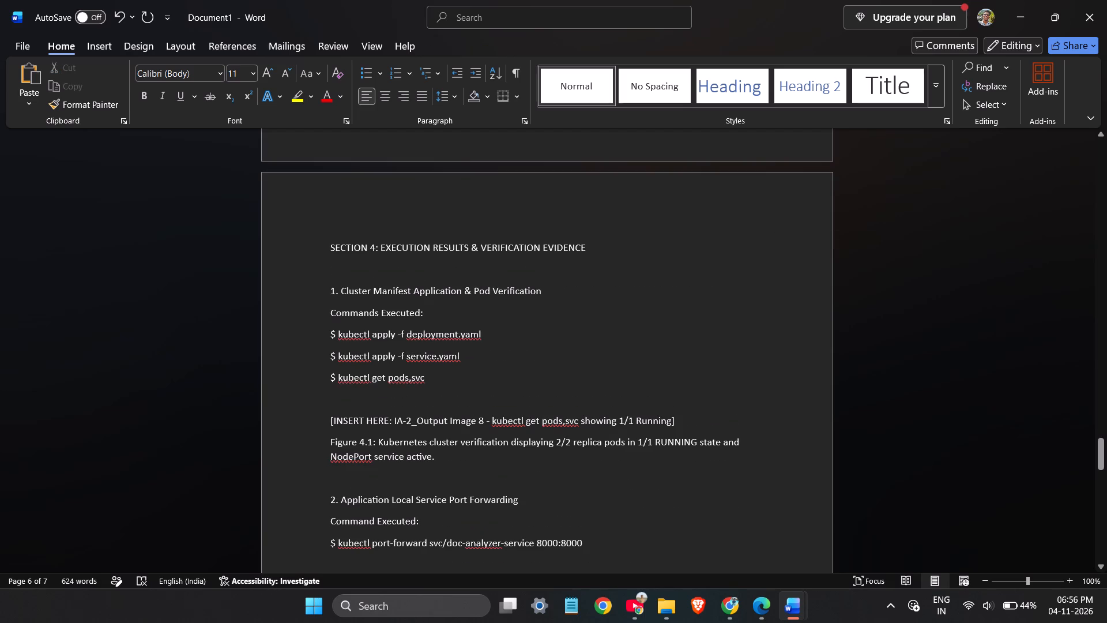
Bold the Section 4 heading and the "1. Cluster Manifest Application & Pod Verification" subheading.
{"action": "left_click_drag", "start_coordinate": [326, 247], "coordinate": [549, 299]}
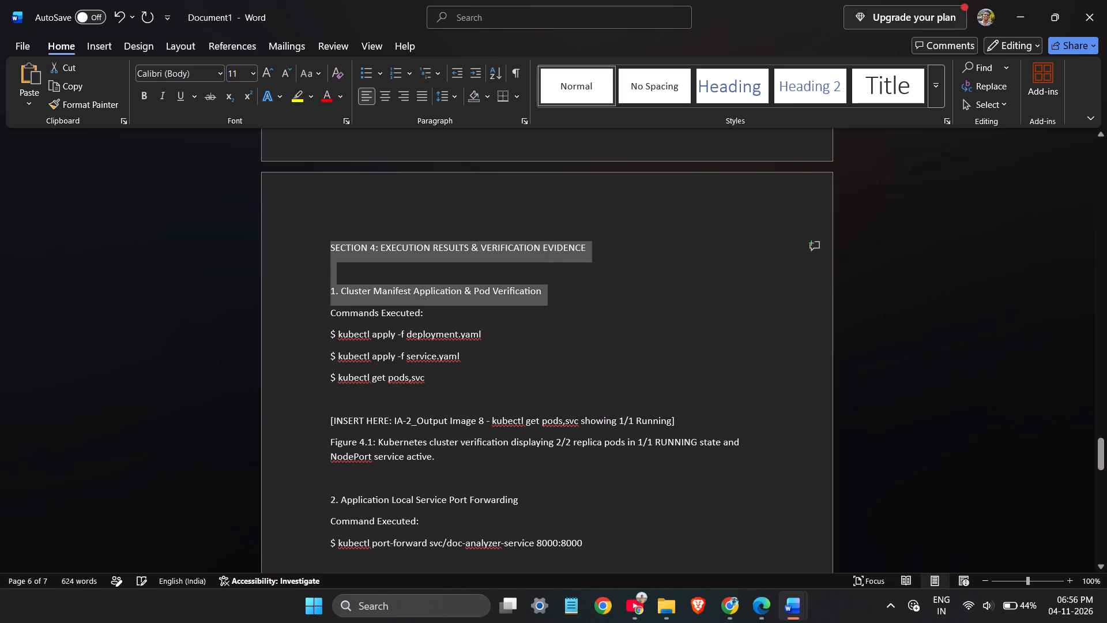
{"action": "left_click", "coordinate": [141, 94]}
{"action": "left_click", "coordinate": [549, 399]}
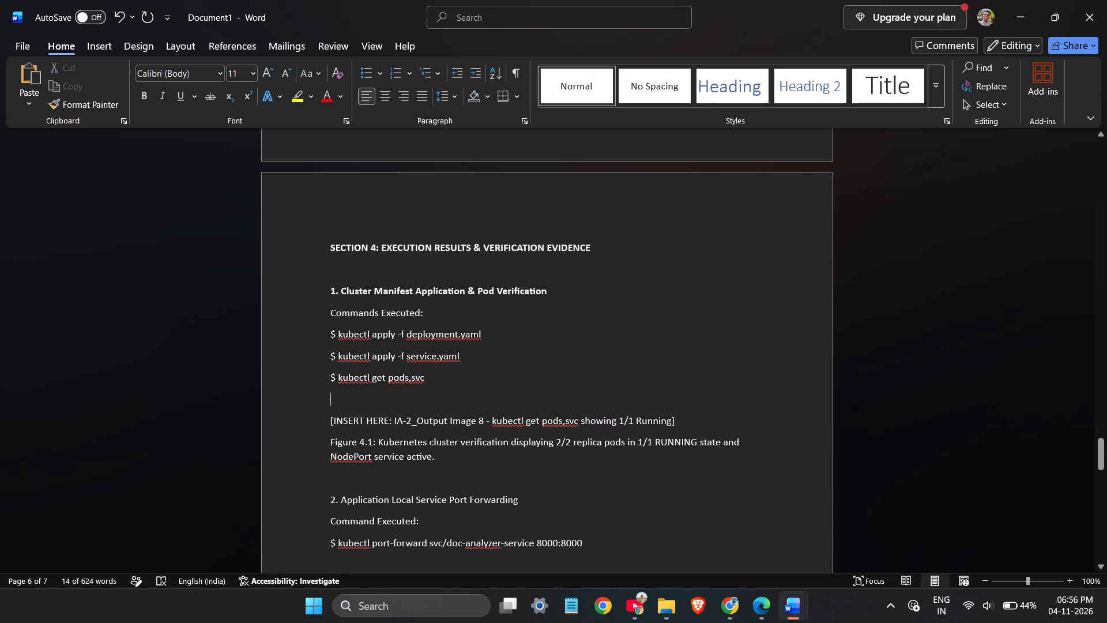
Trim the bracketed insert placeholder above the Figure 3.1 caption so it reads "VS Code Manifest Files Screenshots :".
{"action": "scroll", "coordinate": [549, 399], "scroll_direction": "down", "scroll_amount": 1}
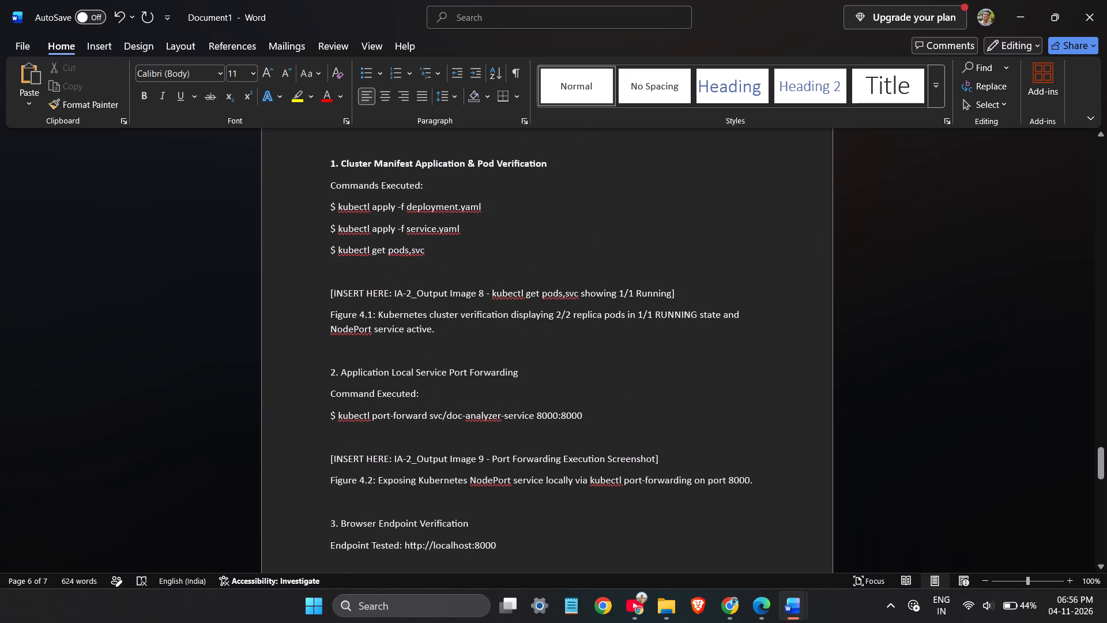
{"action": "left_click", "coordinate": [705, 293]}
{"action": "scroll", "coordinate": [705, 293], "scroll_direction": "up", "scroll_amount": 2}
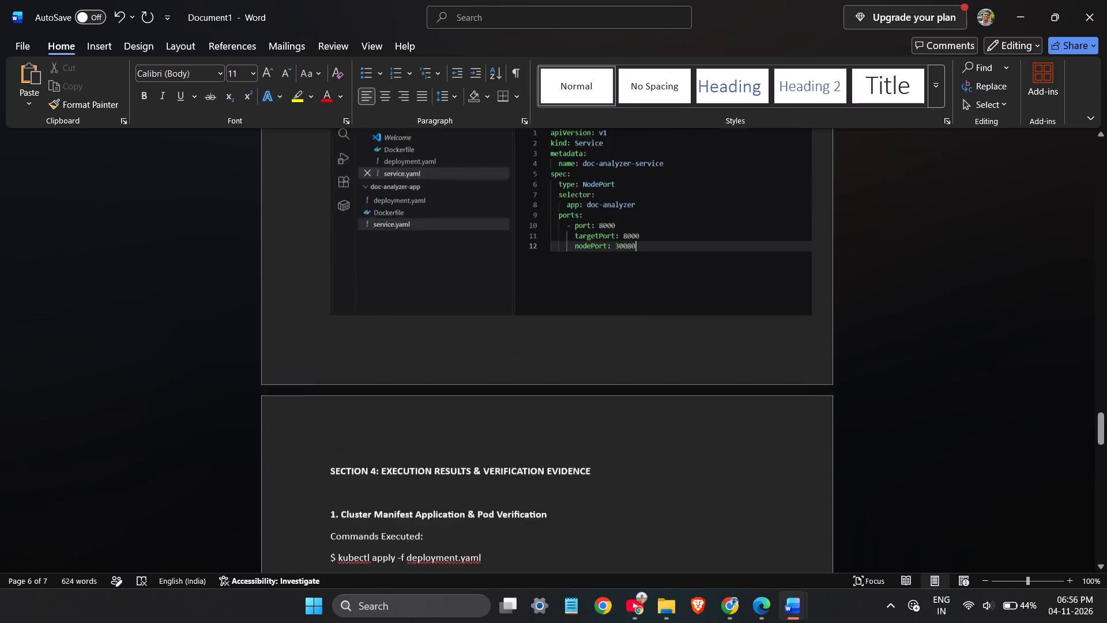
{"action": "scroll", "coordinate": [705, 293], "scroll_direction": "up", "scroll_amount": 3}
{"action": "scroll", "coordinate": [705, 293], "scroll_direction": "down", "scroll_amount": 1}
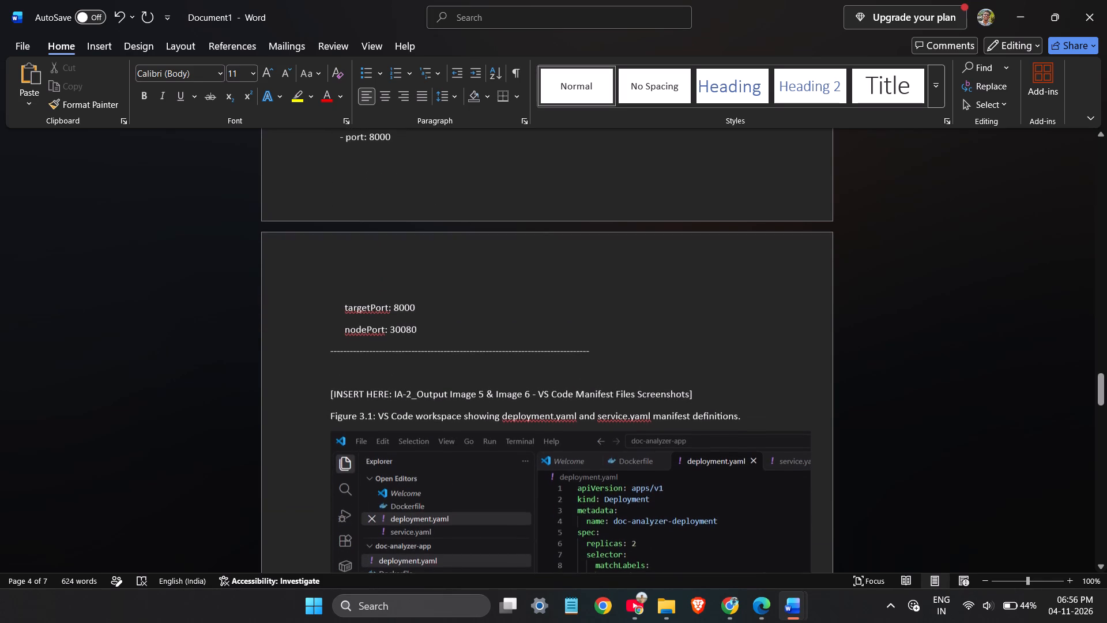
{"action": "left_click", "coordinate": [538, 394]}
{"action": "key", "text": "BackSpace"}
{"action": "key", "text": "BackSpace"}
{"action": "key", "text": "BackSpace"}
{"action": "key", "text": "BackSpace"}
{"action": "key", "text": "BackSpace"}
{"action": "key", "text": "BackSpace"}
{"action": "key", "text": "BackSpace"}
{"action": "key", "text": "BackSpace"}
{"action": "key", "text": "BackSpace"}
{"action": "key", "text": "BackSpace"}
{"action": "key", "text": "BackSpace"}
{"action": "key", "text": "BackSpace"}
{"action": "key", "text": "BackSpace"}
{"action": "key", "text": "BackSpace"}
{"action": "key", "text": "BackSpace"}
{"action": "key", "text": "BackSpace"}
{"action": "key", "text": "BackSpace"}
{"action": "key", "text": "BackSpace"}
{"action": "key", "text": "BackSpace"}
{"action": "key", "text": "BackSpace"}
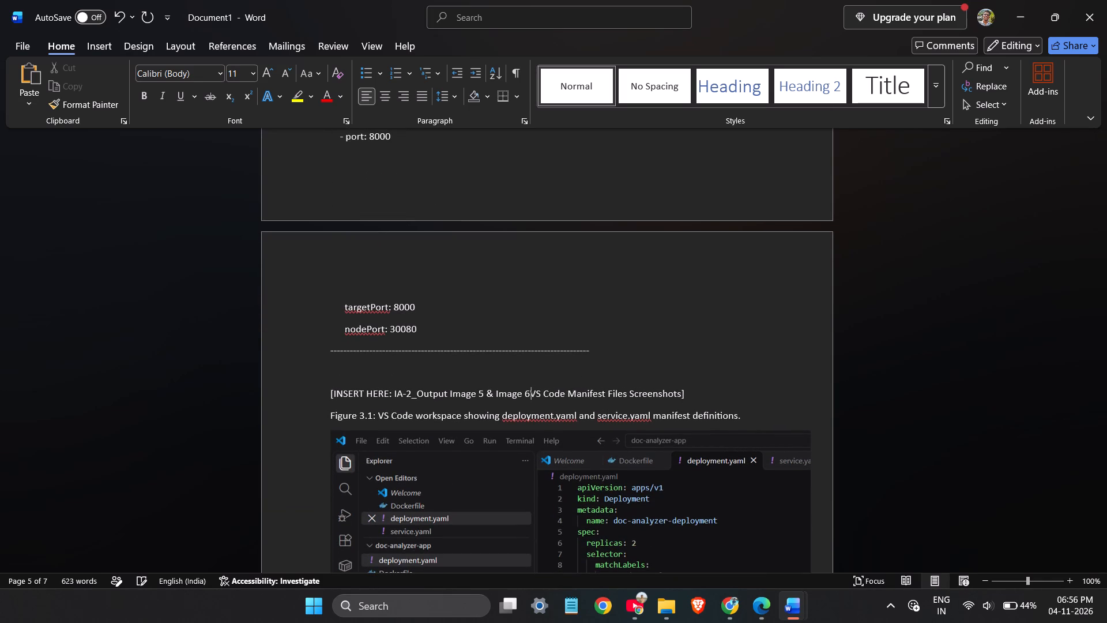
{"action": "key", "text": "BackSpace"}
{"action": "key", "text": "BackSpace"}
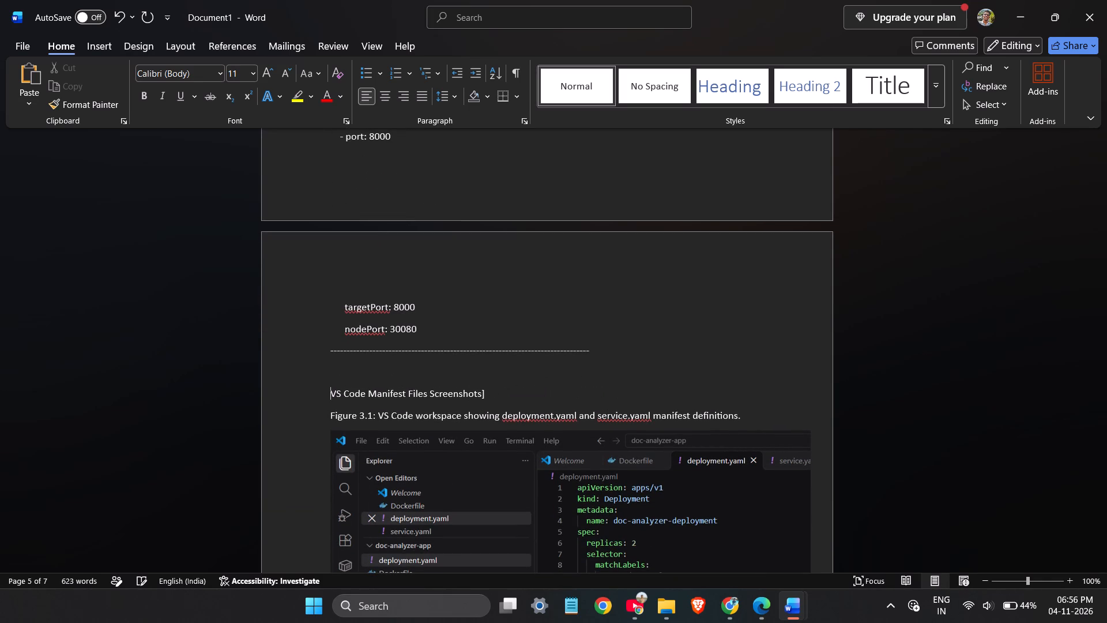
{"action": "left_click", "coordinate": [559, 395]}
{"action": "key", "text": "BackSpace"}
{"action": "key", "text": "space"}
{"action": "type", "text": ":"}
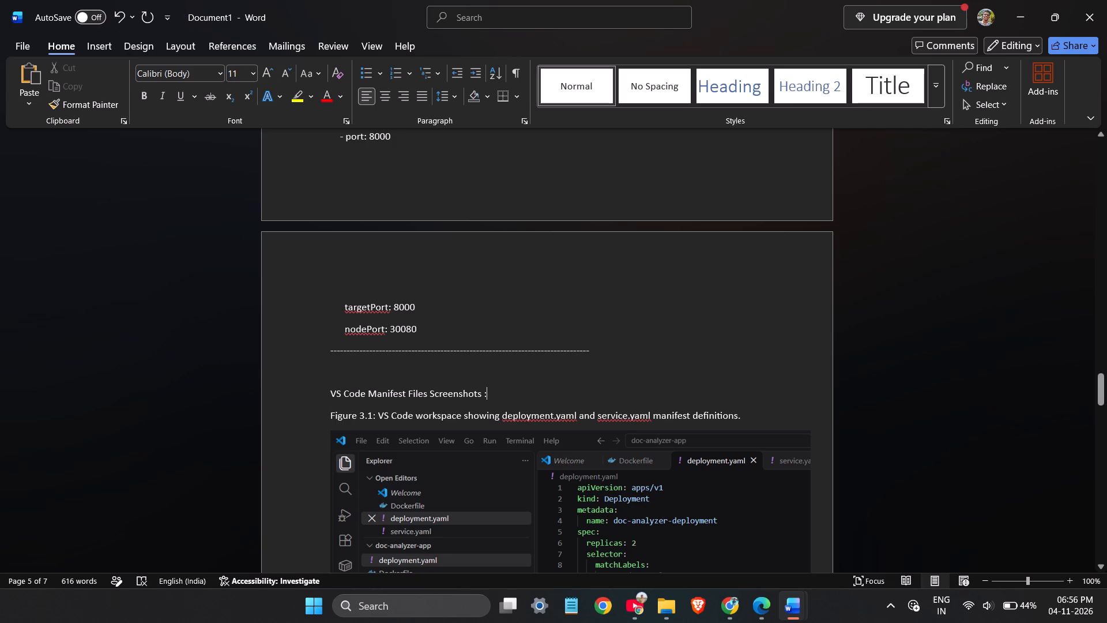
Bold the "VS Code Manifest Files Screenshots :" line.
{"action": "left_click_drag", "start_coordinate": [329, 393], "coordinate": [490, 392]}
{"action": "left_click", "coordinate": [149, 97]}
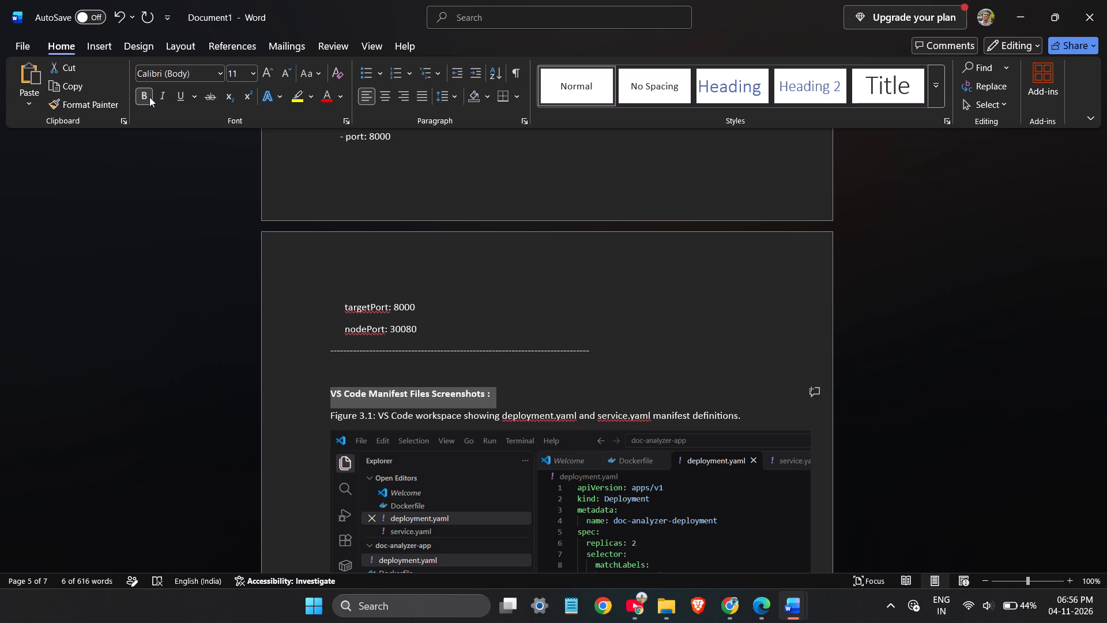
{"action": "left_click", "coordinate": [470, 271]}
Copy the kubectl get pods,svc terminal screenshot showing 1/1 Running pods from IA-2_Output.docx and paste it on a new line below Document1's Figure 4.1 caption.
{"action": "scroll", "coordinate": [470, 271], "scroll_direction": "down", "scroll_amount": 2}
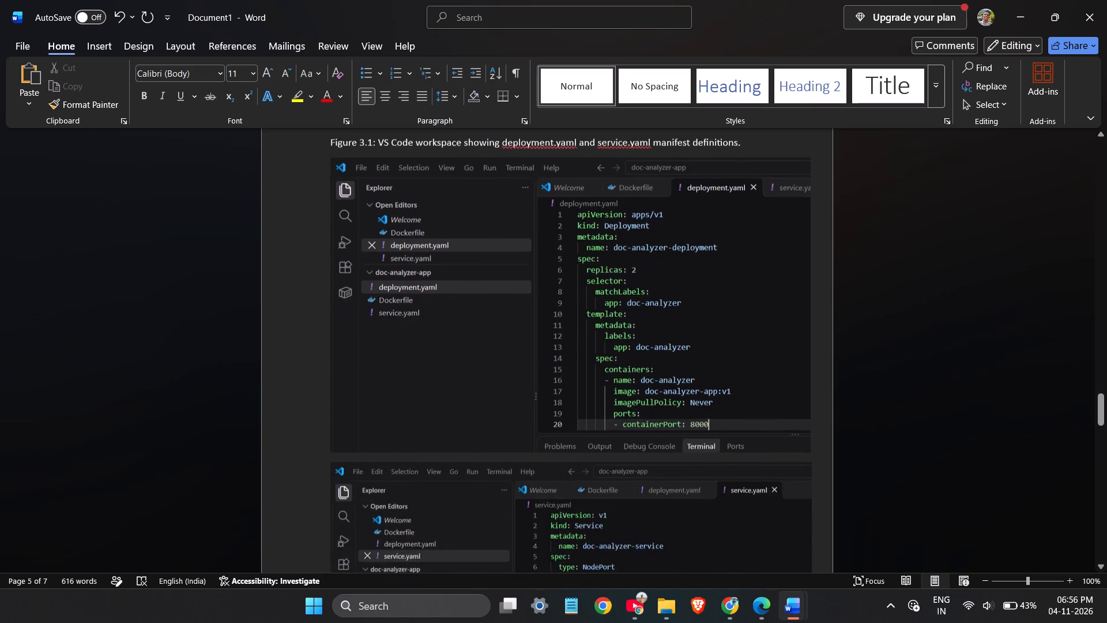
{"action": "scroll", "coordinate": [470, 271], "scroll_direction": "down", "scroll_amount": 3}
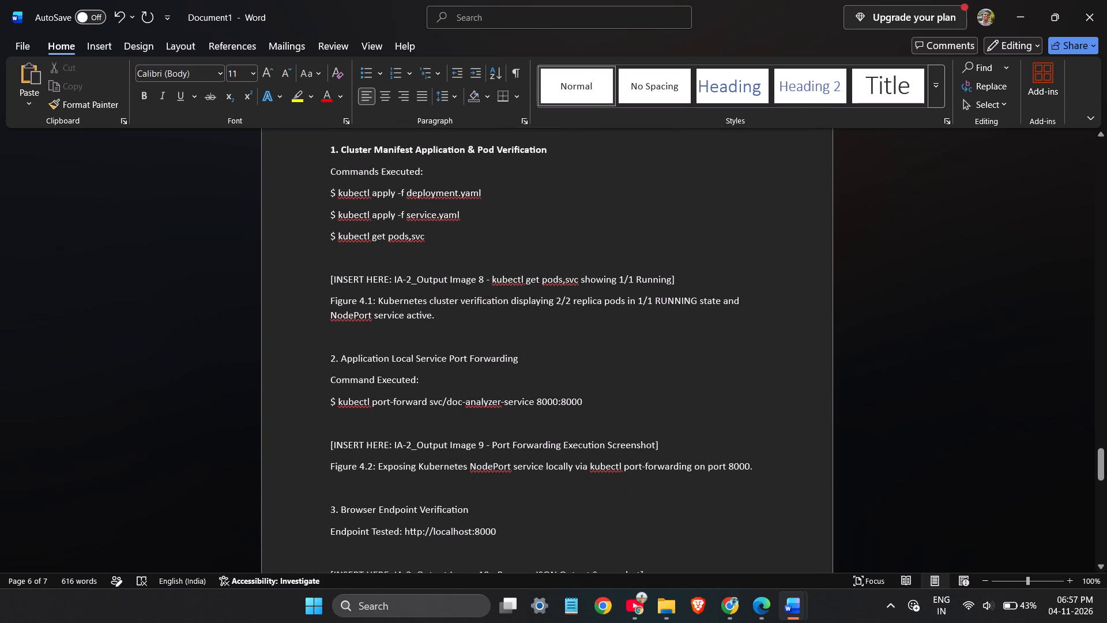
{"action": "left_click", "coordinate": [446, 322]}
{"action": "key", "text": "Return"}
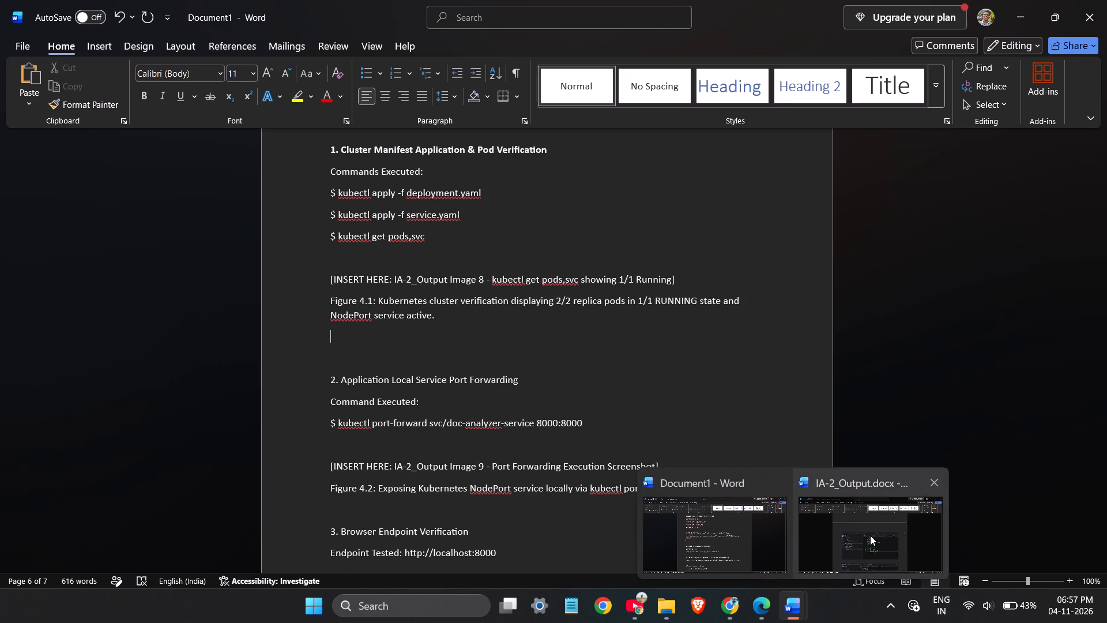
{"action": "left_click", "coordinate": [870, 535]}
{"action": "scroll", "coordinate": [603, 301], "scroll_direction": "up", "scroll_amount": 11}
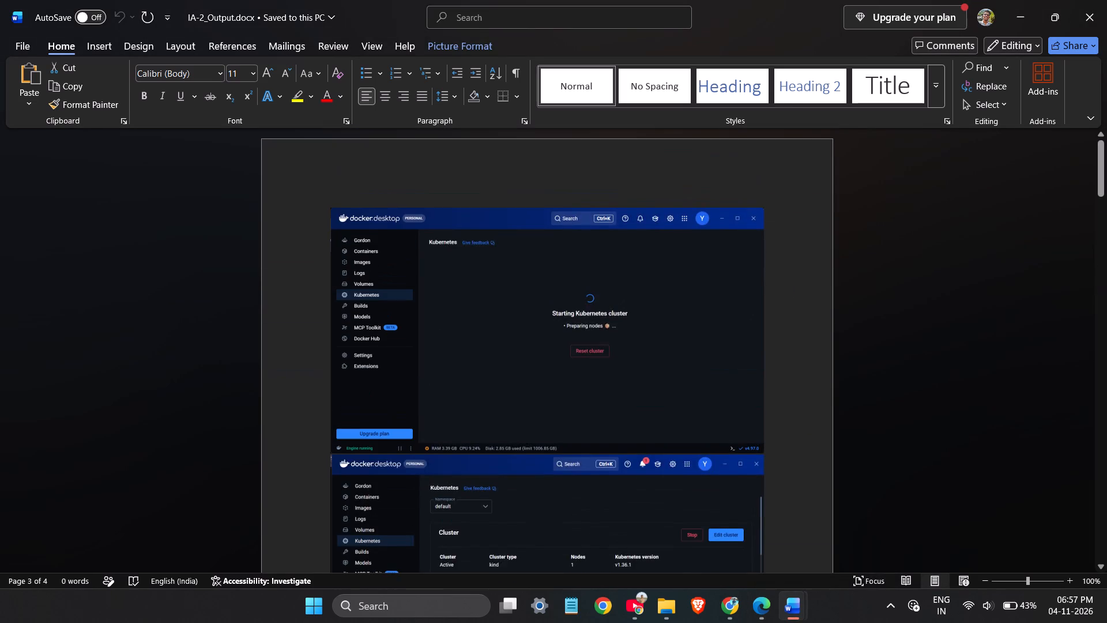
{"action": "scroll", "coordinate": [603, 301], "scroll_direction": "down", "scroll_amount": 9}
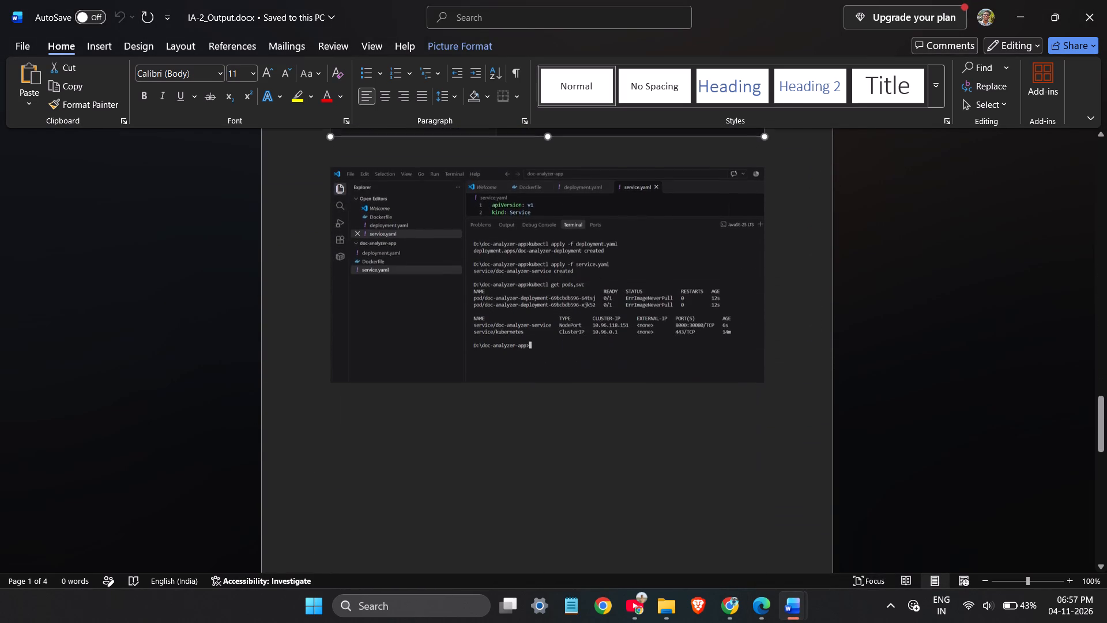
{"action": "scroll", "coordinate": [603, 301], "scroll_direction": "down", "scroll_amount": 2}
{"action": "right_click", "coordinate": [541, 351]}
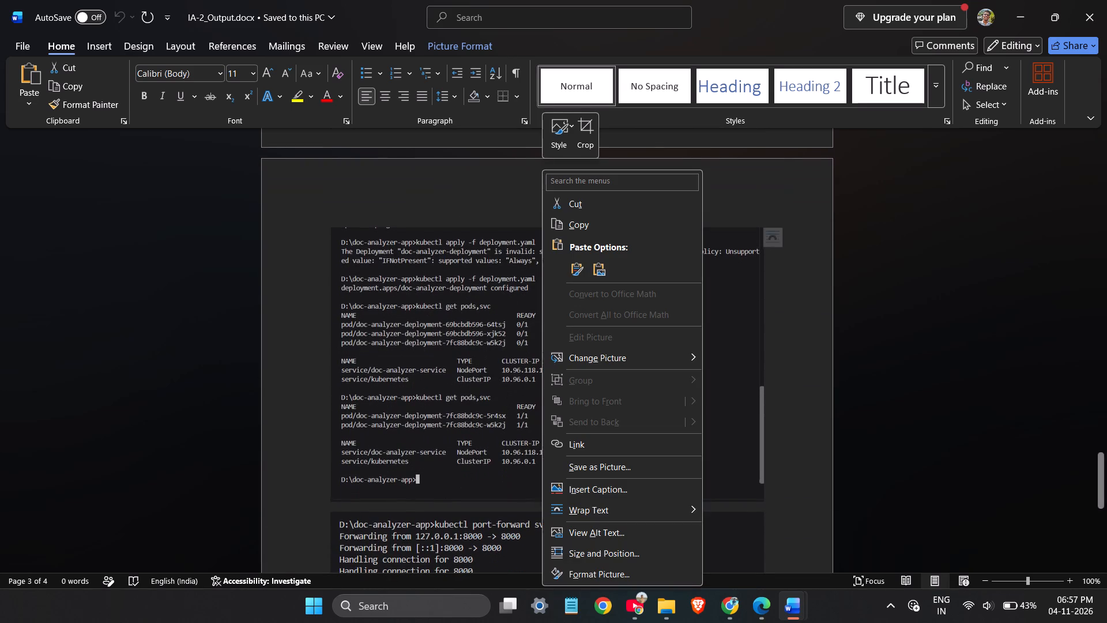
{"action": "left_click", "coordinate": [587, 225]}
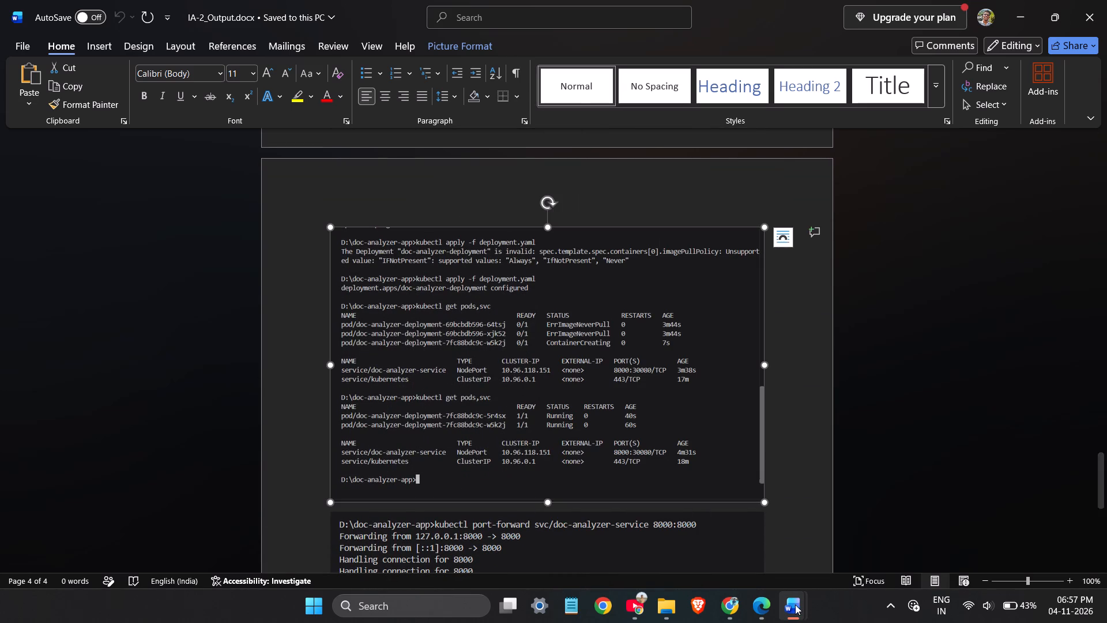
{"action": "left_click", "coordinate": [707, 527]}
{"action": "key", "text": "ctrl+v"}
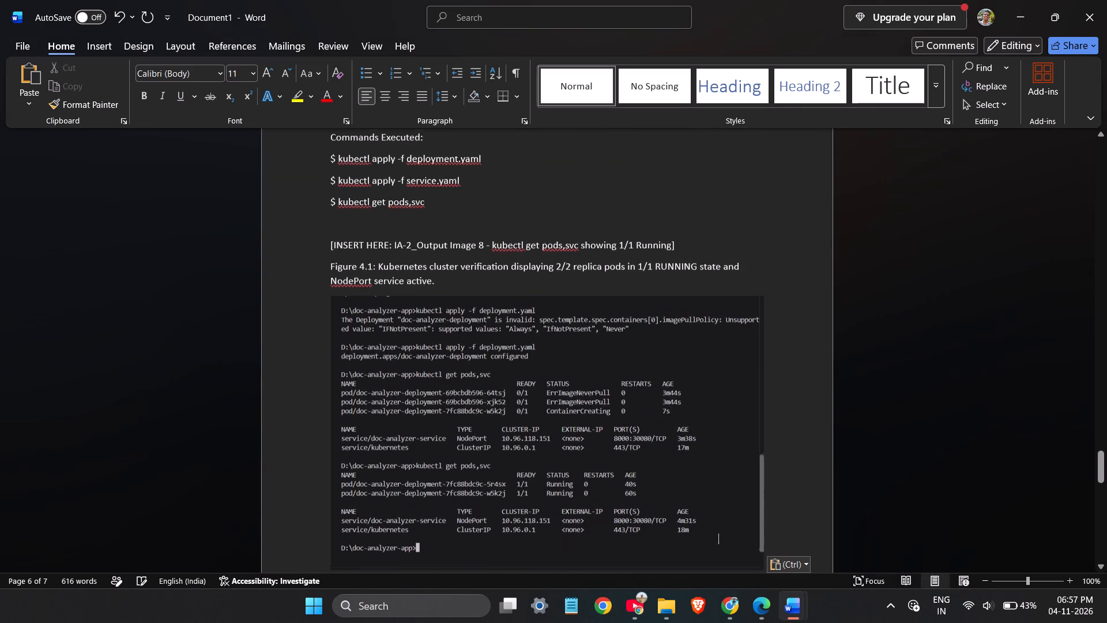
Enlarge the pasted kubectl terminal screenshot in width past the right text margin and increase its height.
{"action": "left_click", "coordinate": [525, 388]}
{"action": "left_click_drag", "start_coordinate": [765, 412], "coordinate": [804, 424]}
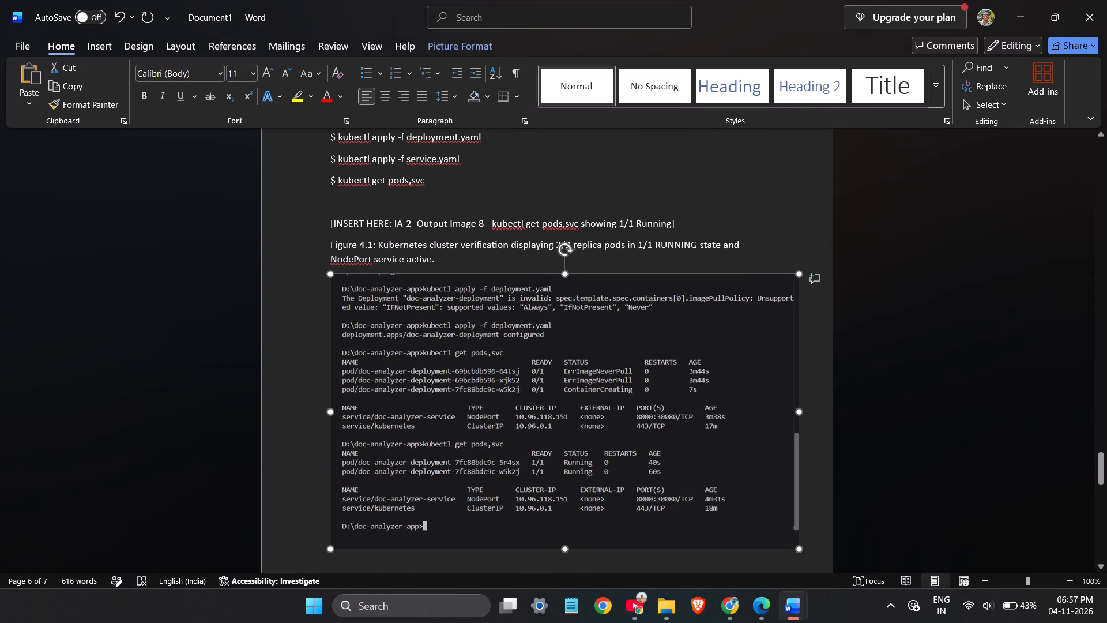
{"action": "left_click_drag", "start_coordinate": [804, 424], "coordinate": [803, 424]}
{"action": "scroll", "coordinate": [564, 392], "scroll_direction": "down", "scroll_amount": 1}
{"action": "left_click_drag", "start_coordinate": [568, 396], "coordinate": [566, 438]}
Trim the bracketed Image 8 placeholder above the Figure 4.1 caption so it reads "kubectl get pods :".
{"action": "scroll", "coordinate": [566, 438], "scroll_direction": "up", "scroll_amount": 4}
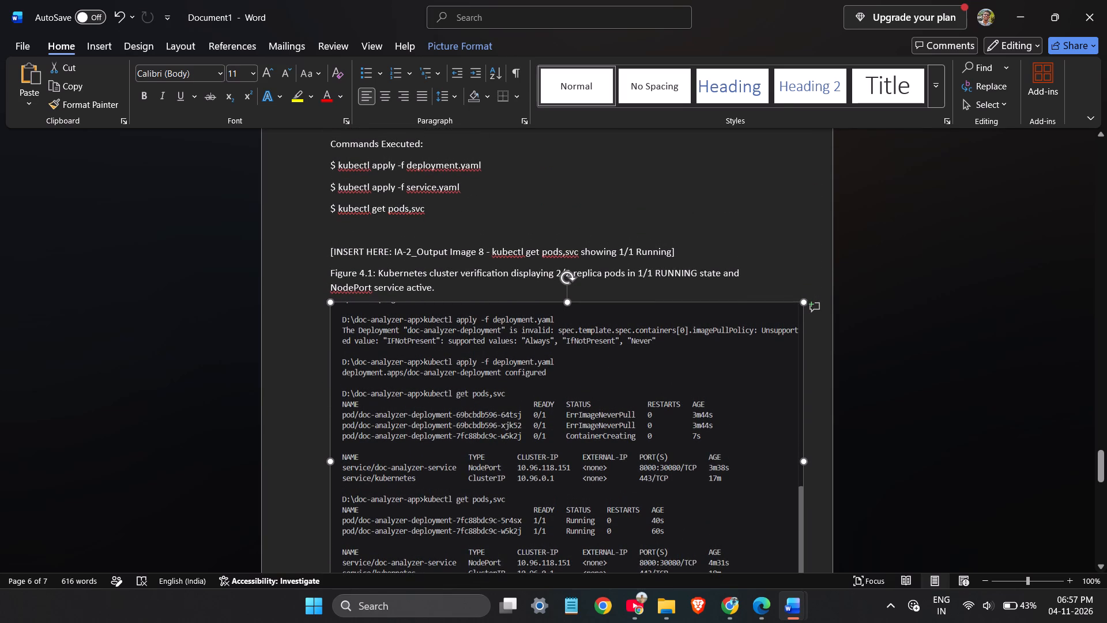
{"action": "left_click_drag", "start_coordinate": [490, 249], "coordinate": [327, 249]}
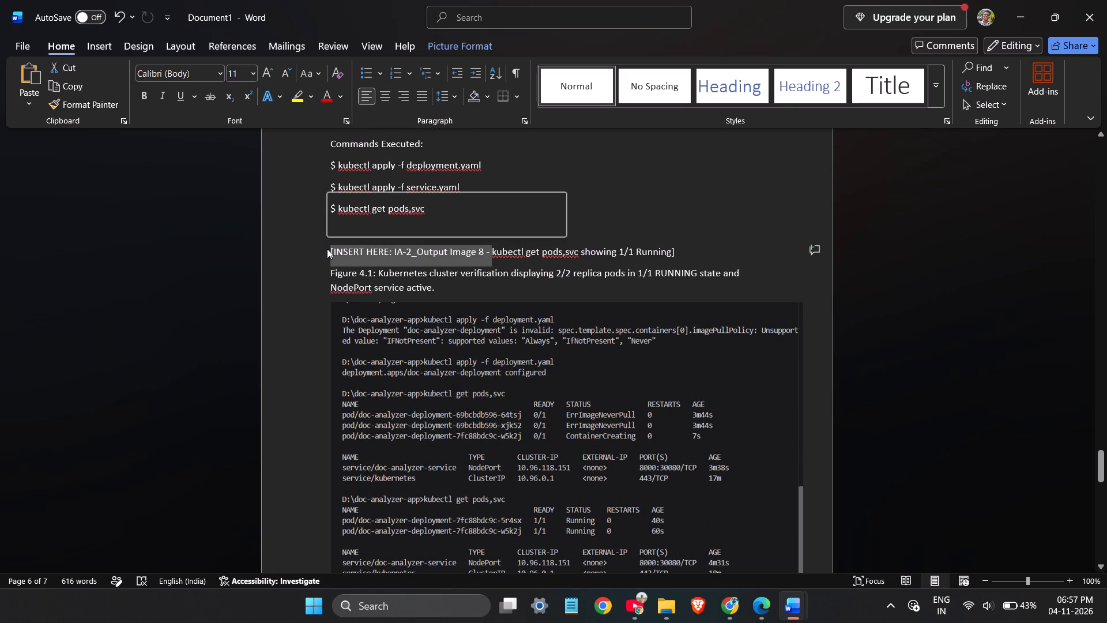
{"action": "key", "text": "BackSpace"}
{"action": "left_click", "coordinate": [519, 250]}
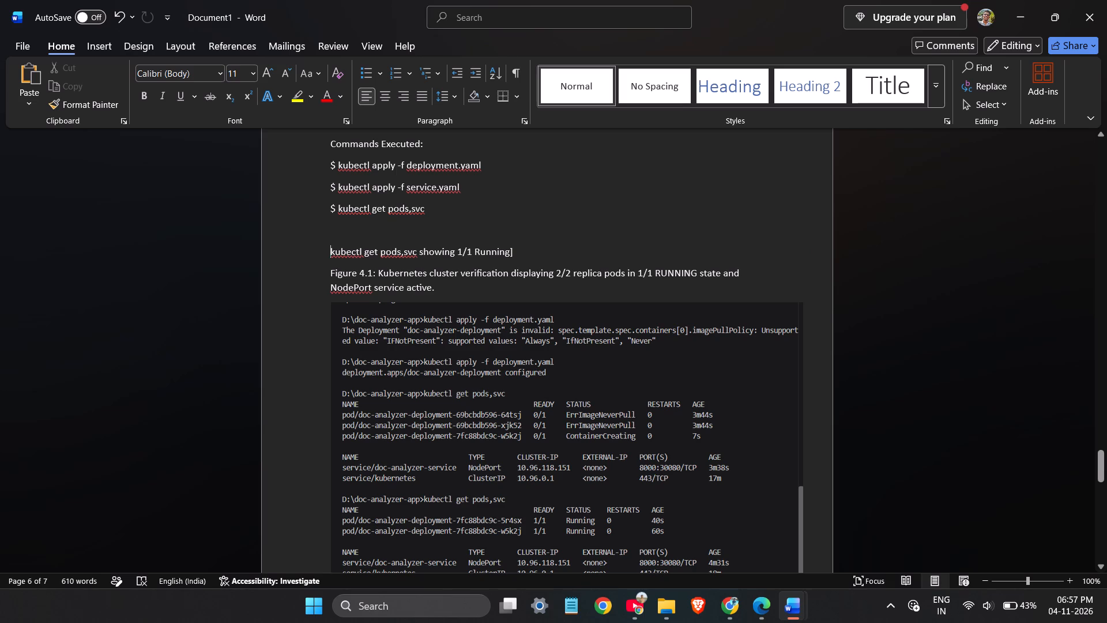
{"action": "key", "text": "BackSpace"}
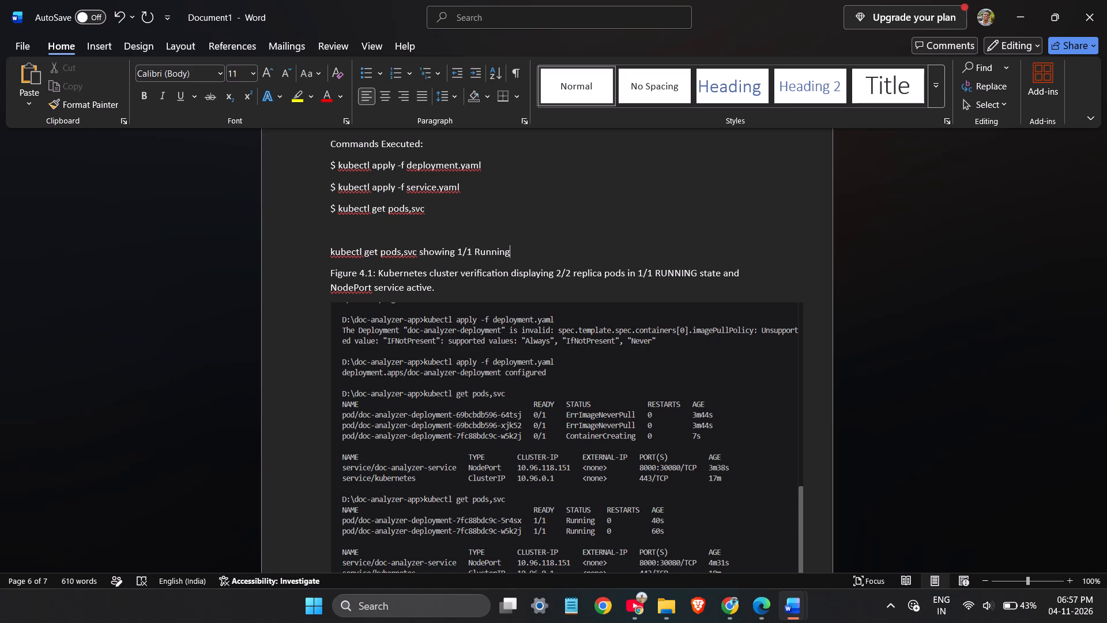
{"action": "key", "text": "BackSpace"}
{"action": "key", "text": "BackSpace"}
{"action": "key", "text": "BackSpace"}
{"action": "key", "text": "BackSpace"}
{"action": "key", "text": "BackSpace"}
{"action": "key", "text": "BackSpace"}
{"action": "key", "text": "BackSpace"}
{"action": "key", "text": "BackSpace"}
{"action": "key", "text": "BackSpace"}
{"action": "key", "text": "BackSpace"}
{"action": "key", "text": "BackSpace"}
{"action": "key", "text": "BackSpace"}
{"action": "key", "text": "BackSpace"}
{"action": "key", "text": "BackSpace"}
{"action": "key", "text": "BackSpace"}
{"action": "key", "text": "BackSpace"}
{"action": "key", "text": "BackSpace"}
{"action": "key", "text": "BackSpace"}
{"action": "key", "text": "BackSpace"}
{"action": "key", "text": "BackSpace"}
{"action": "key", "text": "BackSpace"}
{"action": "key", "text": "BackSpace"}
{"action": "key", "text": "BackSpace"}
{"action": "key", "text": "BackSpace"}
{"action": "key", "text": "space"}
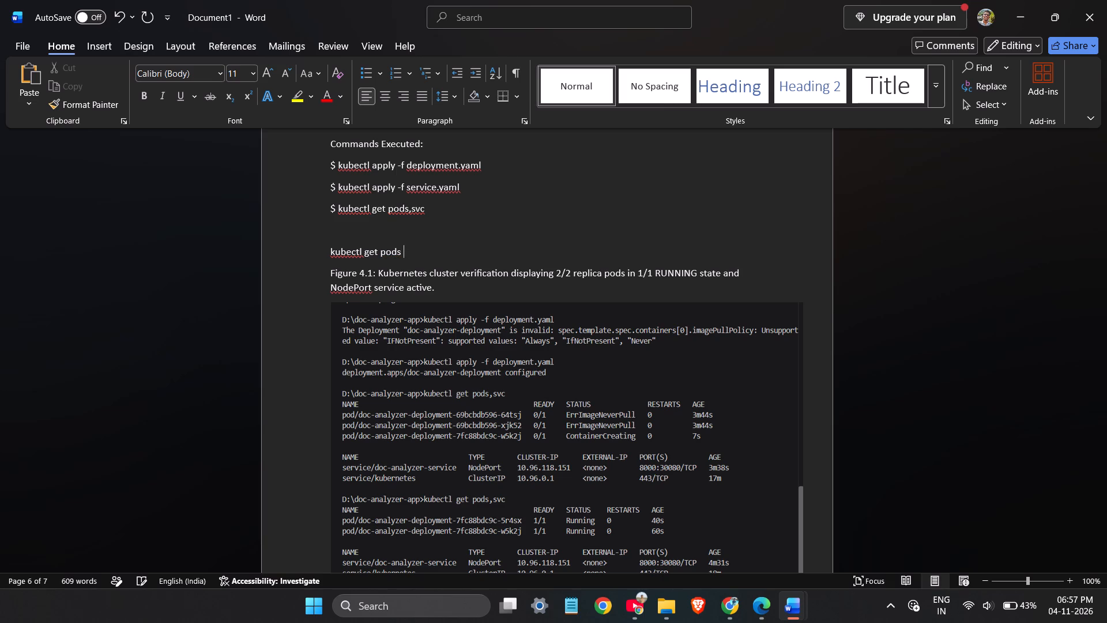
{"action": "type", "text": ":"}
{"action": "key", "text": "space"}
Bold the "kubectl get pods :" line above the Figure 4.1 caption.
{"action": "left_click_drag", "start_coordinate": [329, 249], "coordinate": [421, 249]}
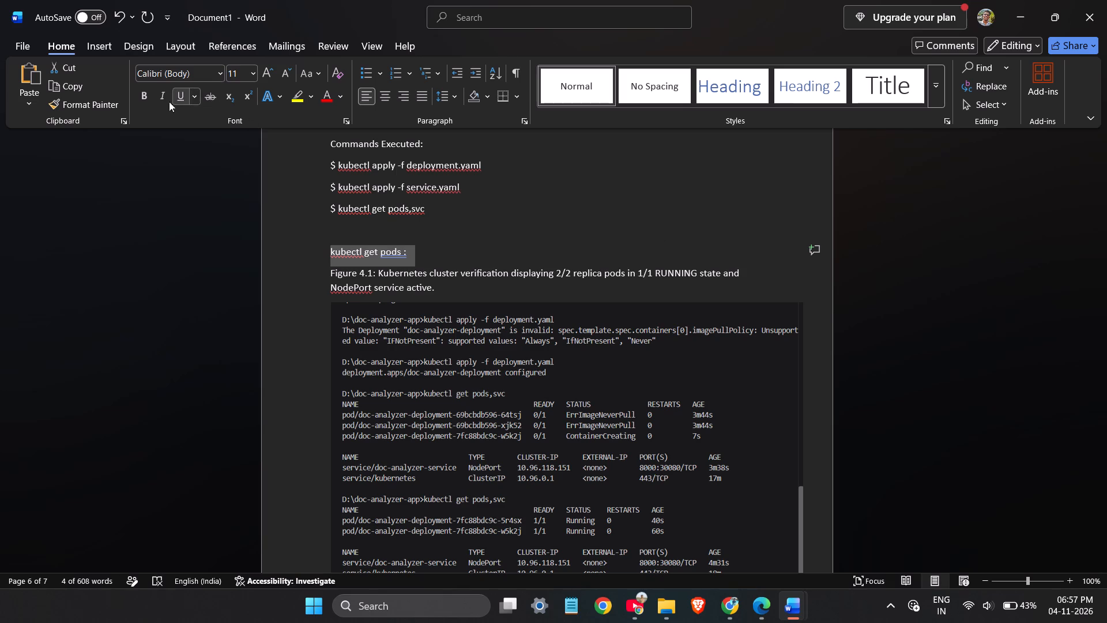
{"action": "left_click", "coordinate": [147, 98]}
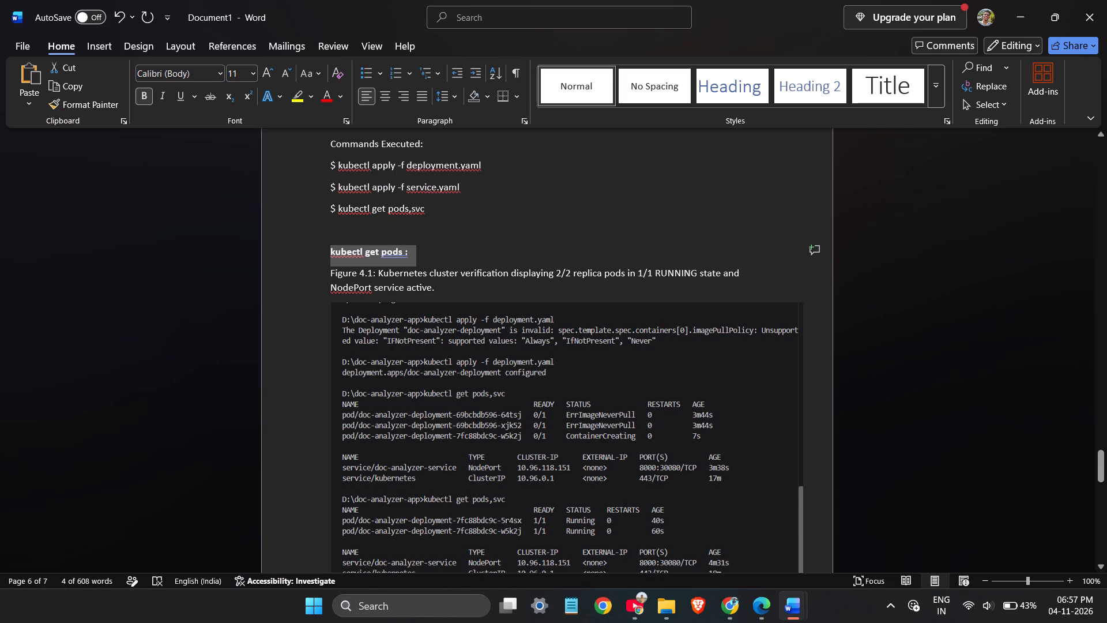
{"action": "left_click", "coordinate": [588, 274]}
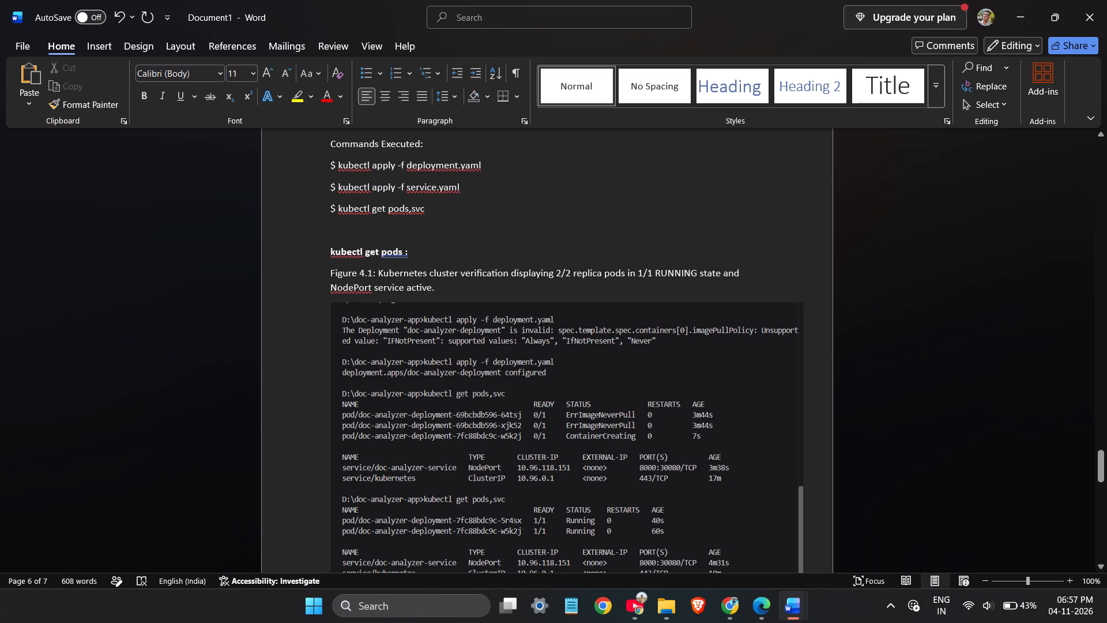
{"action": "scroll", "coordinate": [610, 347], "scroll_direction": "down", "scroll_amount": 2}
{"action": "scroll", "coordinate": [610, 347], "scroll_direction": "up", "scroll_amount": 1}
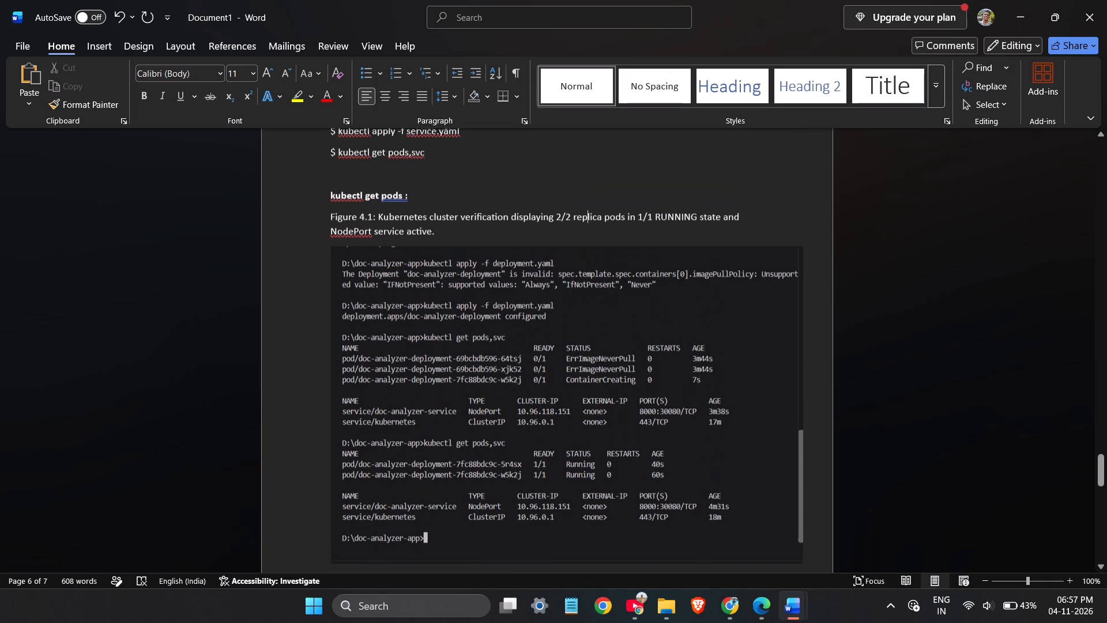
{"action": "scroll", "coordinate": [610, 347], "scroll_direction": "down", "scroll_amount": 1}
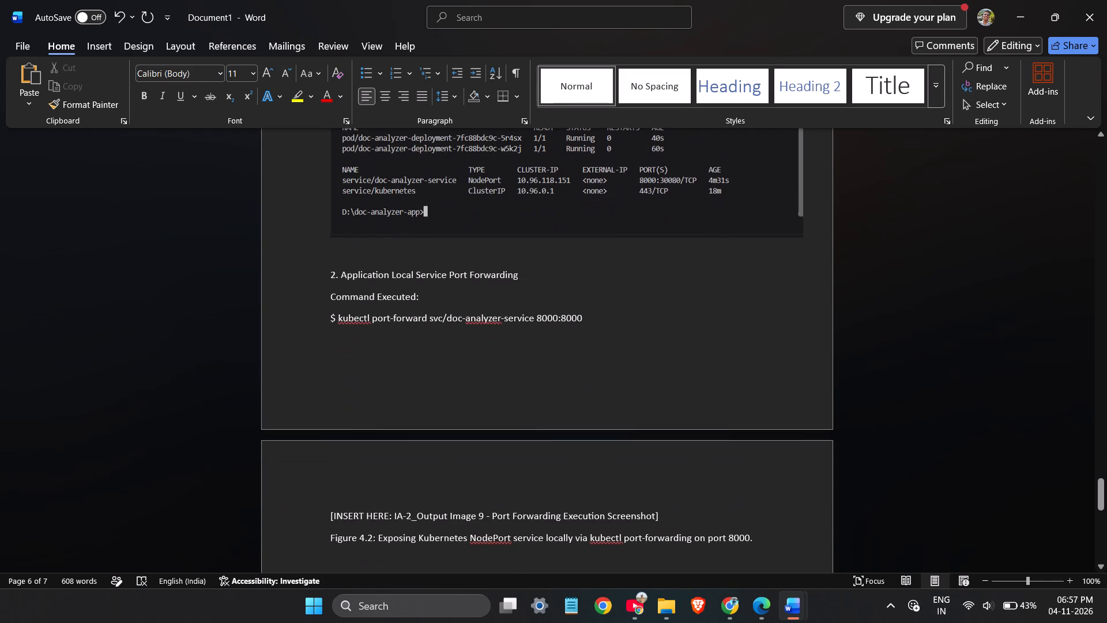
Stretch the kubectl get pods,svc screenshot below the Figure 4.1 caption considerably taller and slightly wider.
{"action": "scroll", "coordinate": [528, 230], "scroll_direction": "up", "scroll_amount": 2}
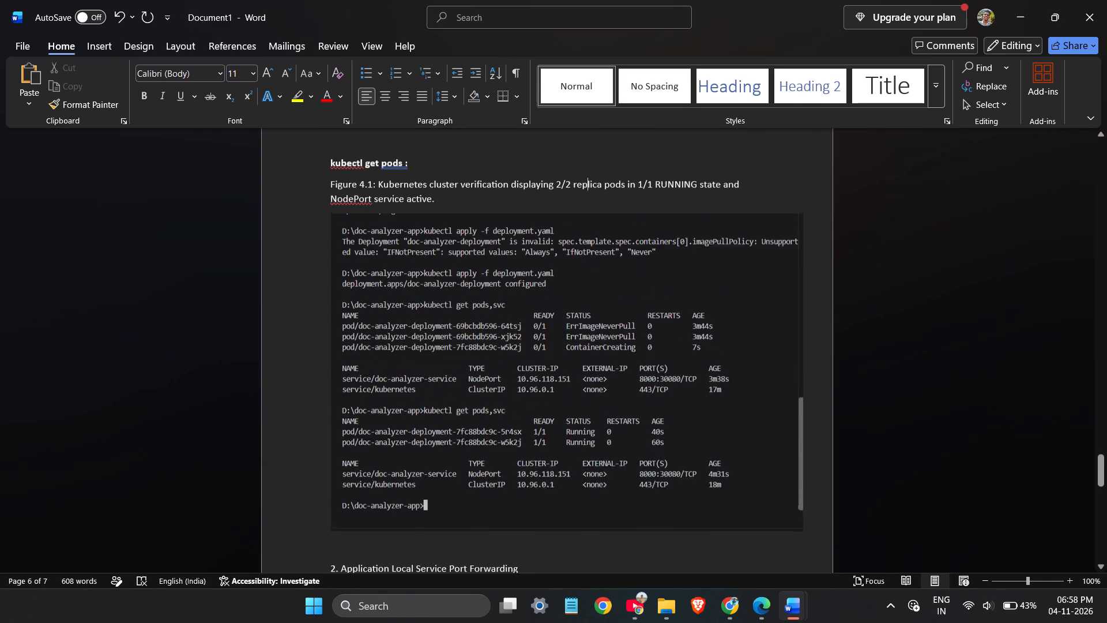
{"action": "scroll", "coordinate": [560, 391], "scroll_direction": "up", "scroll_amount": 2}
{"action": "scroll", "coordinate": [560, 391], "scroll_direction": "down", "scroll_amount": 2}
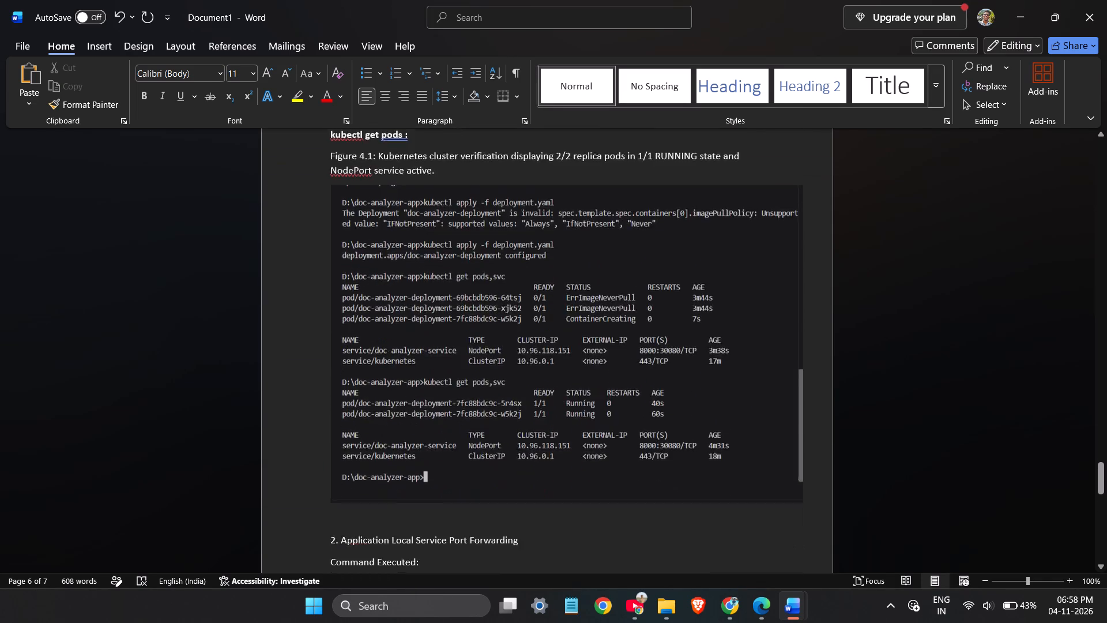
{"action": "scroll", "coordinate": [560, 391], "scroll_direction": "down", "scroll_amount": 1}
{"action": "left_click", "coordinate": [577, 178]}
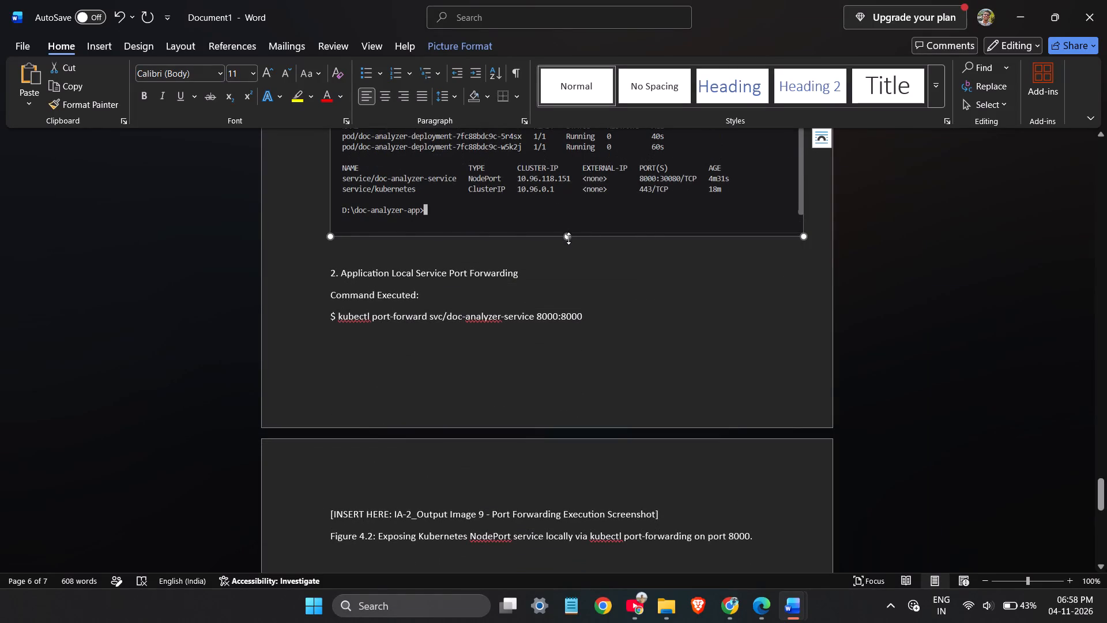
{"action": "left_click_drag", "start_coordinate": [568, 238], "coordinate": [569, 337]}
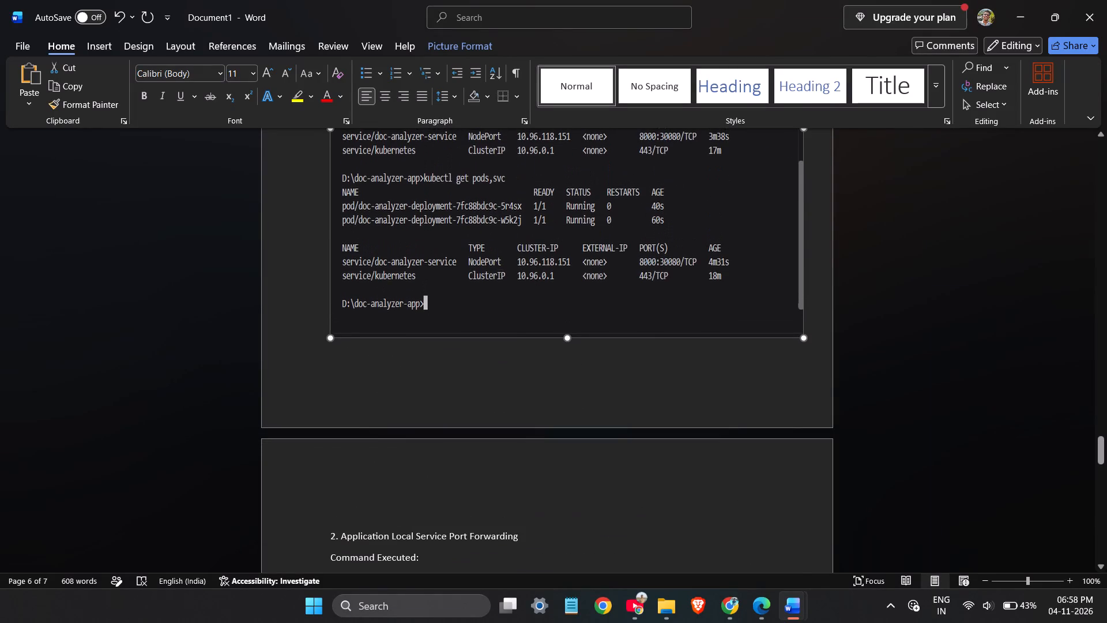
{"action": "scroll", "coordinate": [569, 337], "scroll_direction": "up", "scroll_amount": 1}
{"action": "left_click", "coordinate": [807, 480]}
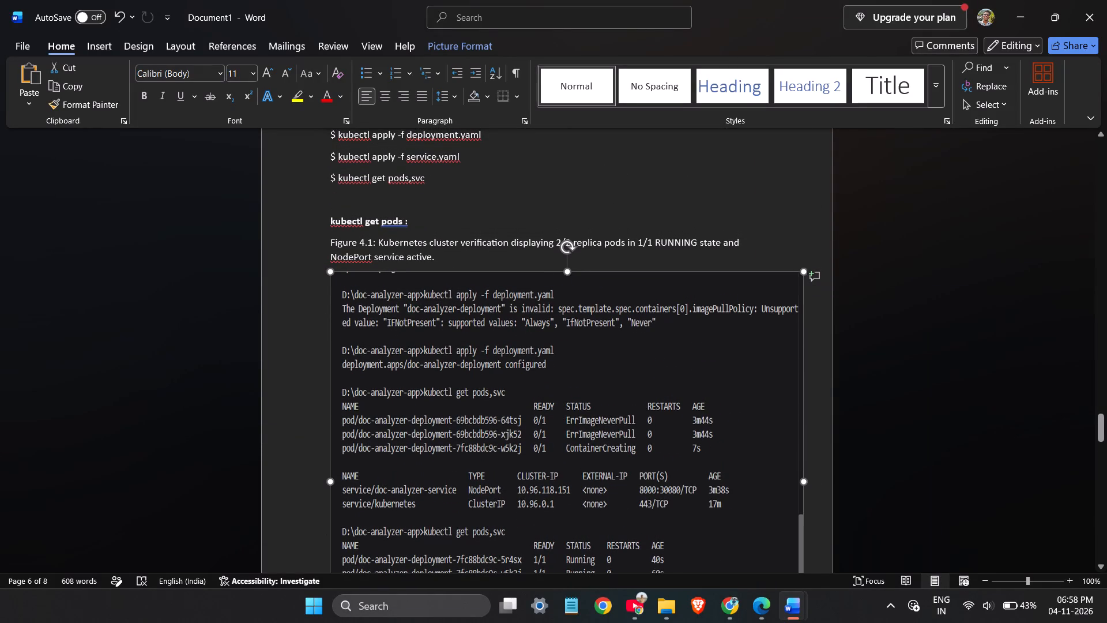
{"action": "scroll", "coordinate": [641, 435], "scroll_direction": "down", "scroll_amount": 3}
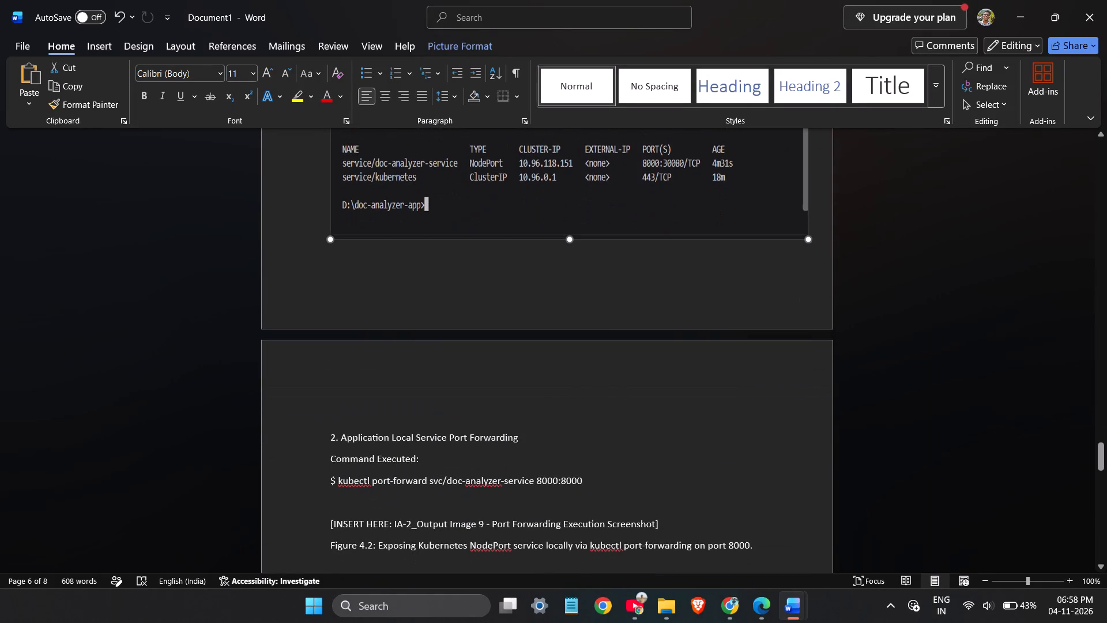
Remove the blank line above the "2. Application Local Service Port Forwarding" heading, keeping the heading on its own line.
{"action": "scroll", "coordinate": [457, 419], "scroll_direction": "down", "scroll_amount": 1}
{"action": "left_click", "coordinate": [330, 341]}
{"action": "key", "text": "BackSpace"}
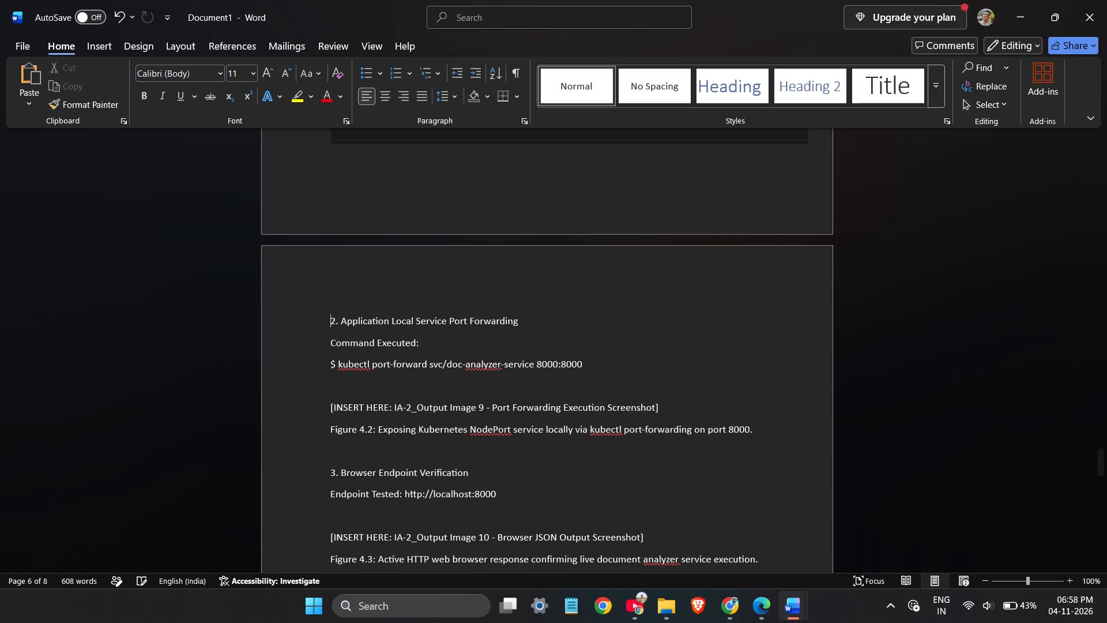
{"action": "key", "text": "BackSpace"}
{"action": "key", "text": "Return"}
{"action": "scroll", "coordinate": [455, 386], "scroll_direction": "down", "scroll_amount": 1}
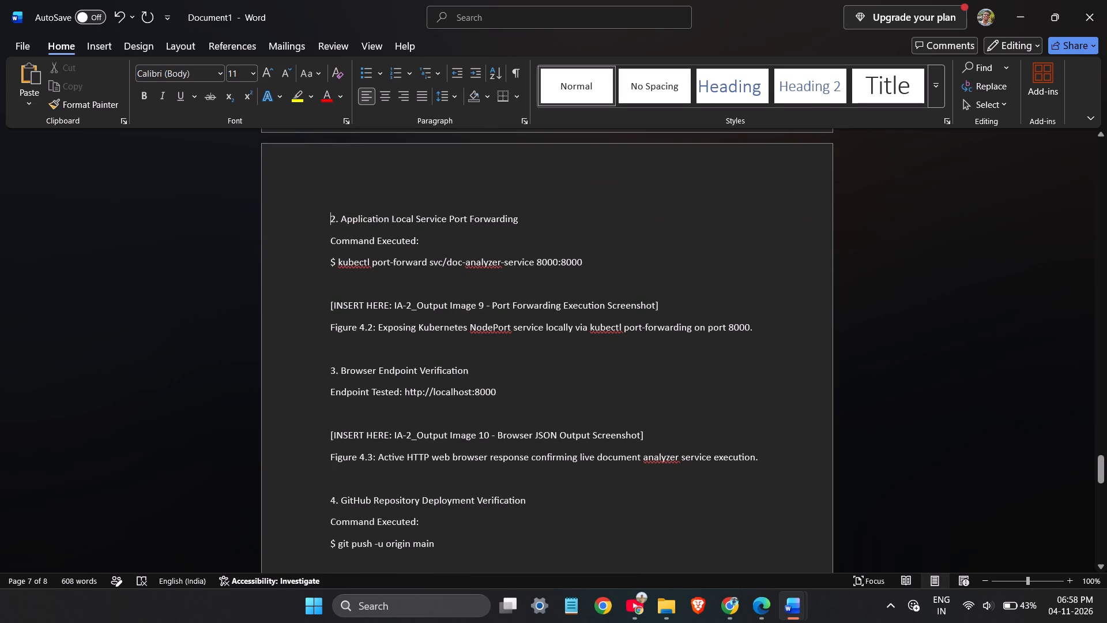
{"action": "left_click", "coordinate": [756, 325]}
{"action": "key", "text": "Return"}
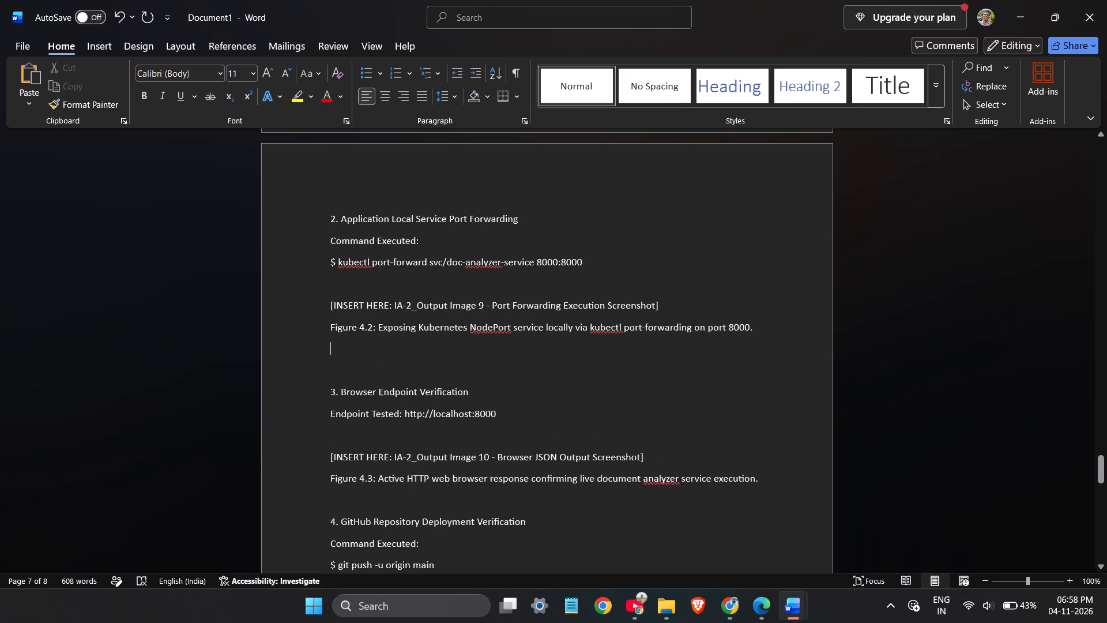
{"action": "left_click", "coordinate": [729, 523]}
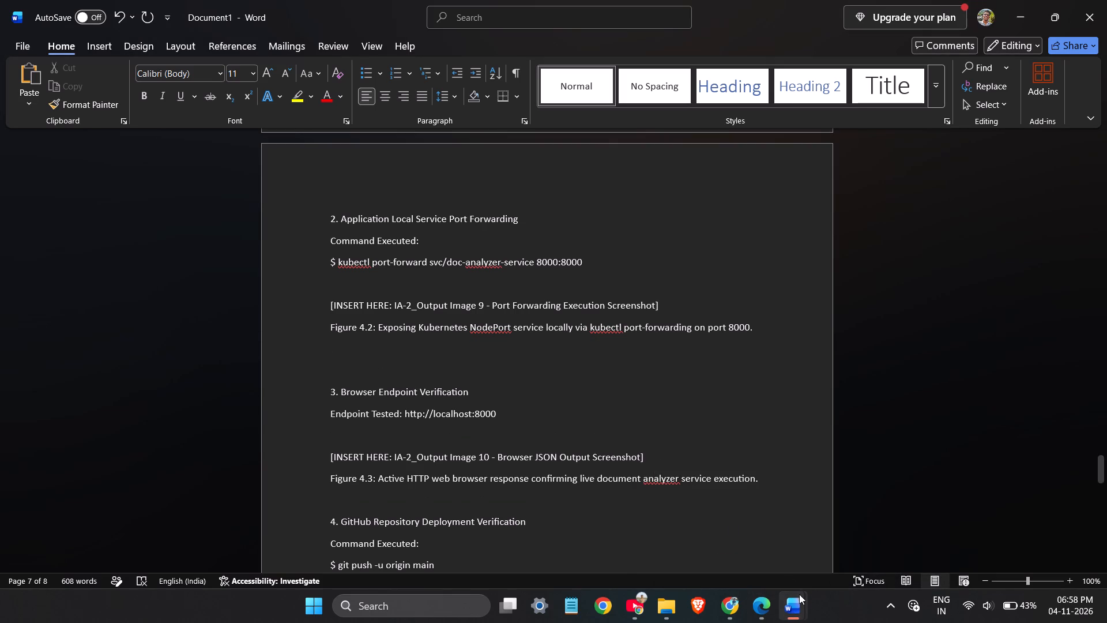
{"action": "left_click", "coordinate": [857, 523]}
{"action": "scroll", "coordinate": [544, 341], "scroll_direction": "down", "scroll_amount": 1}
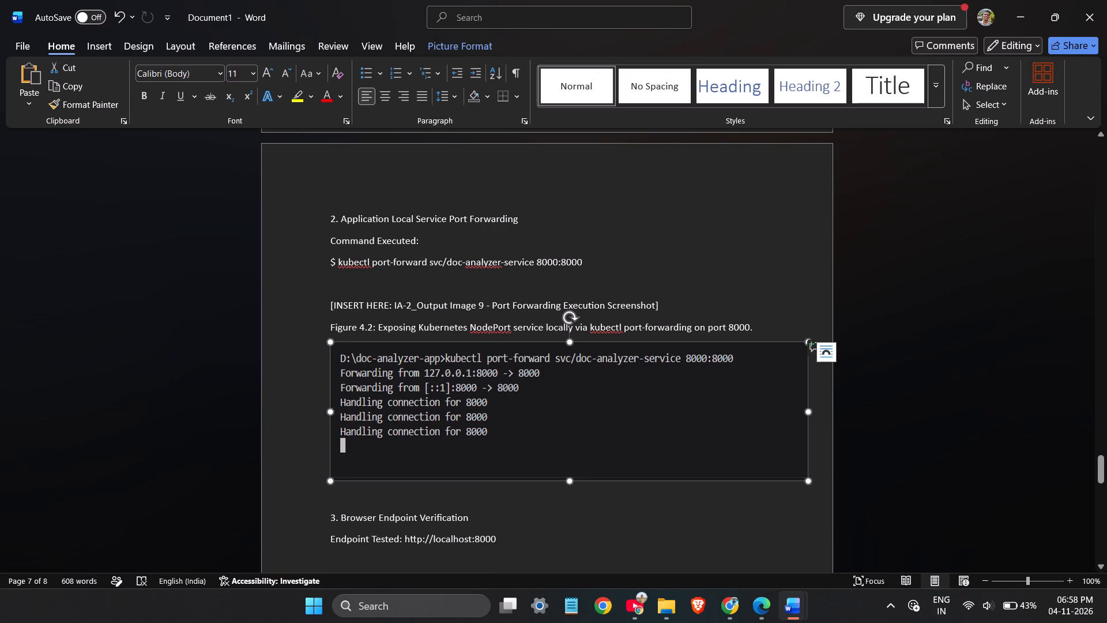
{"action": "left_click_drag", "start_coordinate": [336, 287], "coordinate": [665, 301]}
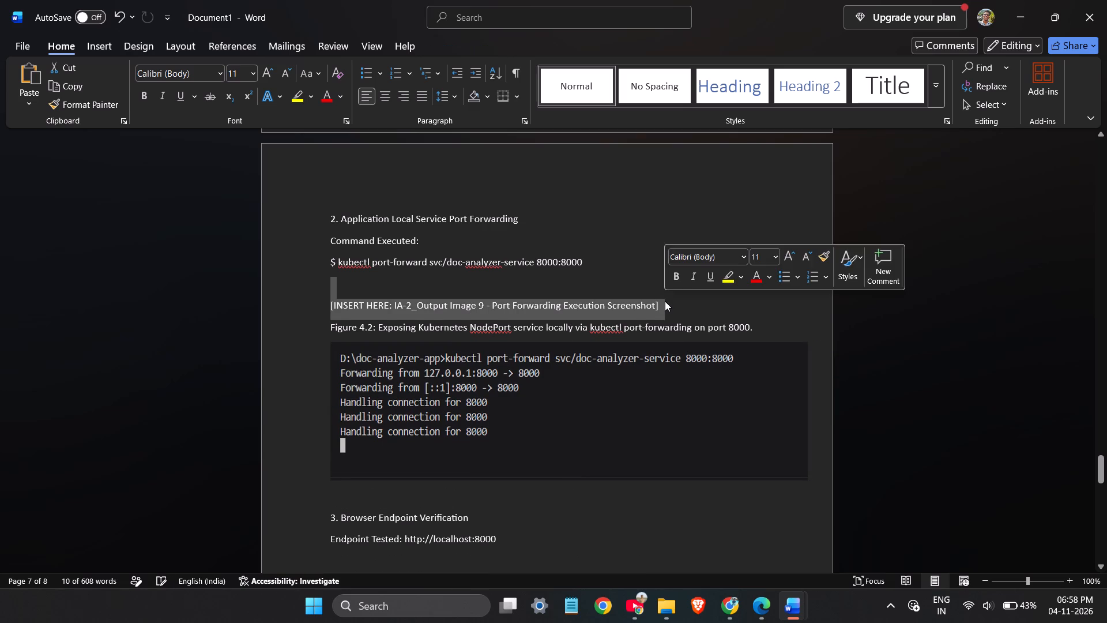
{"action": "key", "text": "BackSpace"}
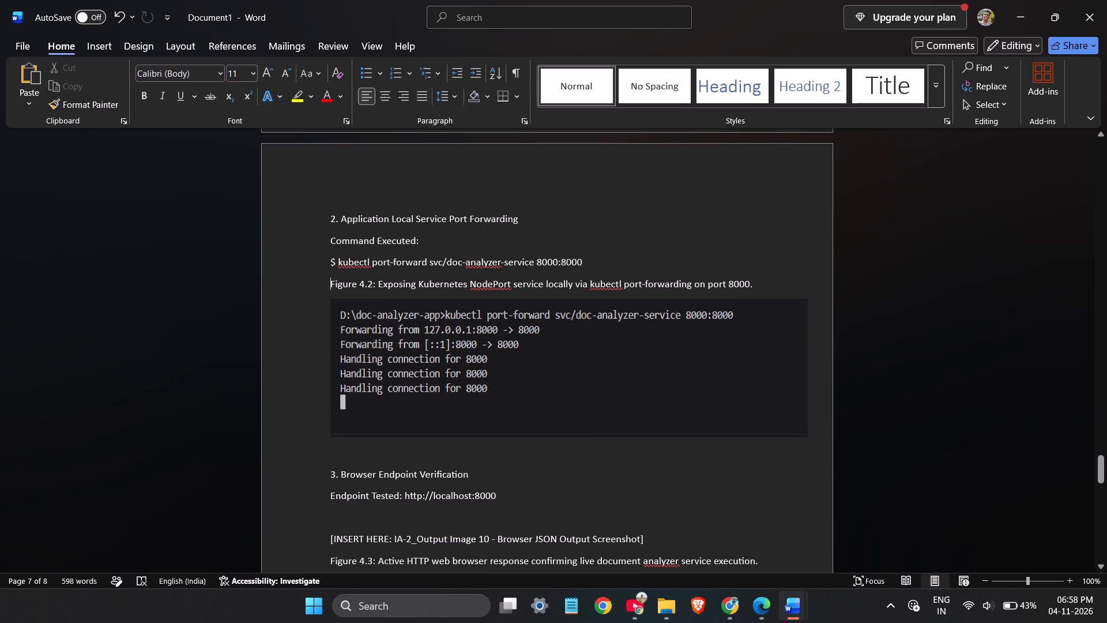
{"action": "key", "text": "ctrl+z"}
Edit the bracketed Image 9 placeholder above the Figure 4.2 caption so it reads "Port Forwarding Execution Screenshot :".
{"action": "left_click", "coordinate": [506, 309]}
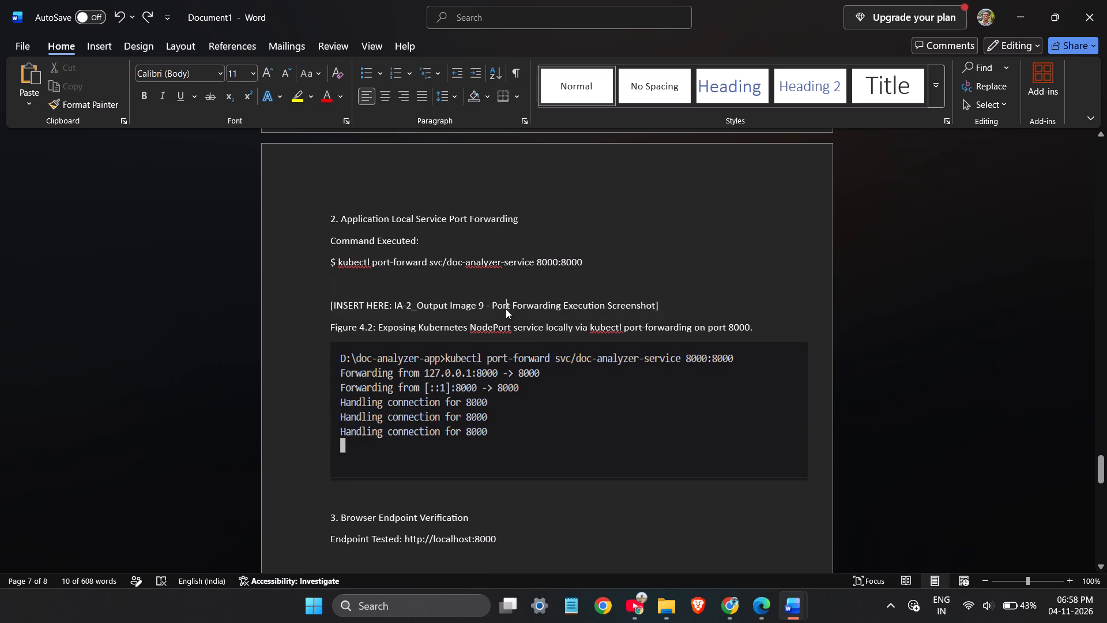
{"action": "left_click_drag", "start_coordinate": [491, 305], "coordinate": [321, 299]}
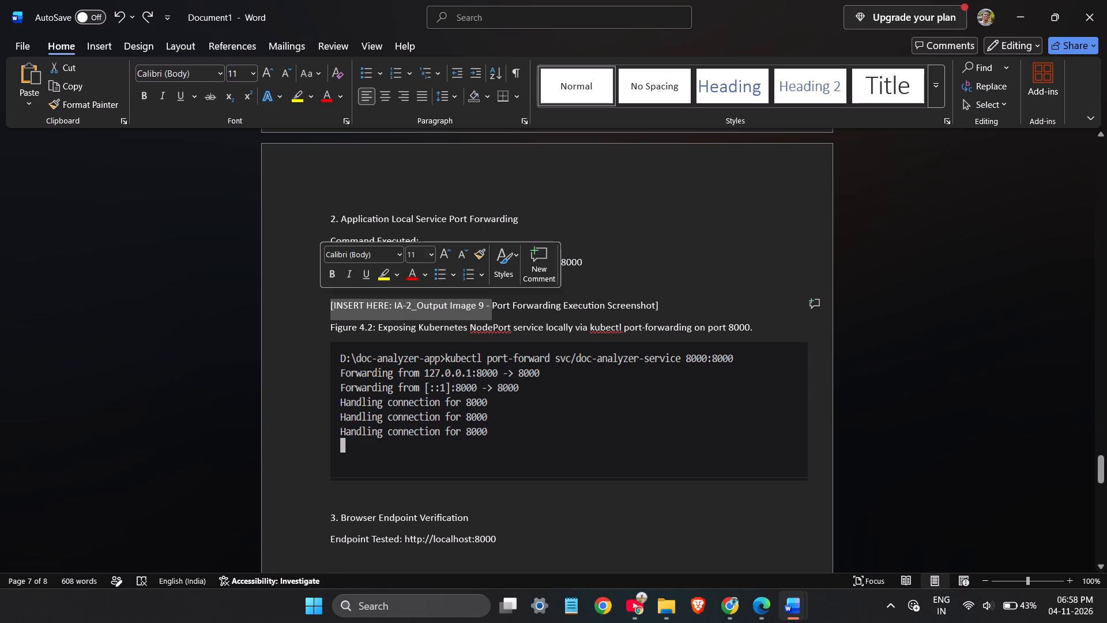
{"action": "key", "text": "BackSpace"}
{"action": "left_click", "coordinate": [515, 308]}
{"action": "key", "text": "BackSpace"}
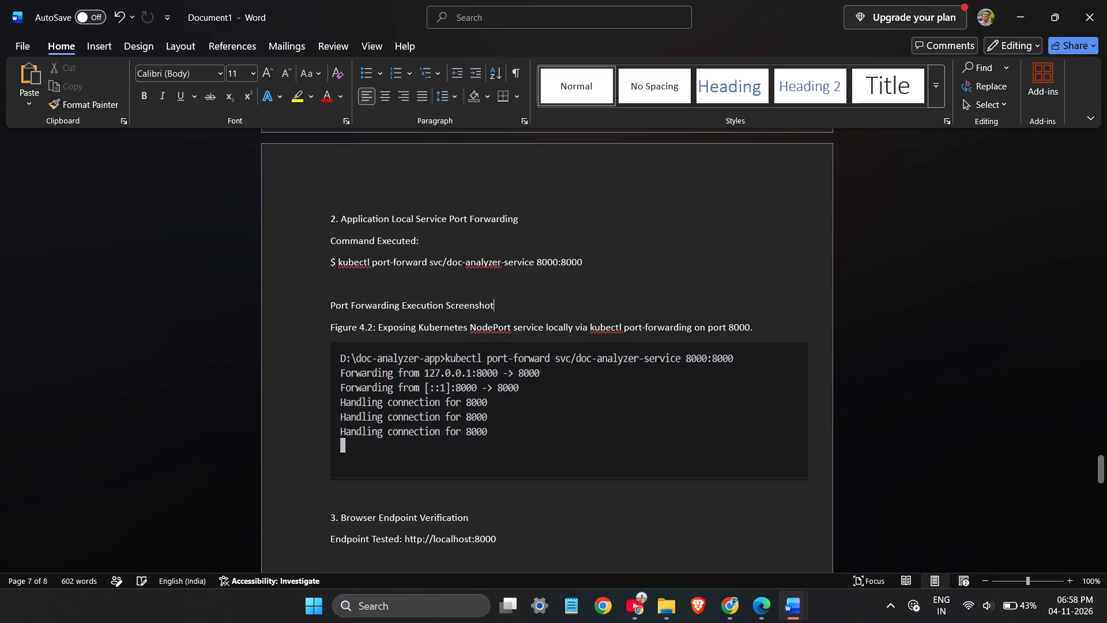
{"action": "key", "text": "space"}
{"action": "type", "text": ":"}
Snip only the localhost:8000 address bar and JSON status message from the enlarged browser screenshot in IA-2_Output.docx.
{"action": "scroll", "coordinate": [549, 393], "scroll_direction": "down", "scroll_amount": 1}
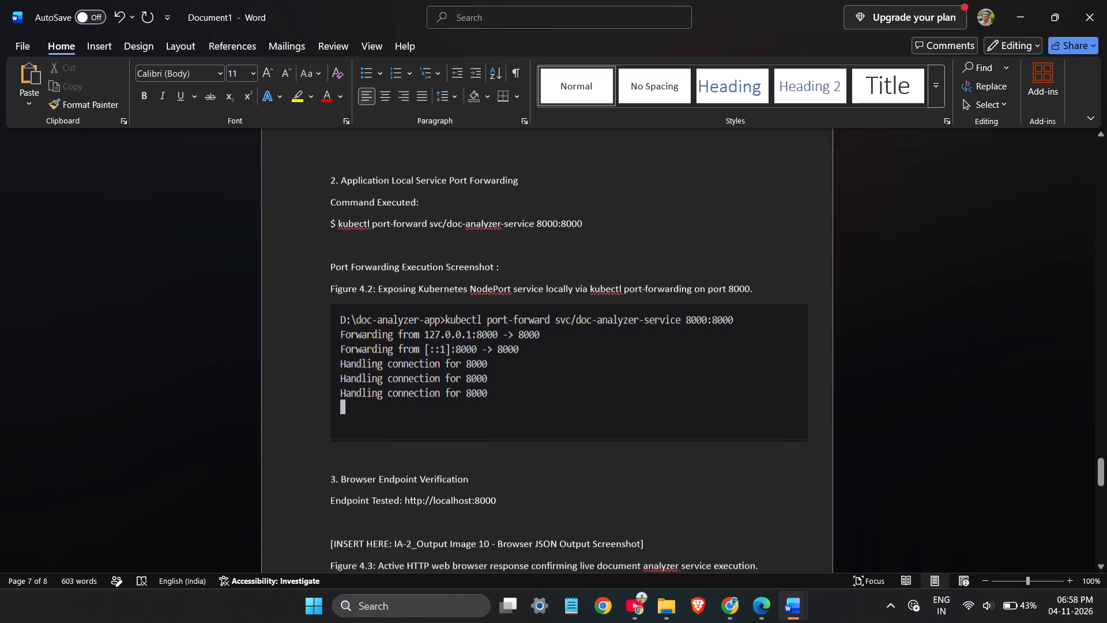
{"action": "scroll", "coordinate": [549, 393], "scroll_direction": "down", "scroll_amount": 3}
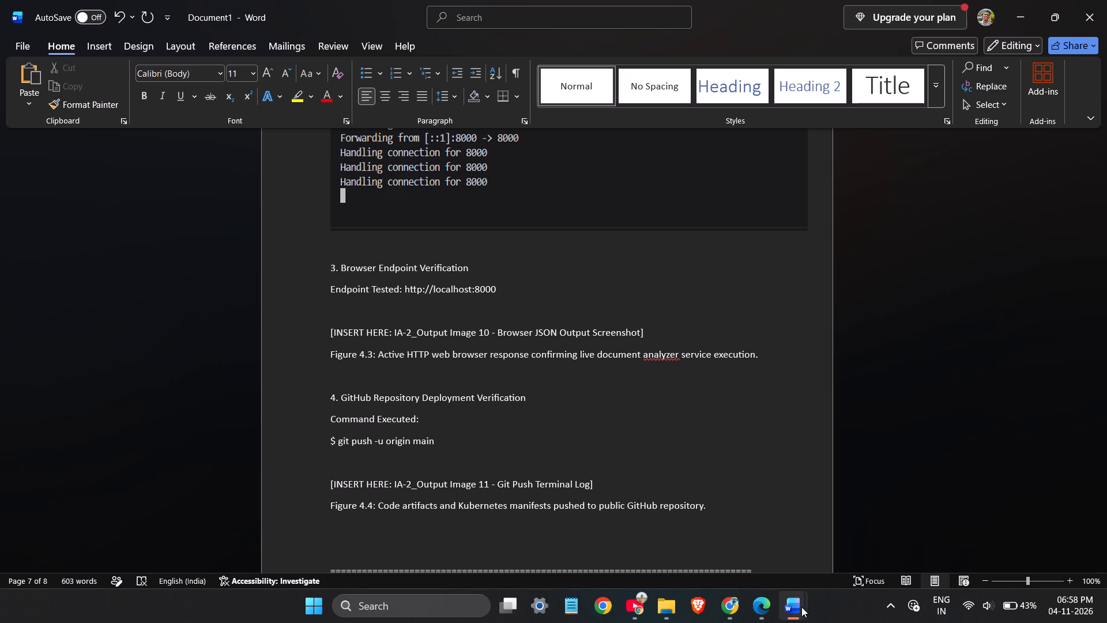
{"action": "left_click", "coordinate": [882, 522]}
{"action": "scroll", "coordinate": [626, 457], "scroll_direction": "down", "scroll_amount": 1}
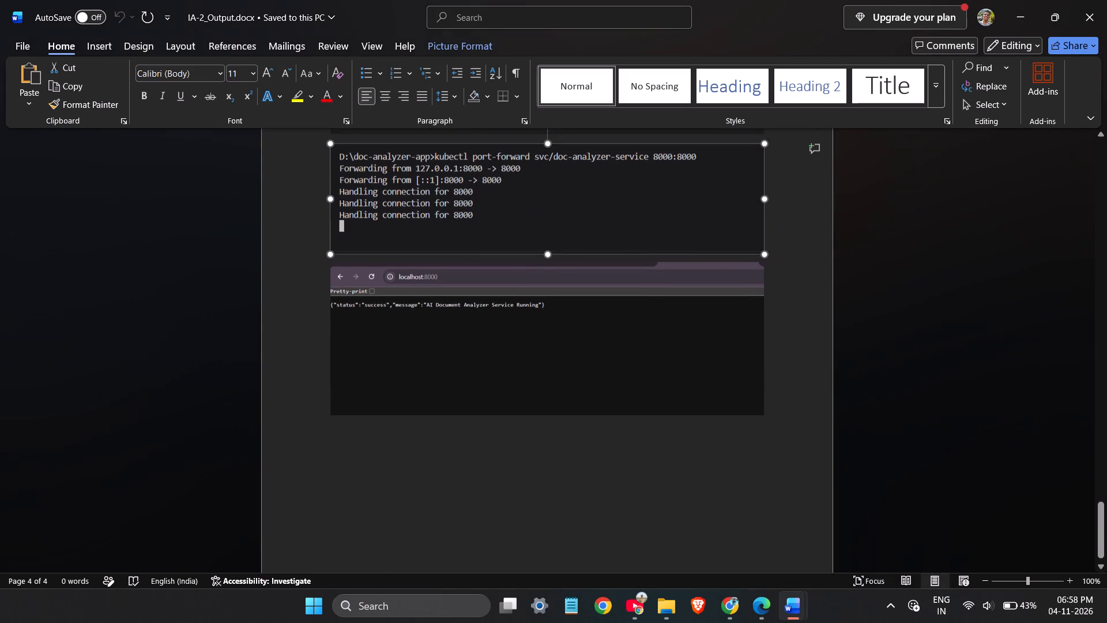
{"action": "right_click", "coordinate": [510, 320]}
{"action": "left_click", "coordinate": [458, 321]}
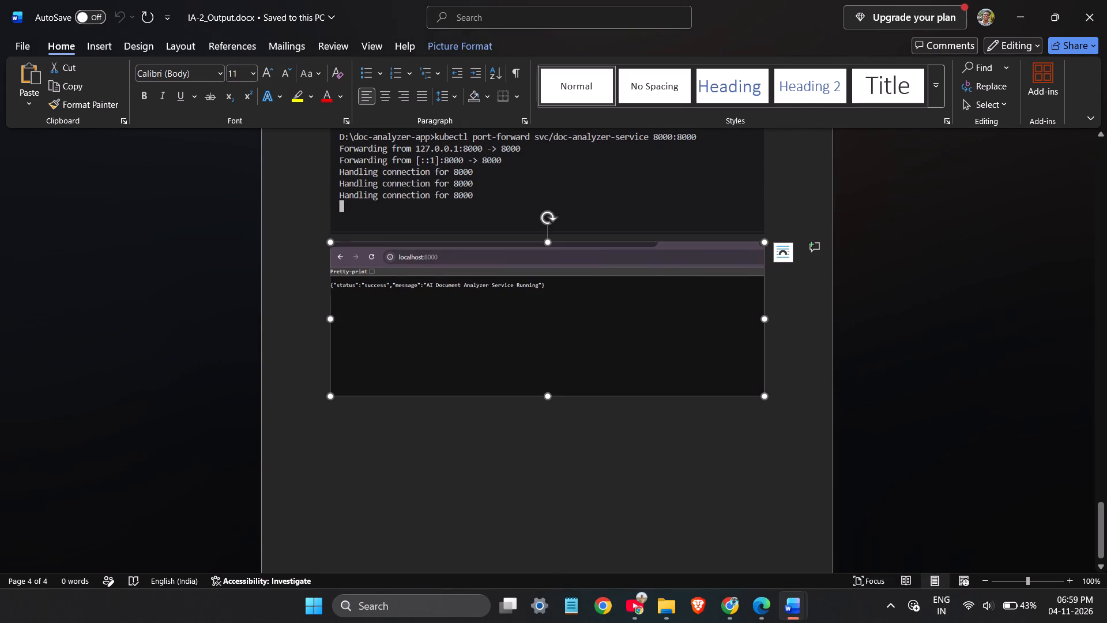
{"action": "scroll", "coordinate": [458, 321], "scroll_direction": "up", "scroll_amount": 13, "text": "ctrl"}
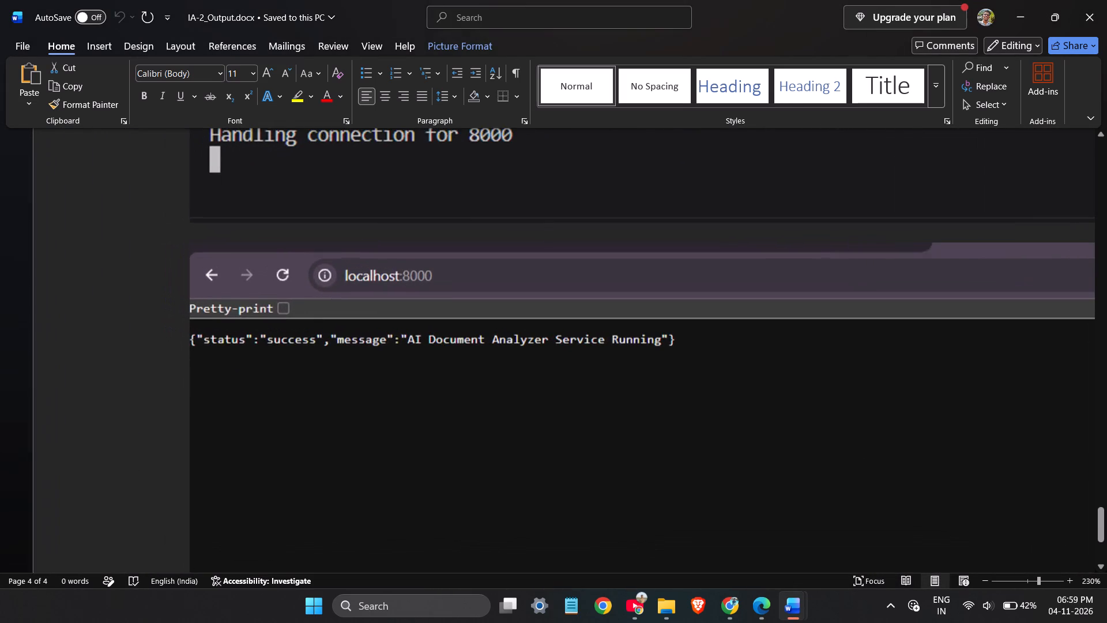
{"action": "key", "text": "shift+super+s"}
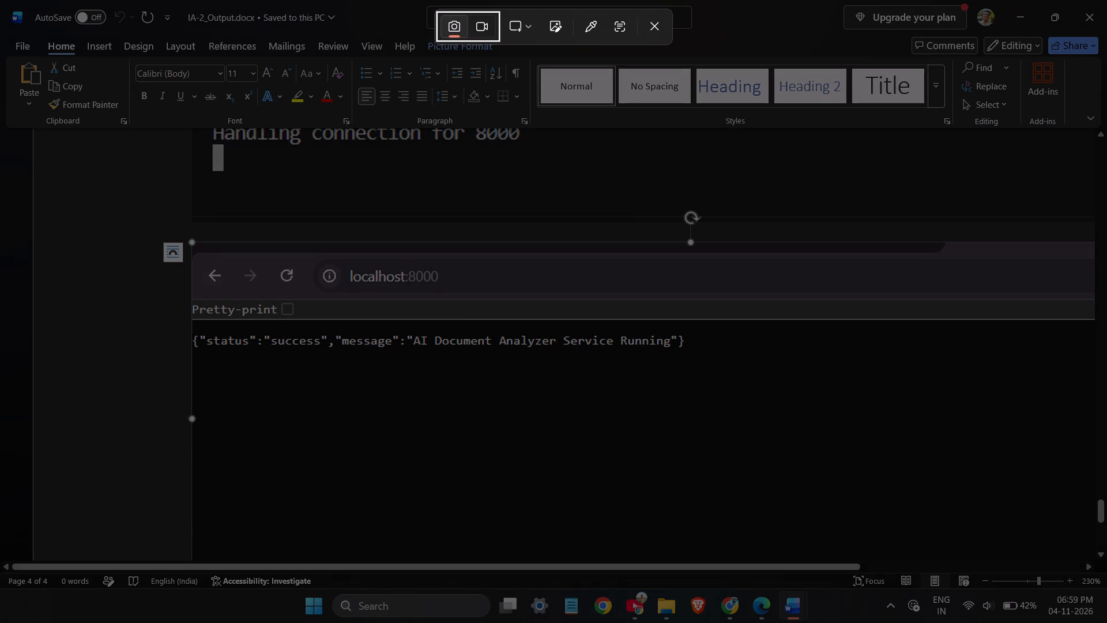
{"action": "left_click_drag", "start_coordinate": [193, 243], "coordinate": [730, 368]}
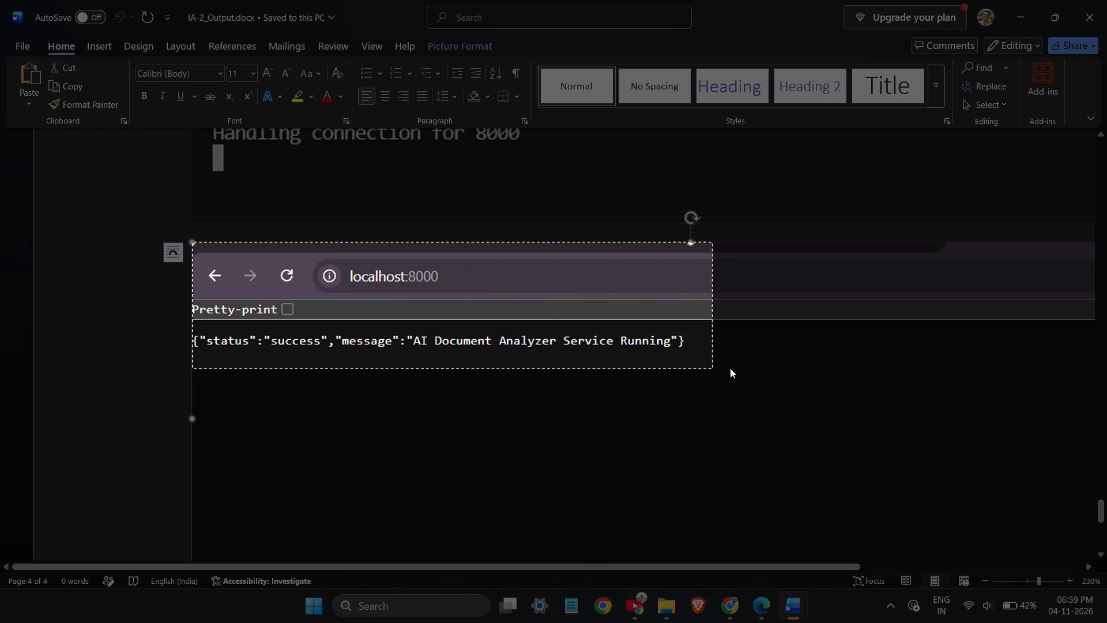
{"action": "left_click_drag", "start_coordinate": [730, 368], "coordinate": [732, 373]}
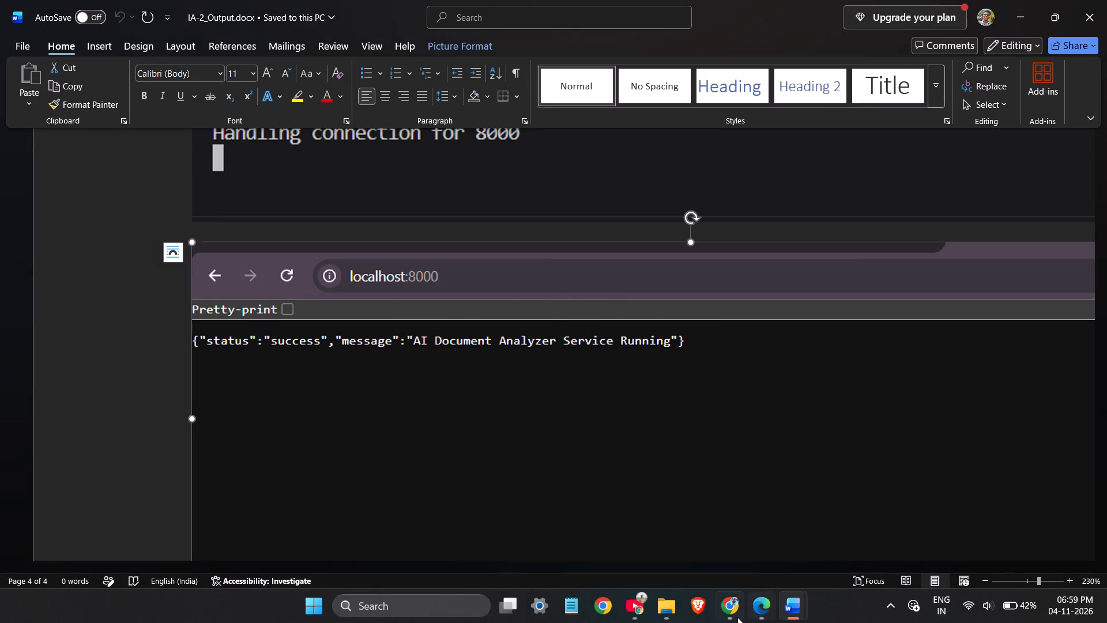
Paste the snipped localhost:8000 browser output on the blank line below Document1's Figure 4.3 caption.
{"action": "left_click", "coordinate": [743, 540]}
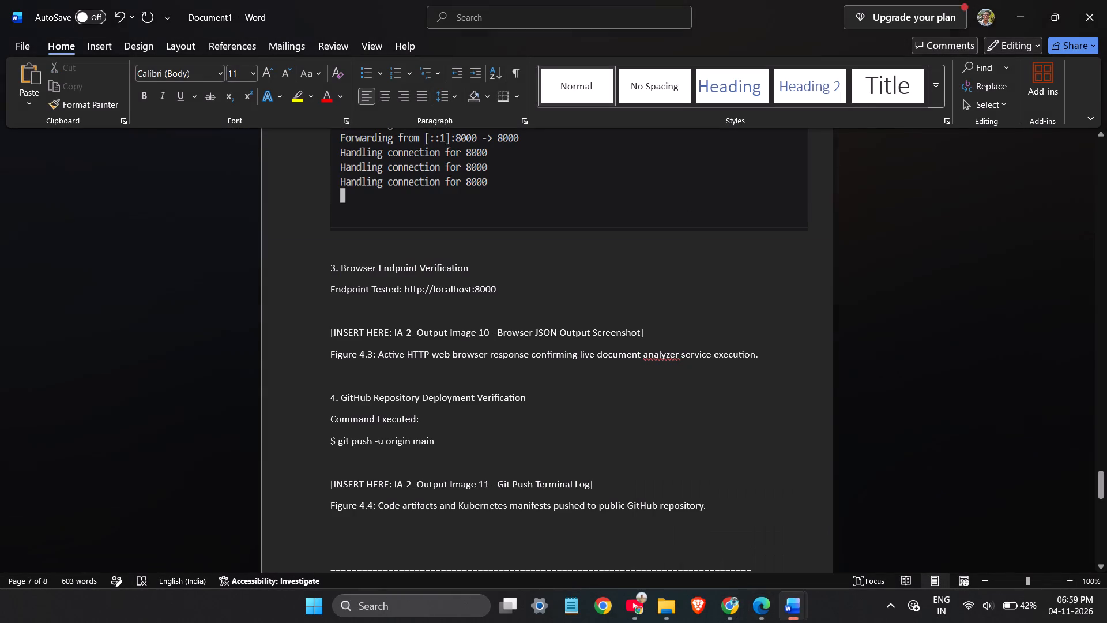
{"action": "left_click", "coordinate": [404, 374]}
{"action": "key", "text": "ctrl+v"}
Enlarge the pasted localhost:8000 browser screenshot in width past the right text margin and increase its height.
{"action": "left_click", "coordinate": [472, 445]}
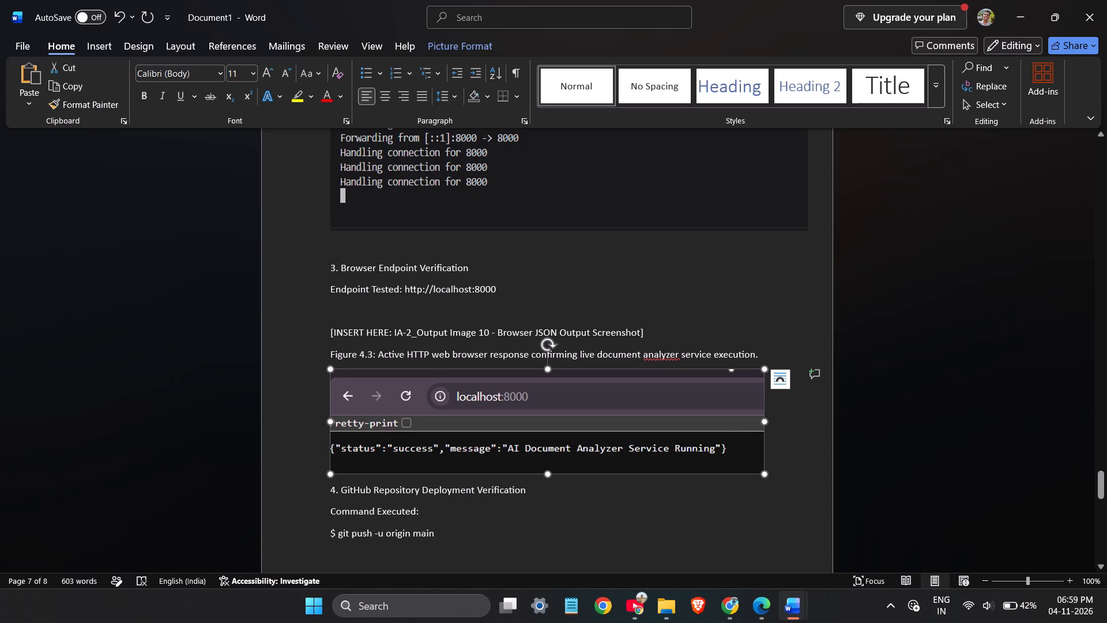
{"action": "left_click_drag", "start_coordinate": [765, 419], "coordinate": [805, 423]}
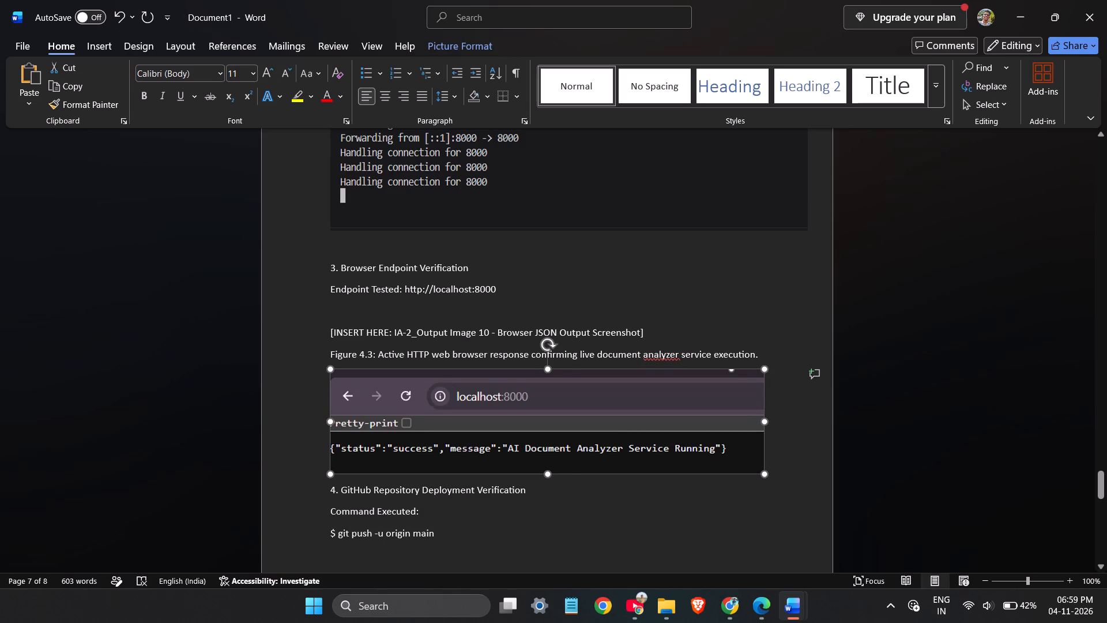
{"action": "left_click_drag", "start_coordinate": [805, 423], "coordinate": [819, 427]}
{"action": "left_click_drag", "start_coordinate": [575, 474], "coordinate": [577, 528]}
{"action": "left_click", "coordinate": [375, 314]}
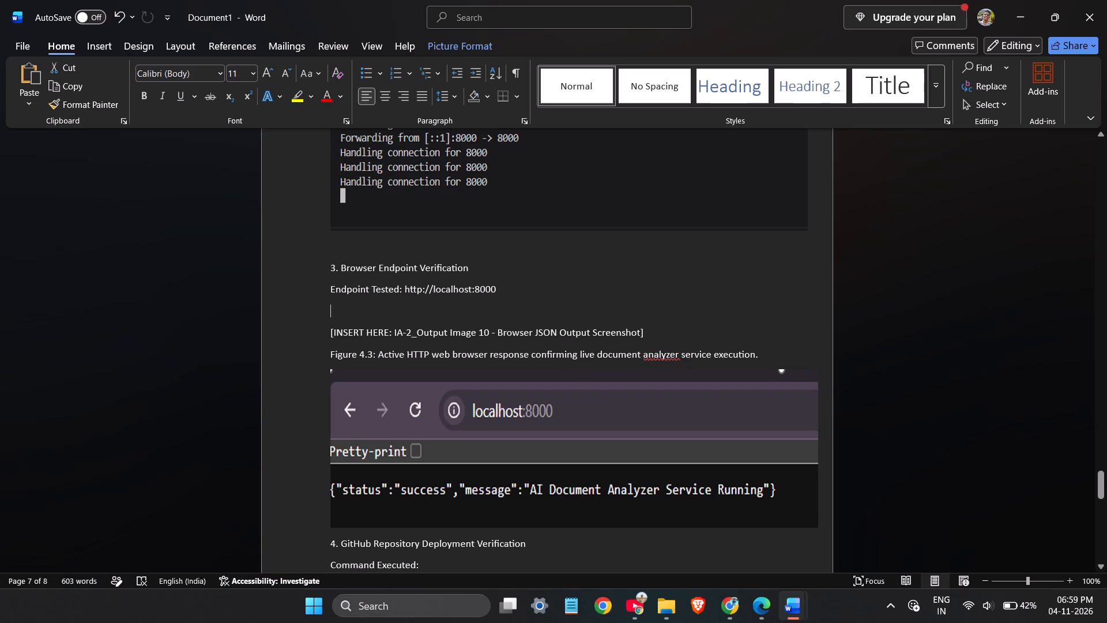
{"action": "key", "text": "BackSpace"}
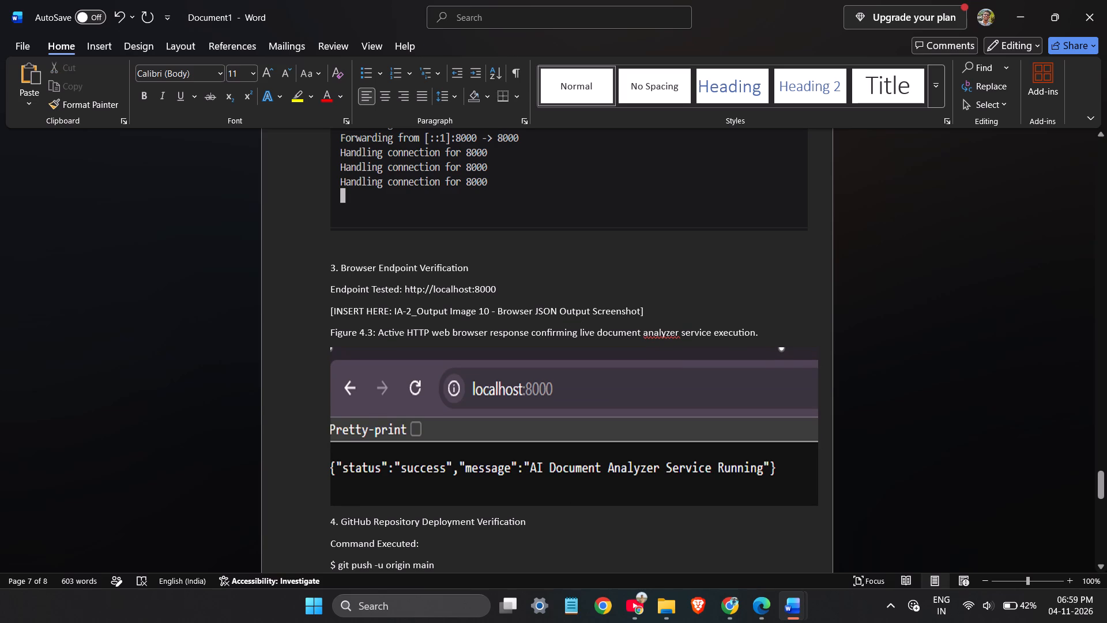
Change the bracketed Image 10 placeholder above the Figure 4.3 caption to read "Browser JSON Output Screenshot :".
{"action": "left_click_drag", "start_coordinate": [497, 313], "coordinate": [307, 309]}
{"action": "key", "text": "BackSpace"}
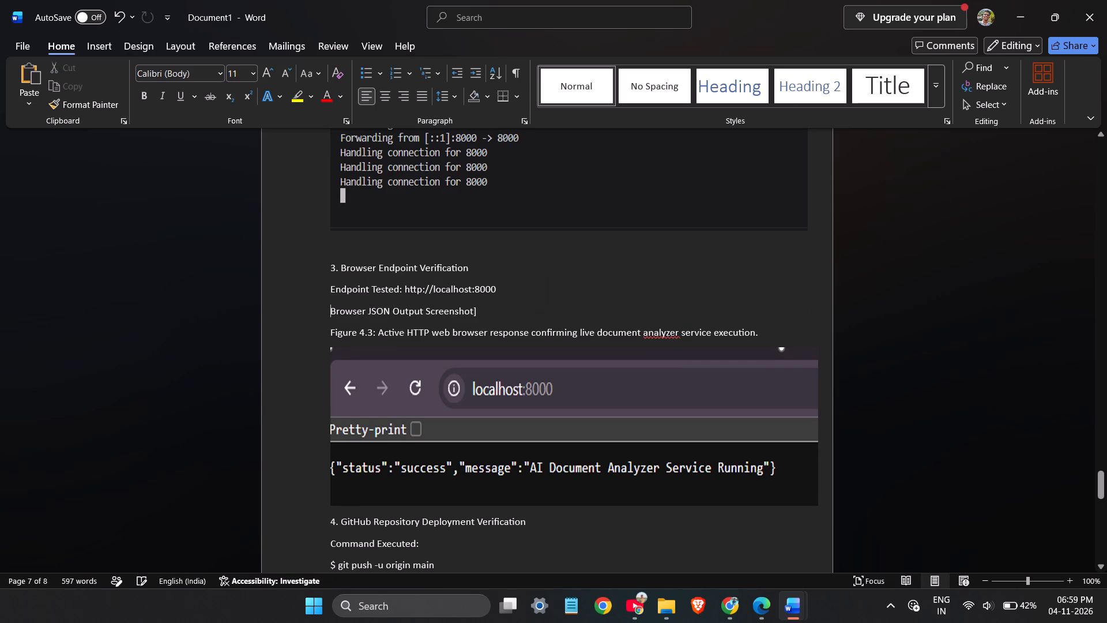
{"action": "left_click", "coordinate": [514, 316]}
{"action": "key", "text": "BackSpace"}
{"action": "key", "text": "space"}
{"action": "type", "text": ":"}
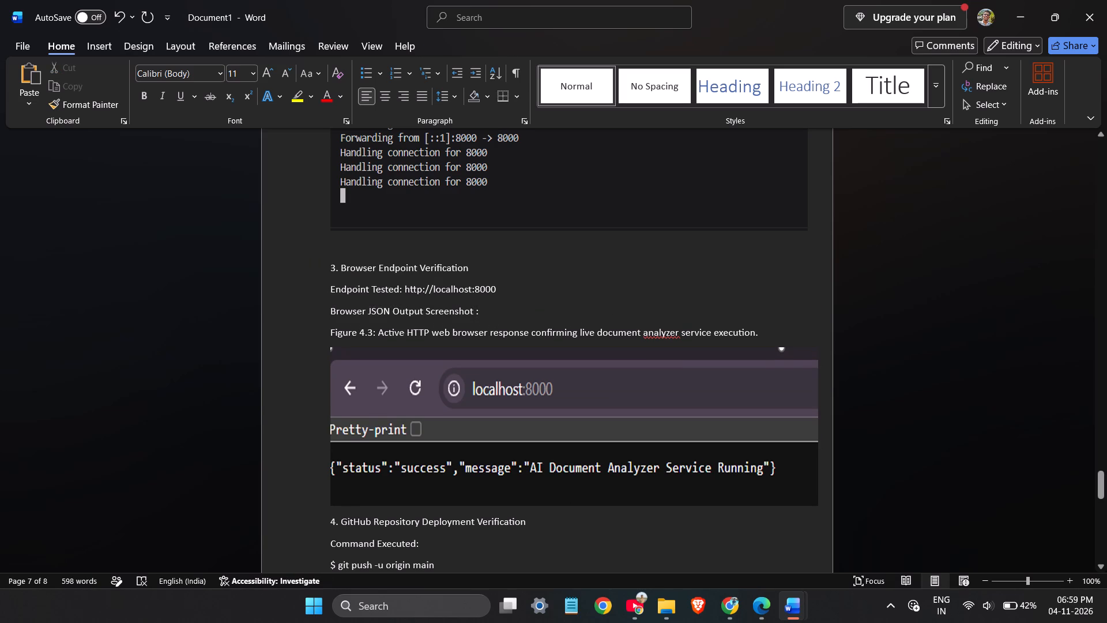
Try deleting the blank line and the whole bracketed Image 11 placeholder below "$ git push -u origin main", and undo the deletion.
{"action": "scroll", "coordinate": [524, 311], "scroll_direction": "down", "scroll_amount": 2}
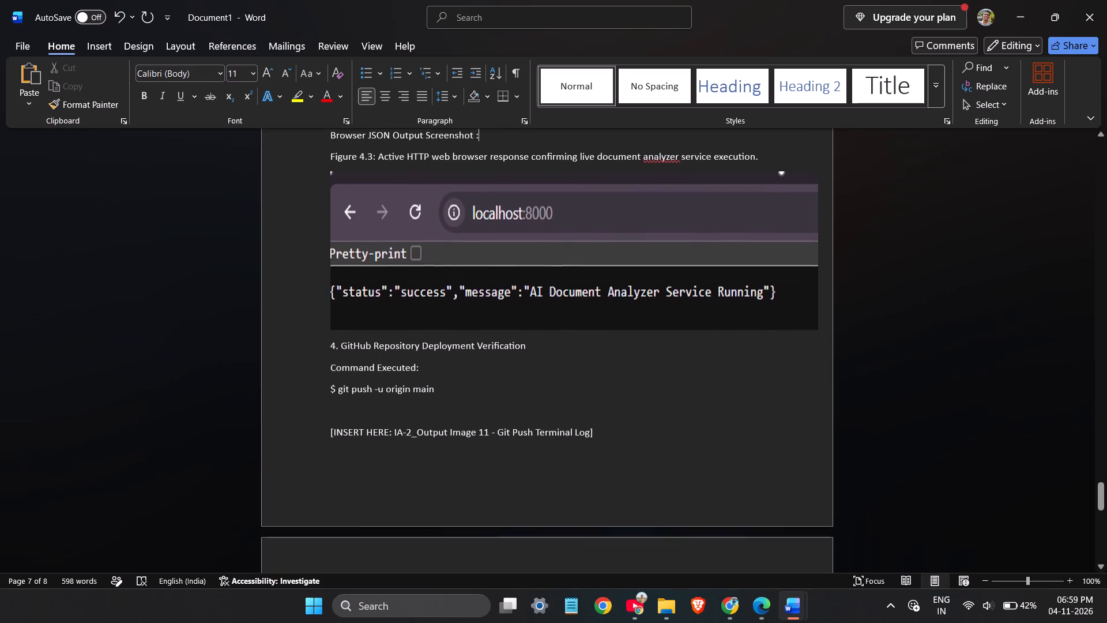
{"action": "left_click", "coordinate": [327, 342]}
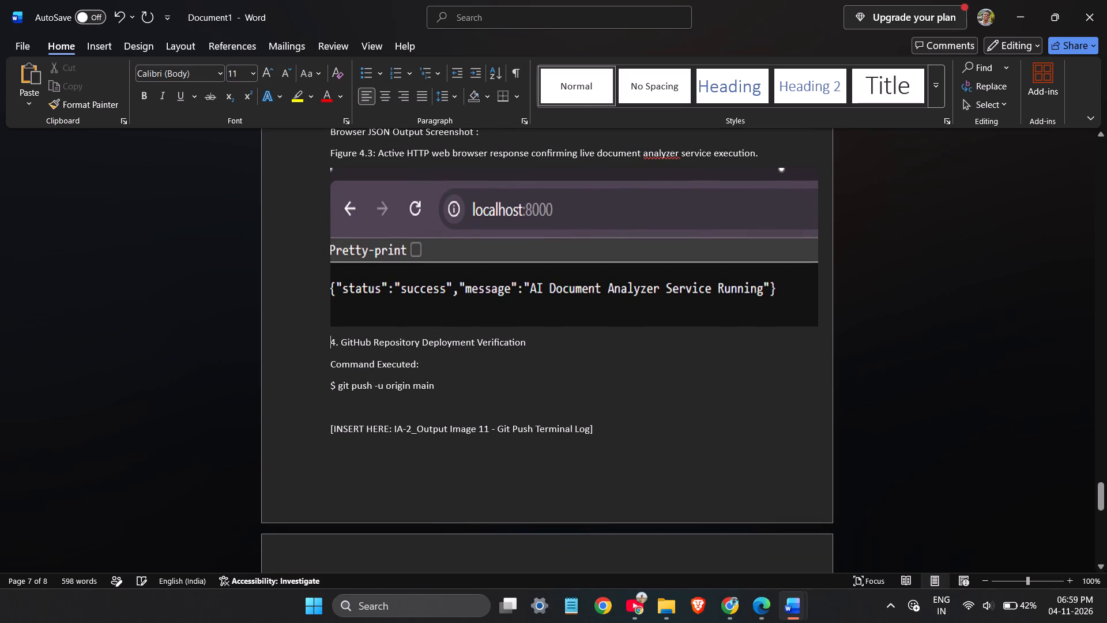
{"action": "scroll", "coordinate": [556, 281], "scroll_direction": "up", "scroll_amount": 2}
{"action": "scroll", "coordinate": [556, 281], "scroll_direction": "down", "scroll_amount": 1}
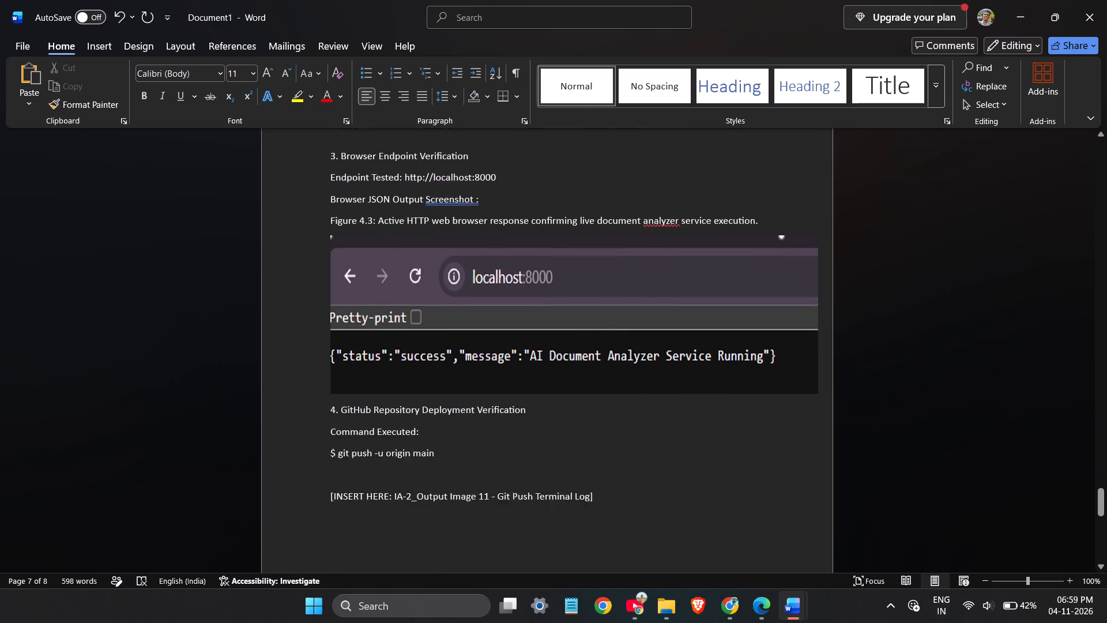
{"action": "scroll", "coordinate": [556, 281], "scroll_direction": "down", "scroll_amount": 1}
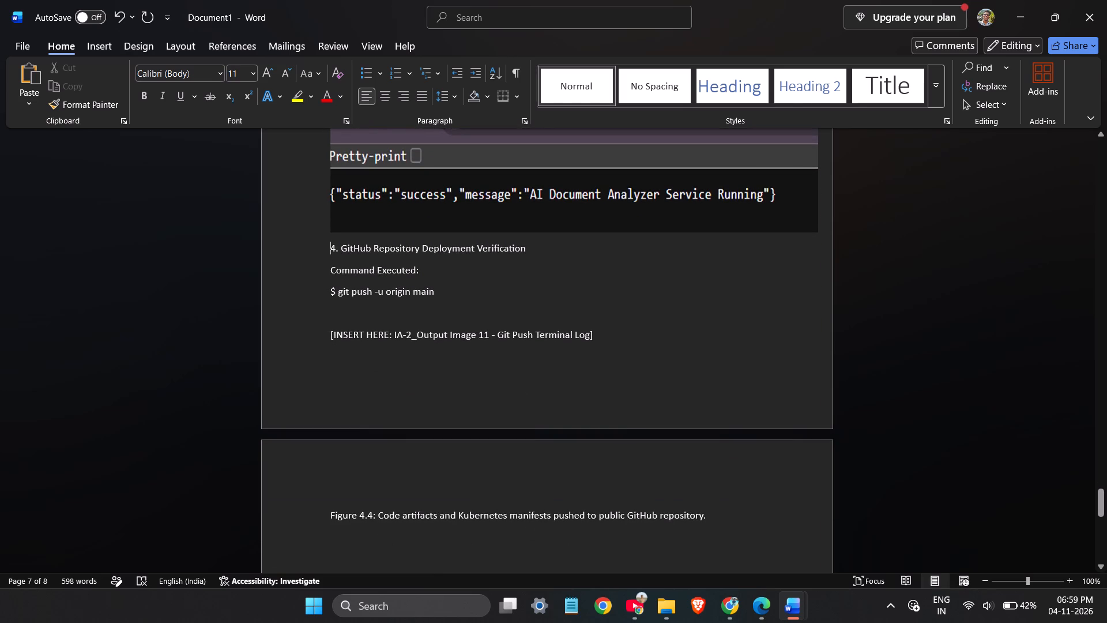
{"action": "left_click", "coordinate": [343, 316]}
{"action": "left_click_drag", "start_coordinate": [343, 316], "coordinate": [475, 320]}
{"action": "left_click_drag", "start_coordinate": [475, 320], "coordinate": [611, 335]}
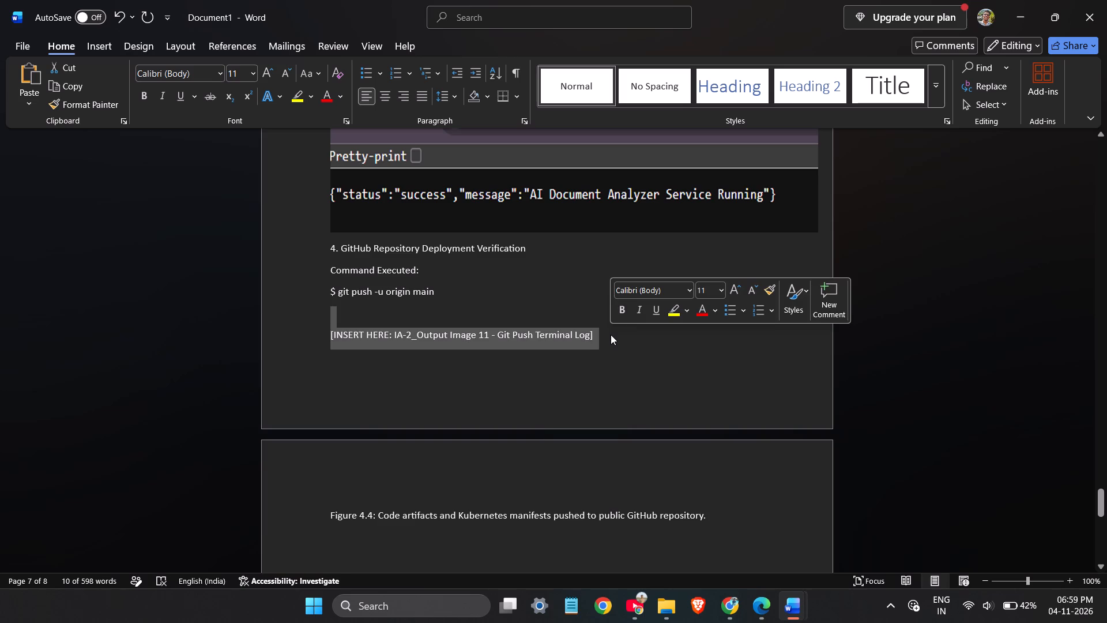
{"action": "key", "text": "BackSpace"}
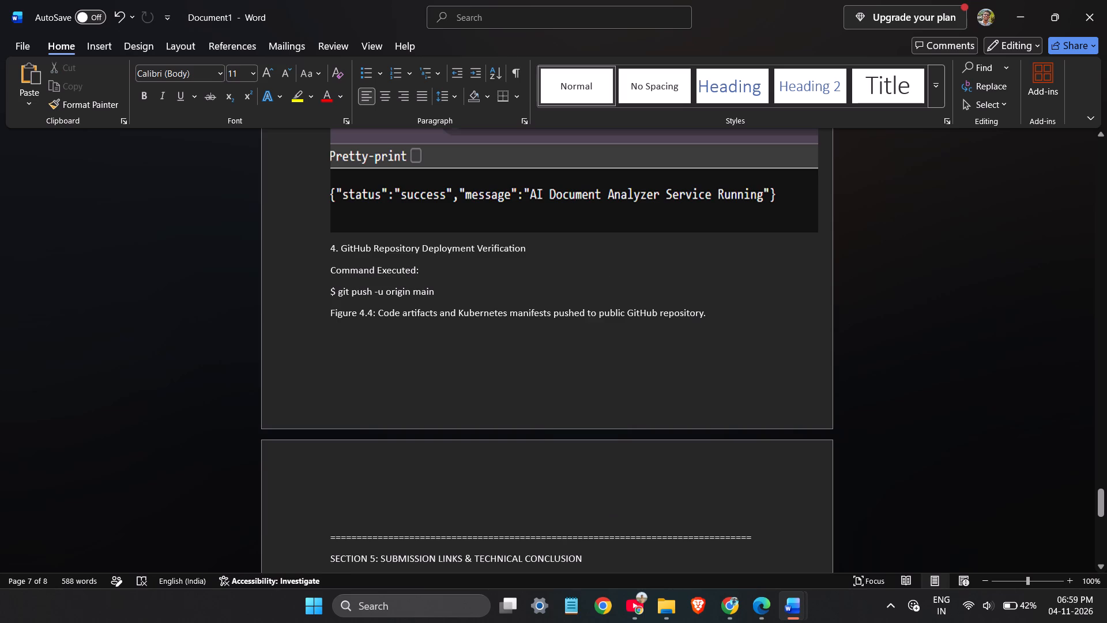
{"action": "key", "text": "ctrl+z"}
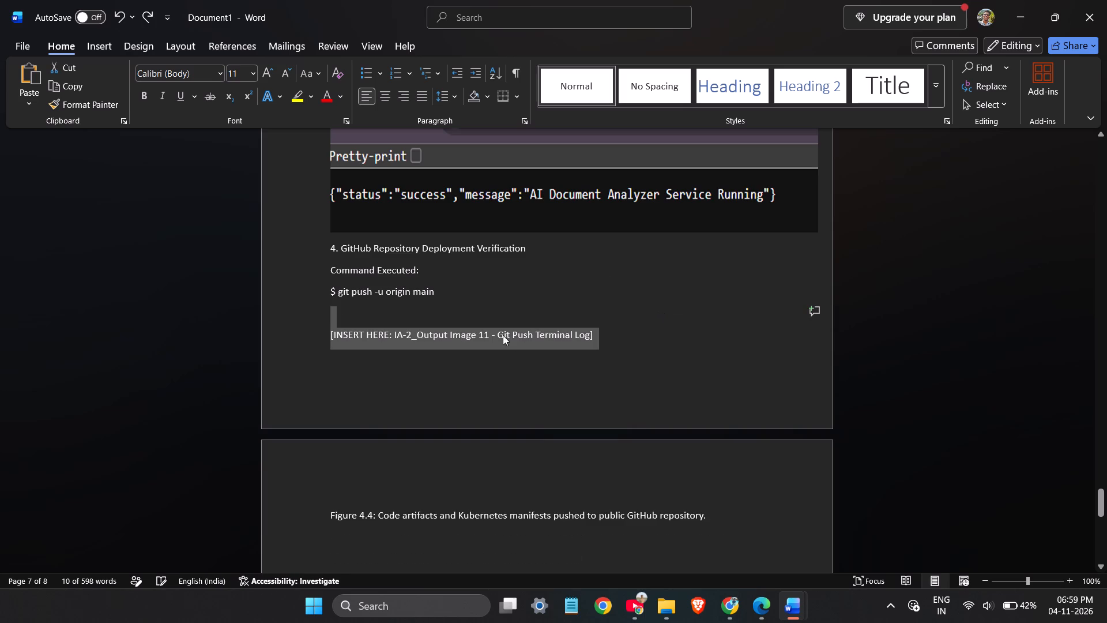
Change the bracketed Image 11 placeholder below the git push command to read "Git Push Terminal Log :".
{"action": "left_click", "coordinate": [498, 333]}
{"action": "left_click_drag", "start_coordinate": [497, 333], "coordinate": [298, 333]}
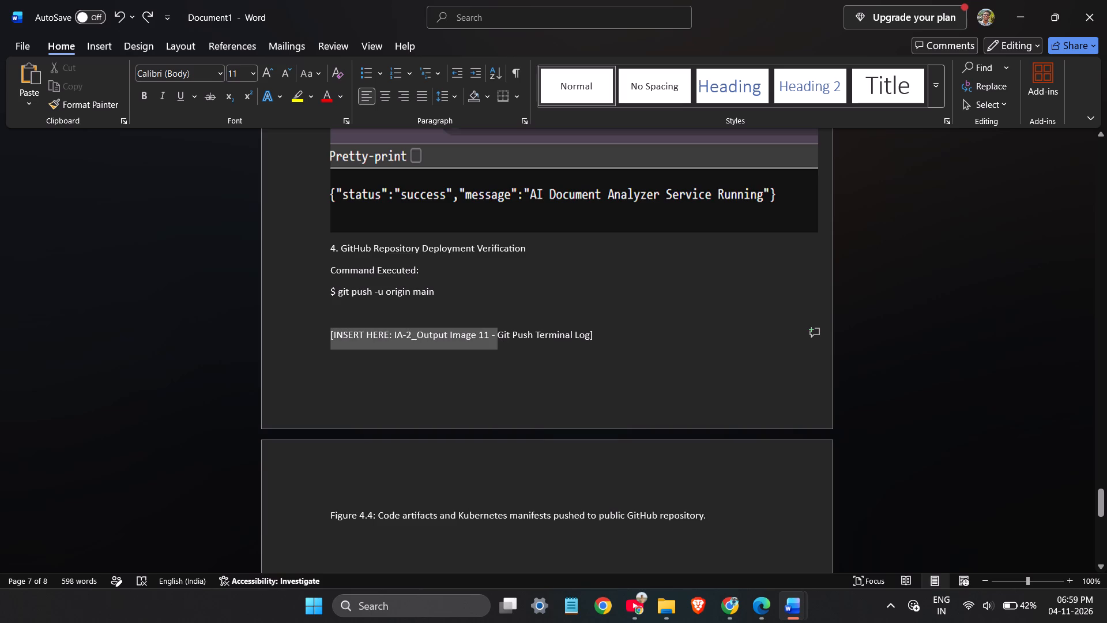
{"action": "left_click_drag", "start_coordinate": [298, 333], "coordinate": [298, 333]}
{"action": "key", "text": "BackSpace"}
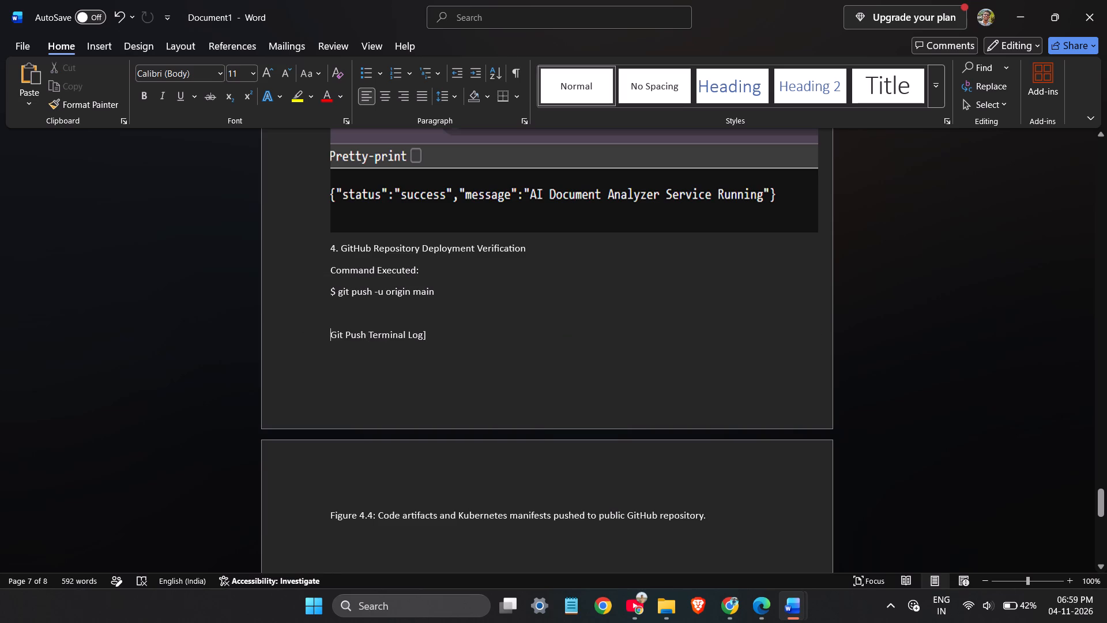
{"action": "left_click", "coordinate": [449, 336]}
{"action": "key", "text": "BackSpace"}
{"action": "key", "text": "space"}
{"action": "type", "text": ":"}
Insert a blank line above "Git Push Terminal Log :" and another above the "4. GitHub Repository Deployment Verification" heading.
{"action": "left_click", "coordinate": [379, 316]}
{"action": "key", "text": "Return"}
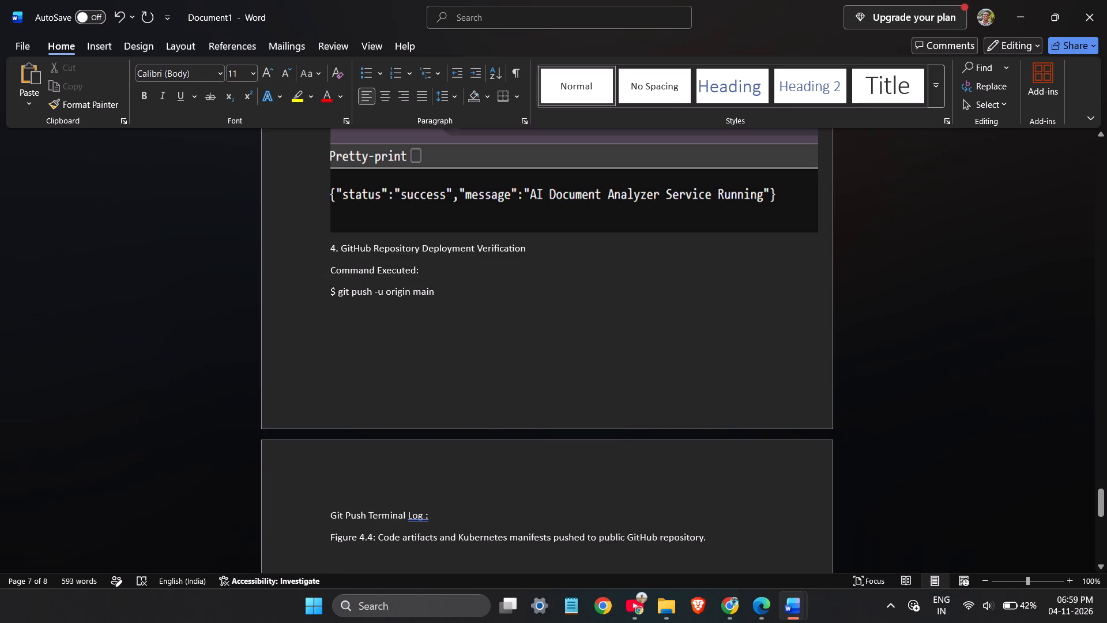
{"action": "left_click", "coordinate": [330, 248]}
{"action": "key", "text": "Return"}
Delete the extra blank line directly above "Git Push Terminal Log :" at the top of page 8.
{"action": "scroll", "coordinate": [459, 364], "scroll_direction": "down", "scroll_amount": 1}
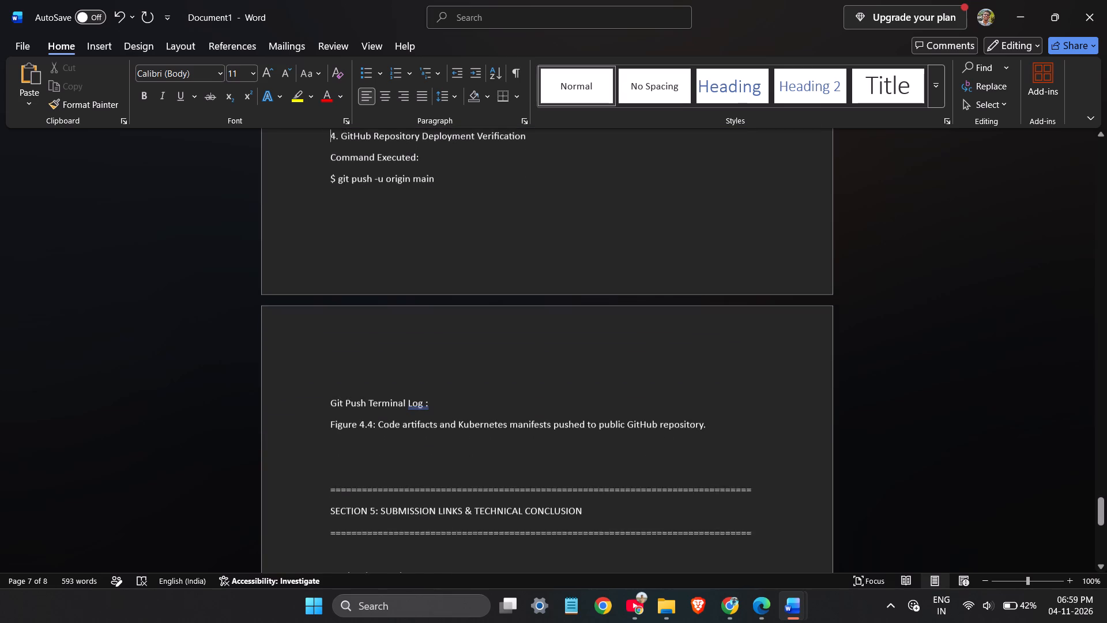
{"action": "left_click", "coordinate": [325, 392]}
{"action": "key", "text": "BackSpace"}
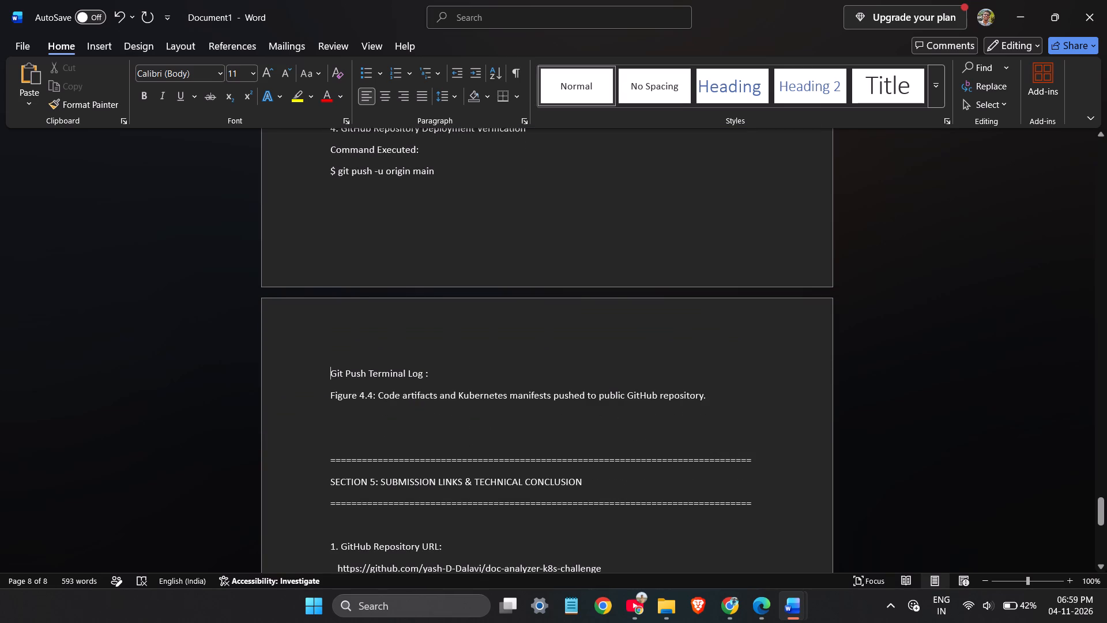
Make the "Git Push Terminal Log :" label bold.
{"action": "left_click_drag", "start_coordinate": [327, 377], "coordinate": [445, 369]}
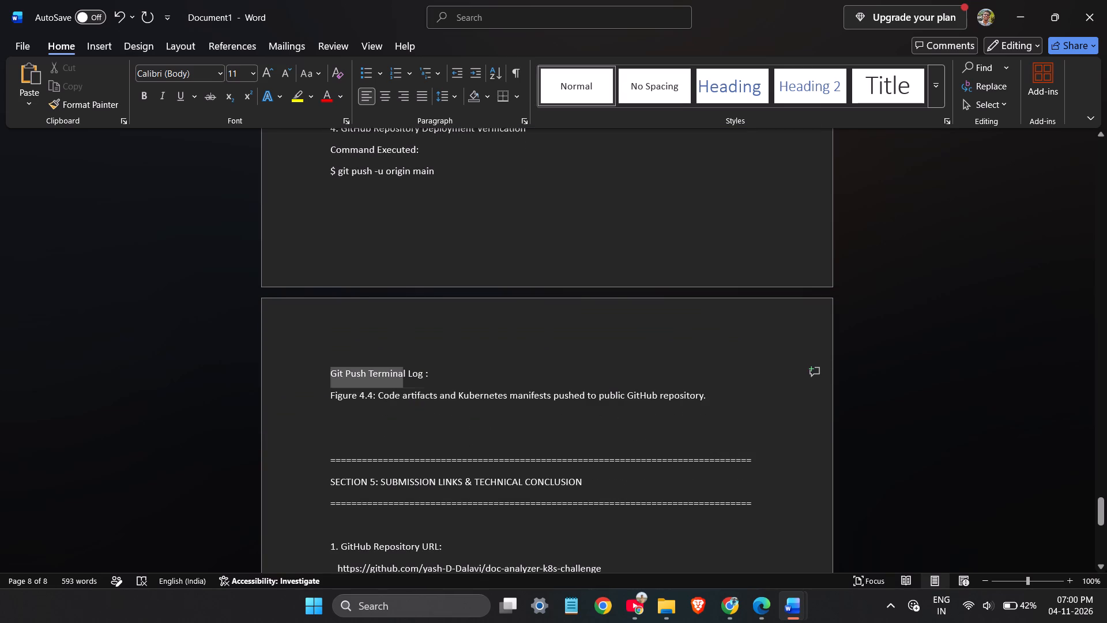
{"action": "left_click_drag", "start_coordinate": [445, 369], "coordinate": [458, 367]}
{"action": "left_click", "coordinate": [146, 96]}
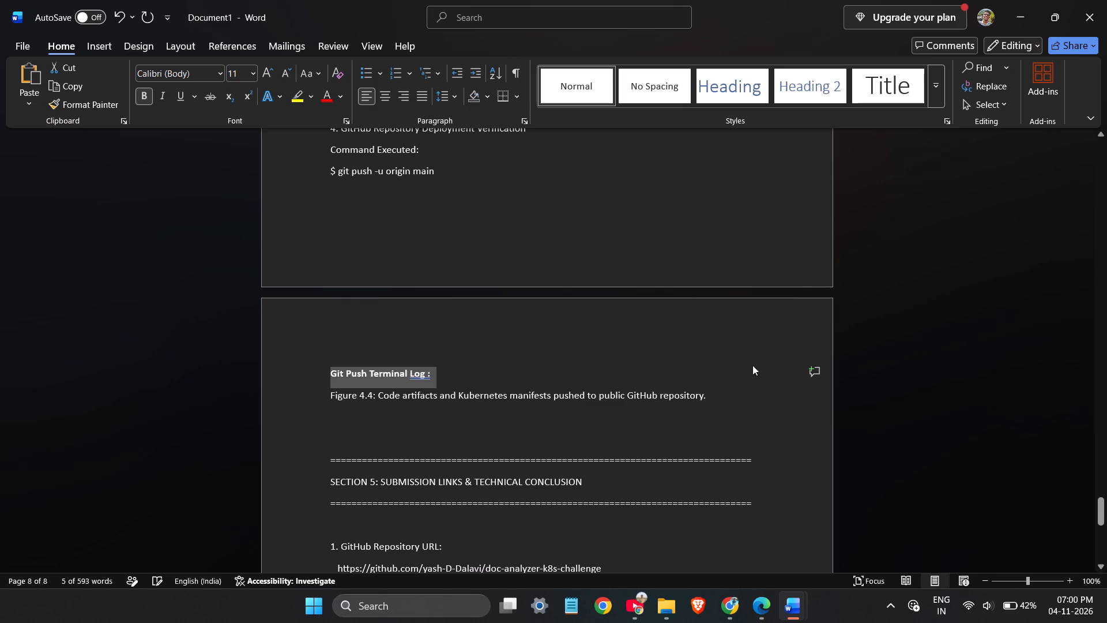
Insert a blank line below the Figure 4.4 caption about code artifacts pushed to the GitHub repository.
{"action": "left_click", "coordinate": [731, 399]}
{"action": "key", "text": "Return"}
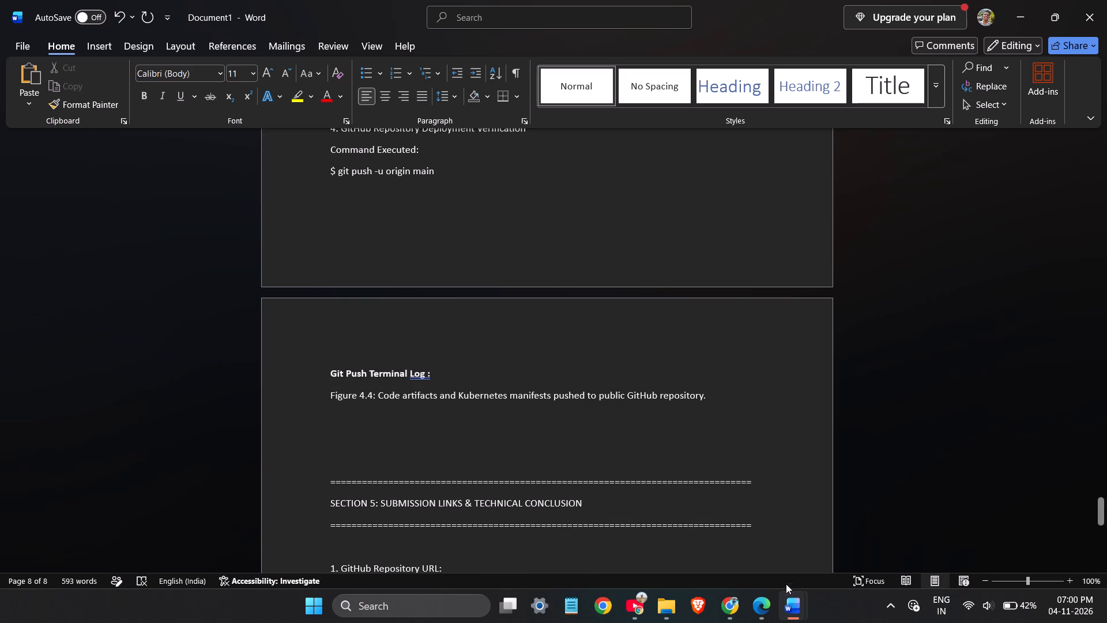
{"action": "left_click", "coordinate": [829, 537]}
{"action": "scroll", "coordinate": [692, 413], "scroll_direction": "down", "scroll_amount": 2}
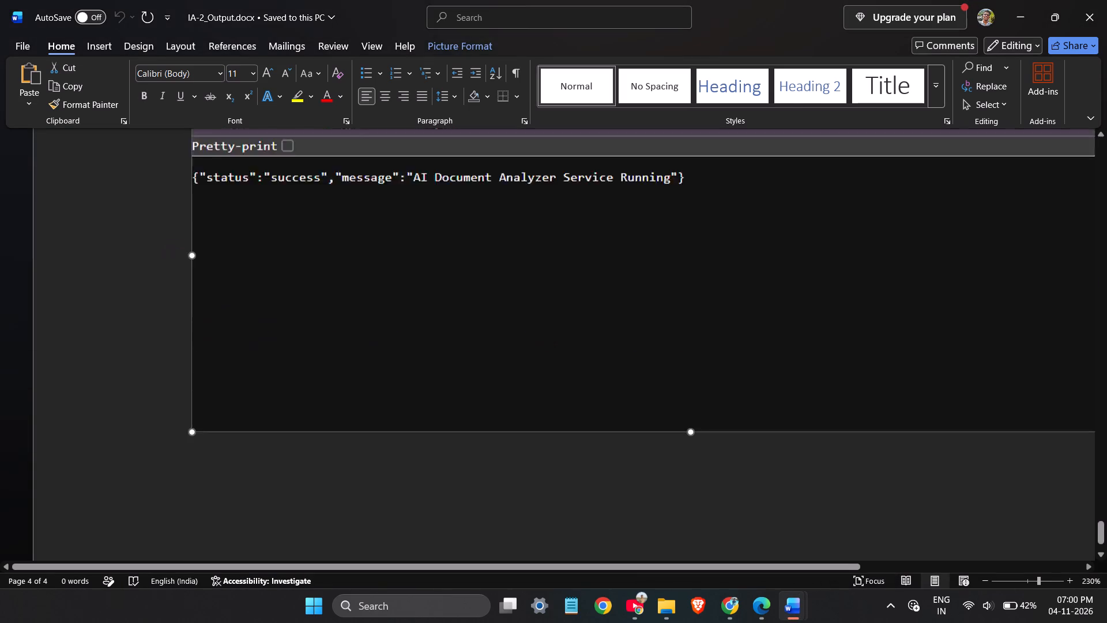
{"action": "scroll", "coordinate": [692, 413], "scroll_direction": "down", "scroll_amount": 1}
{"action": "scroll", "coordinate": [692, 413], "scroll_direction": "down", "scroll_amount": 7, "text": "ctrl"}
{"action": "scroll", "coordinate": [692, 413], "scroll_direction": "up", "scroll_amount": 4}
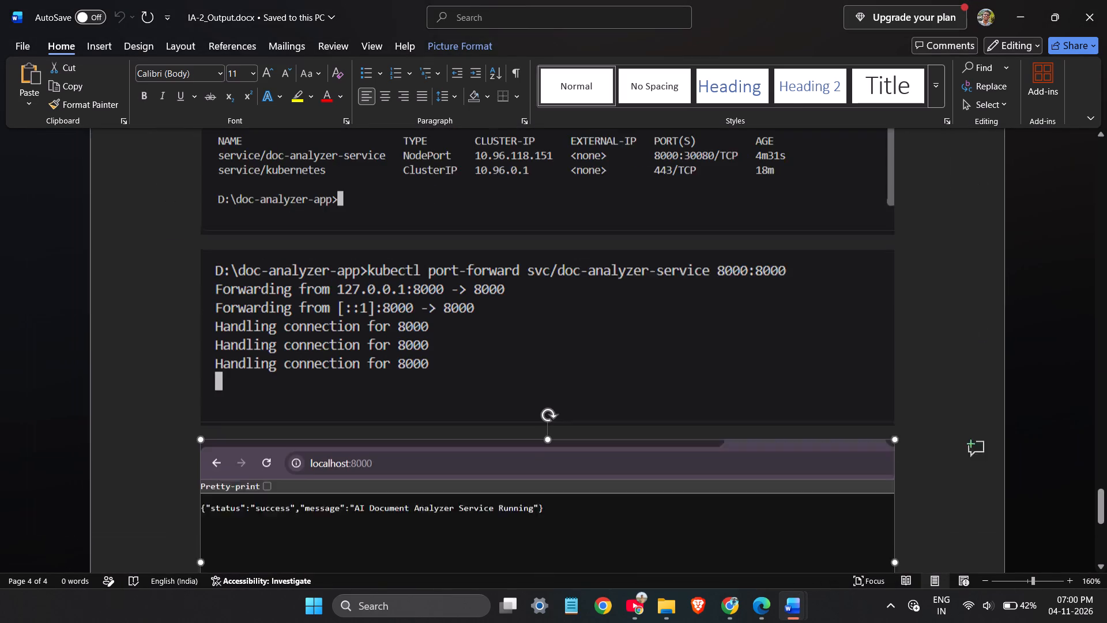
{"action": "scroll", "coordinate": [692, 413], "scroll_direction": "up", "scroll_amount": 1}
{"action": "scroll", "coordinate": [692, 413], "scroll_direction": "down", "scroll_amount": 2, "text": "ctrl"}
{"action": "scroll", "coordinate": [692, 413], "scroll_direction": "up", "scroll_amount": 3}
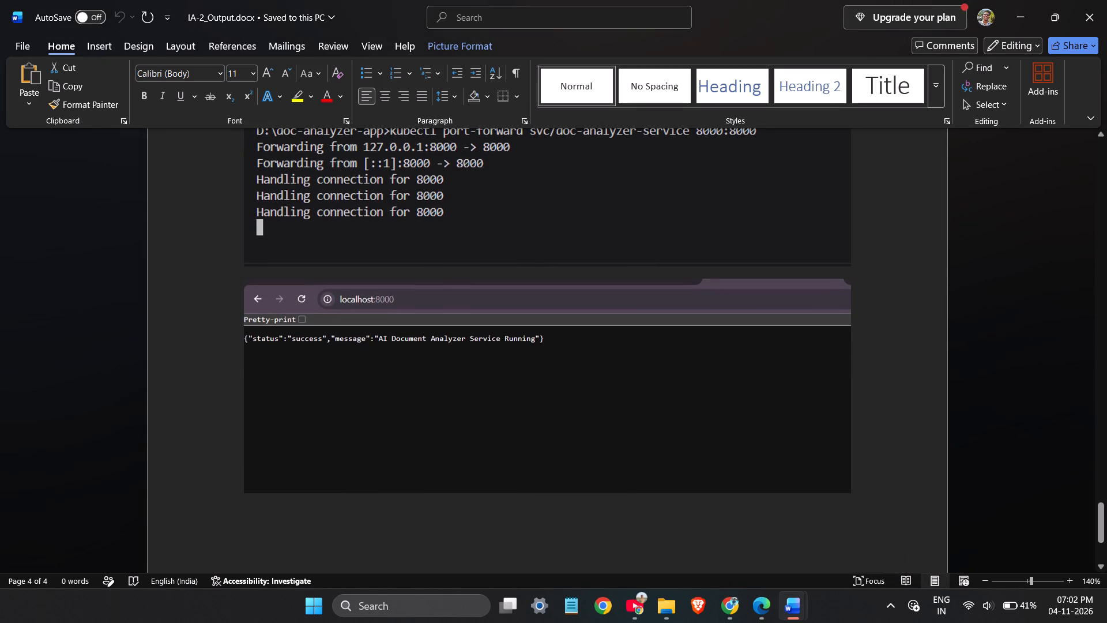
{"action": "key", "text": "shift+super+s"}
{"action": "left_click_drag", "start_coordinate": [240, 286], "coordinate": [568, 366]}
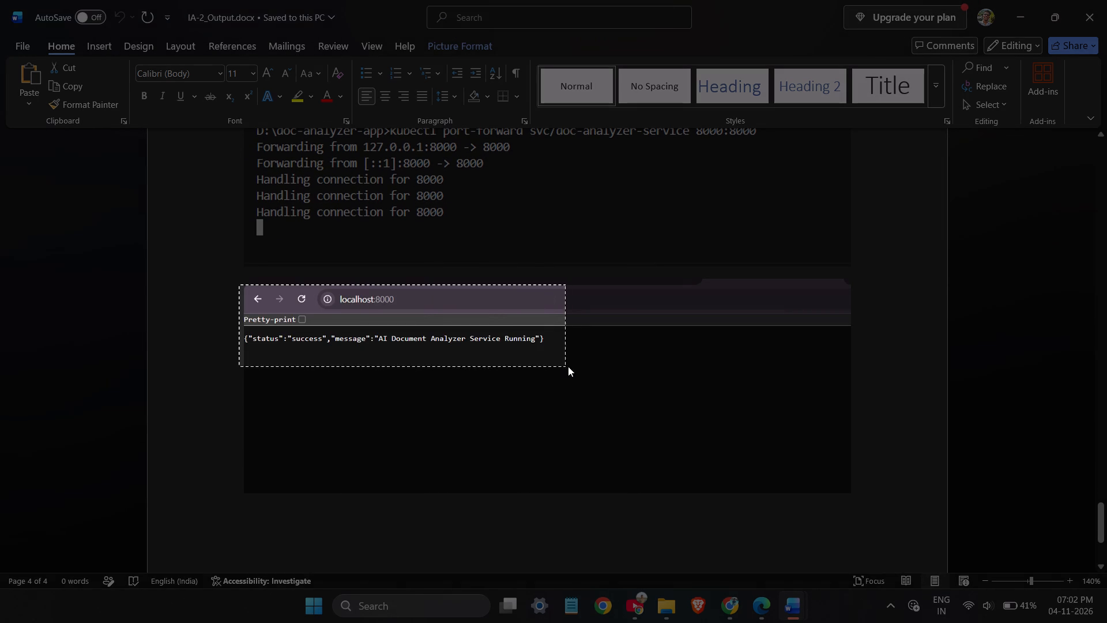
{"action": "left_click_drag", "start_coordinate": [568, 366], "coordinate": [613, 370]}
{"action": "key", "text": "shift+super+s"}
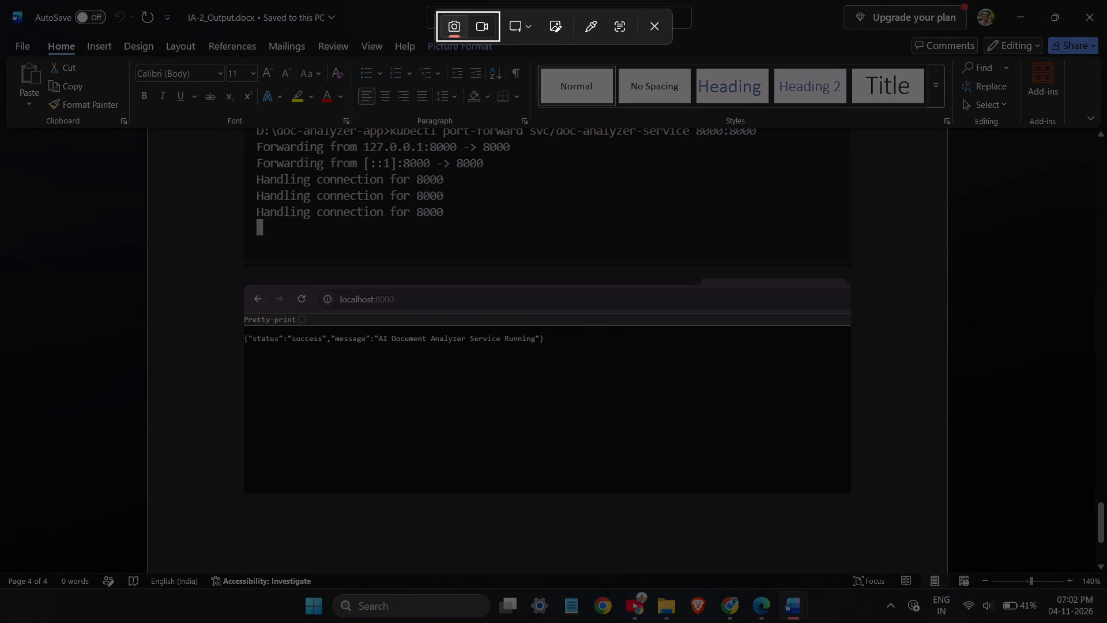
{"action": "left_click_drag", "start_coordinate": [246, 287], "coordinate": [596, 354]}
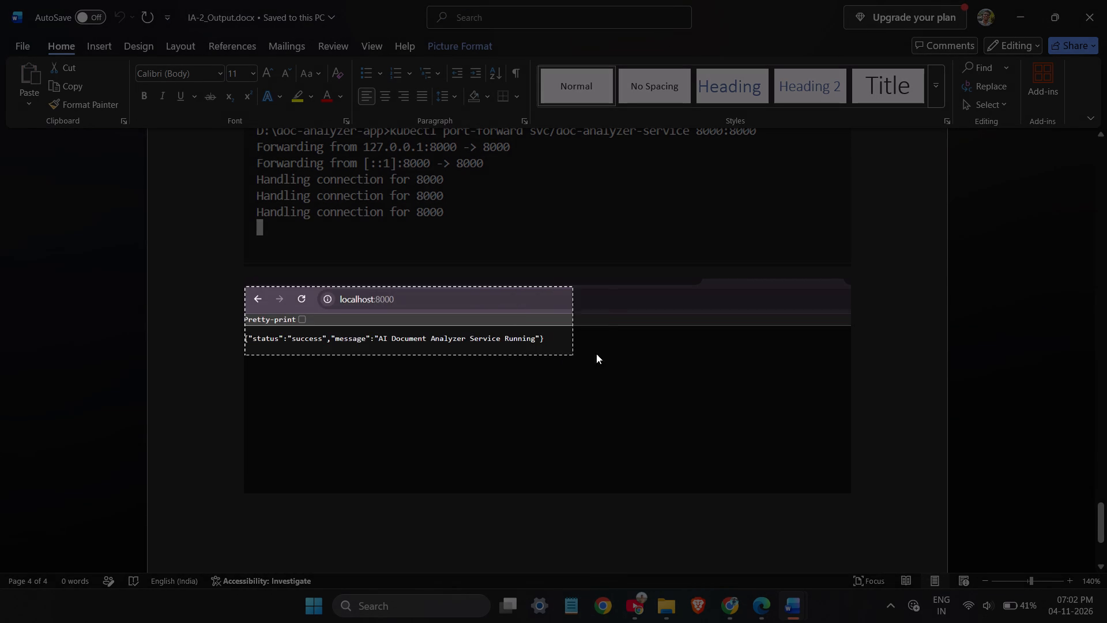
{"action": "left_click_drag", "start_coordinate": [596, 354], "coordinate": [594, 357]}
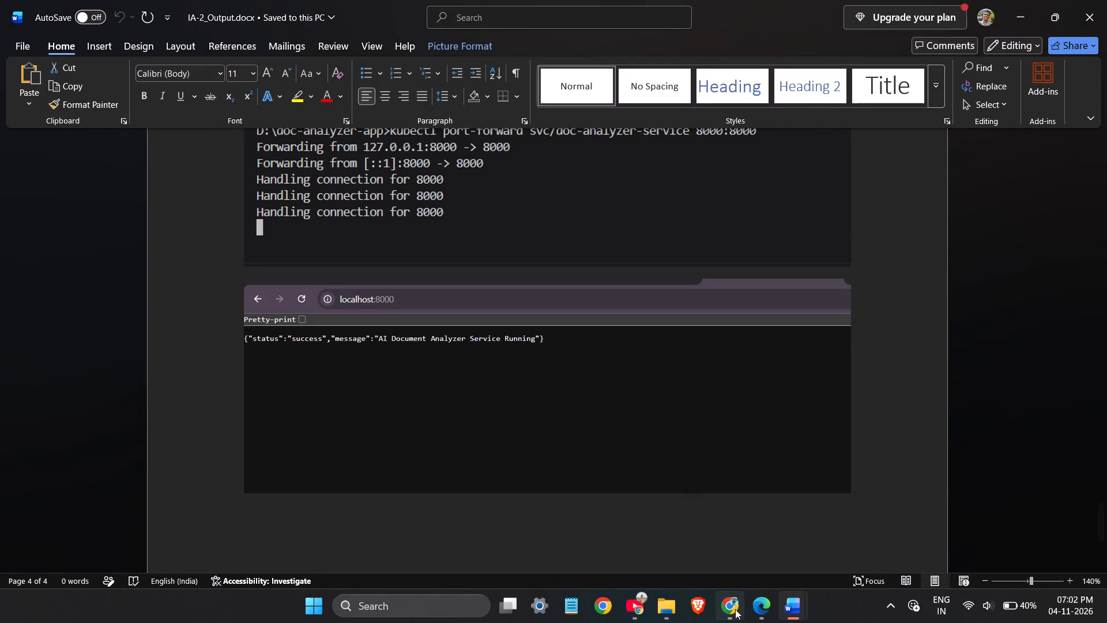
Check the Figure 4.3 browser output and Figure 4.4 Git push sections in Document1.
{"action": "left_click", "coordinate": [765, 557]}
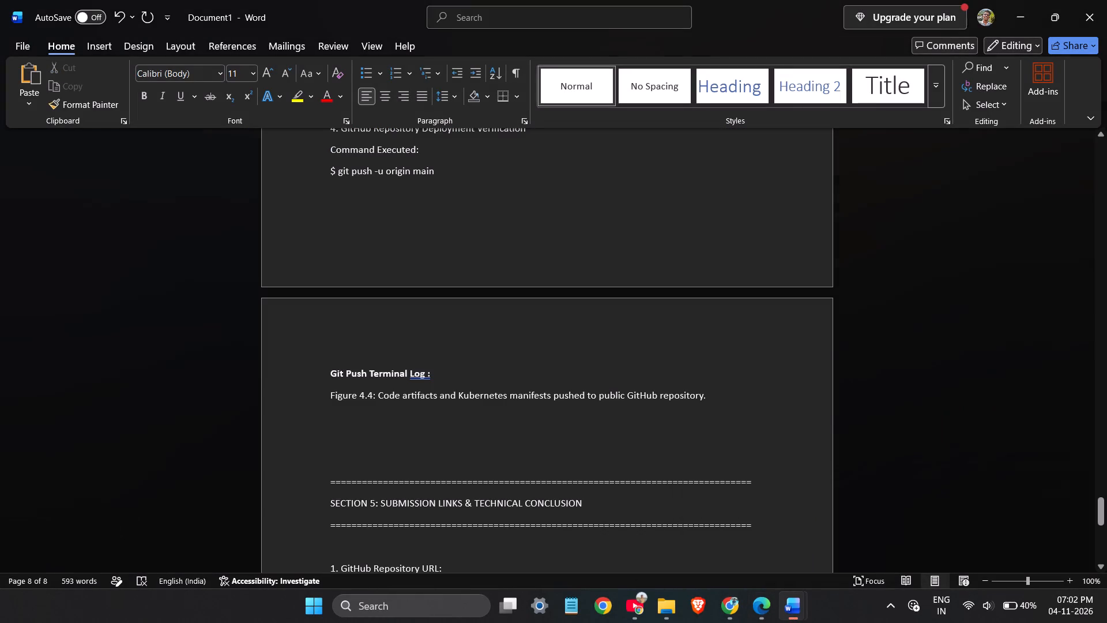
{"action": "scroll", "coordinate": [567, 437], "scroll_direction": "up", "scroll_amount": 2}
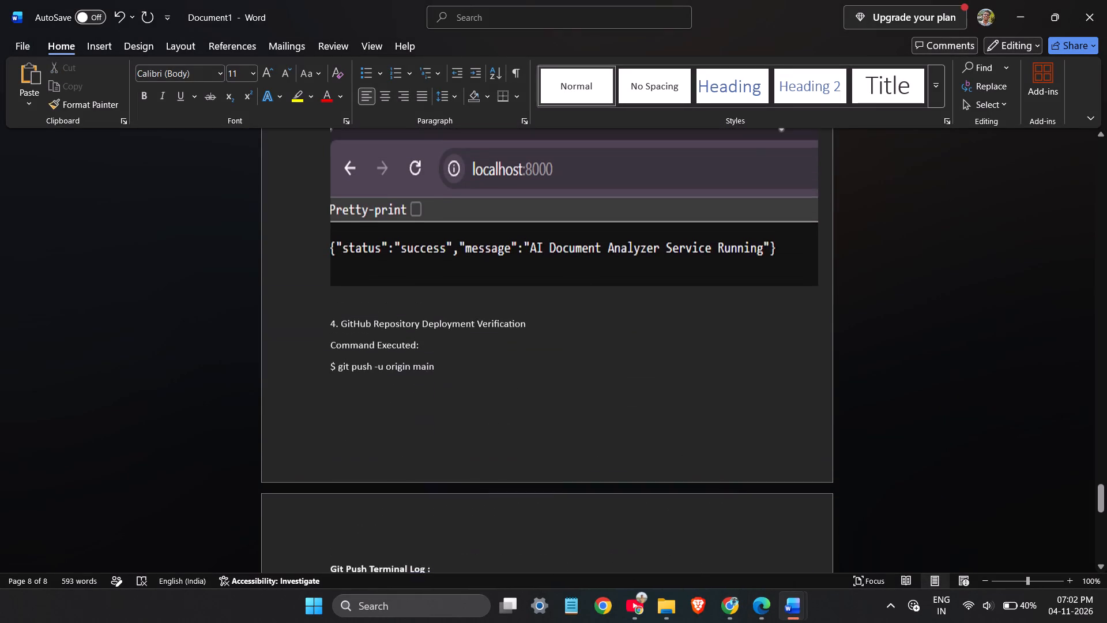
{"action": "scroll", "coordinate": [567, 437], "scroll_direction": "up", "scroll_amount": 1}
{"action": "scroll", "coordinate": [567, 437], "scroll_direction": "down", "scroll_amount": 1}
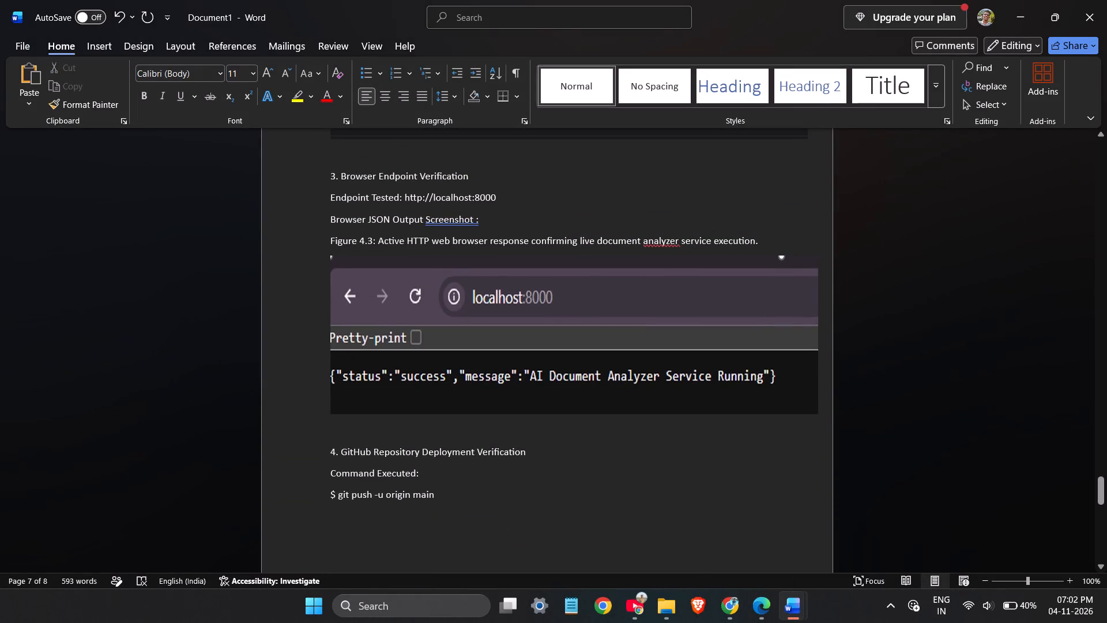
{"action": "scroll", "coordinate": [567, 437], "scroll_direction": "down", "scroll_amount": 1}
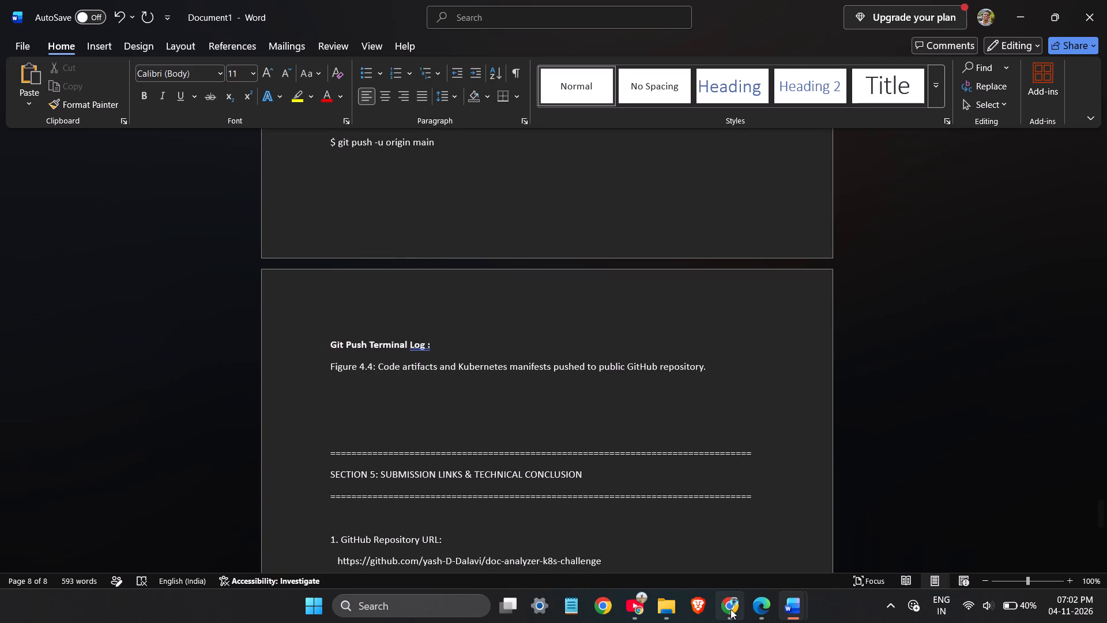
Open IA-2.docx from the IAs folder and copy the Command Prompt screenshot of the git push under section 4.
{"action": "left_click", "coordinate": [667, 612]}
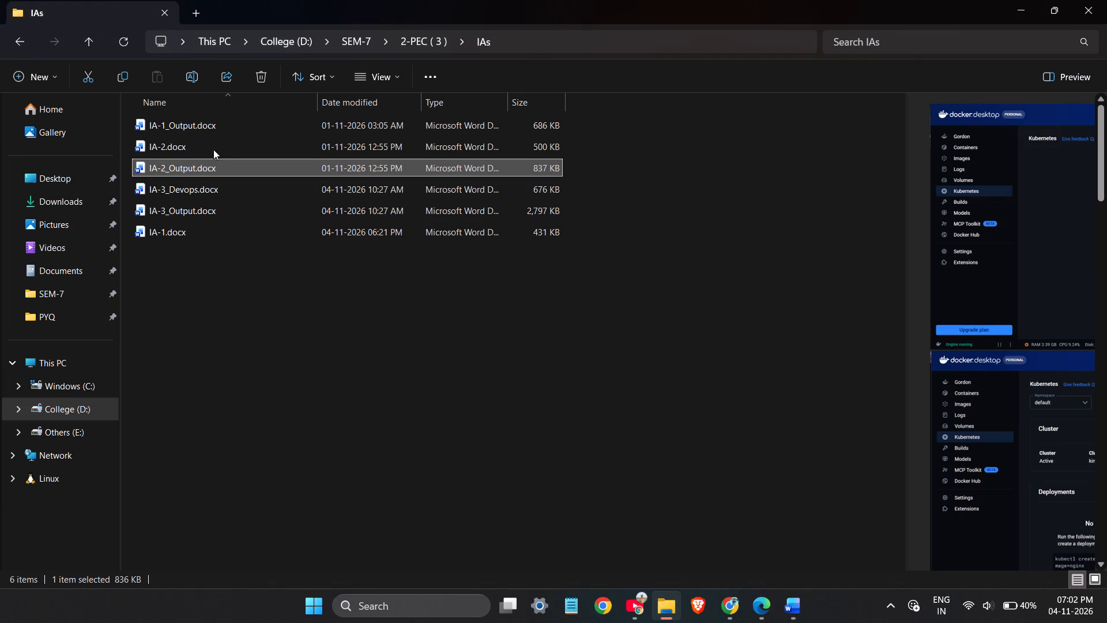
{"action": "double_click", "coordinate": [208, 145]}
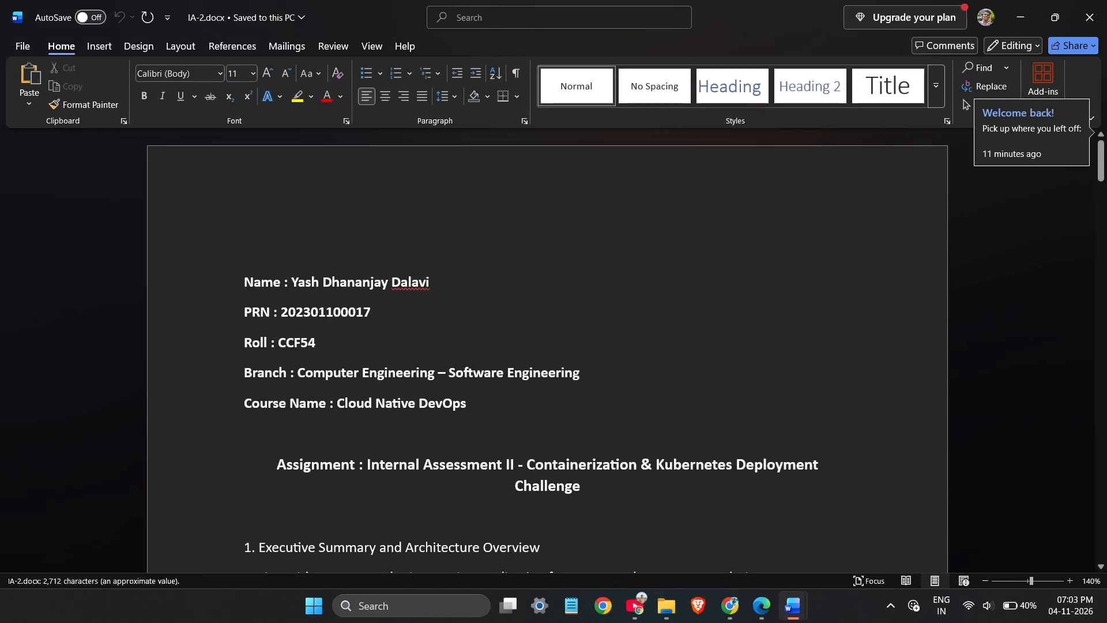
{"action": "scroll", "coordinate": [615, 381], "scroll_direction": "down", "scroll_amount": 6}
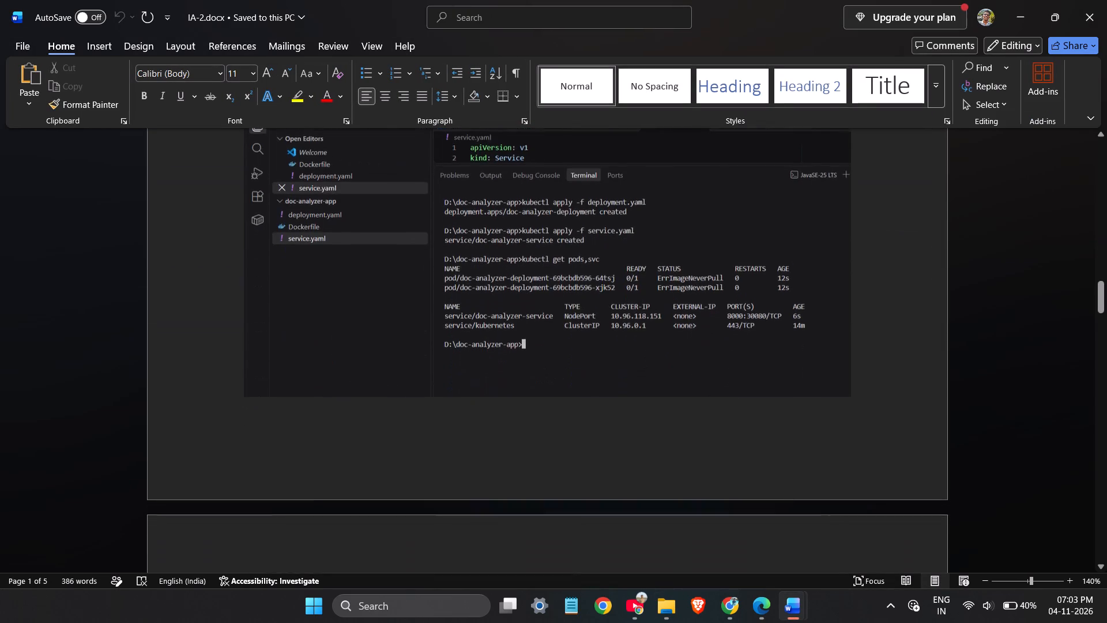
{"action": "scroll", "coordinate": [615, 381], "scroll_direction": "down", "scroll_amount": 3}
{"action": "scroll", "coordinate": [615, 381], "scroll_direction": "up", "scroll_amount": 4}
{"action": "scroll", "coordinate": [615, 381], "scroll_direction": "down", "scroll_amount": 2}
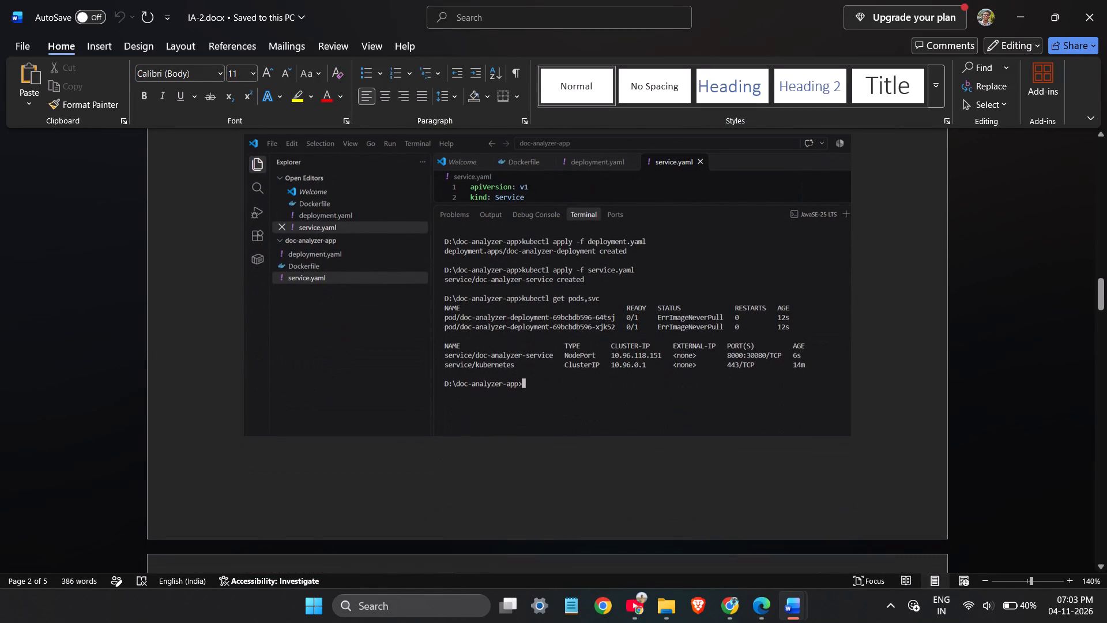
{"action": "scroll", "coordinate": [615, 381], "scroll_direction": "up", "scroll_amount": 2}
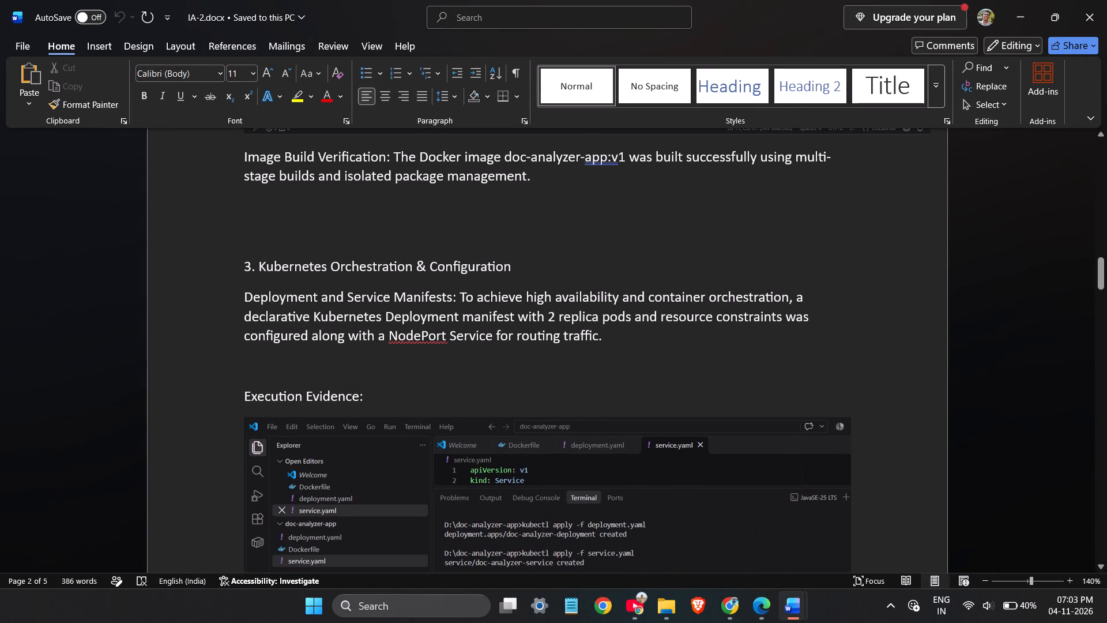
{"action": "scroll", "coordinate": [615, 381], "scroll_direction": "down", "scroll_amount": 1}
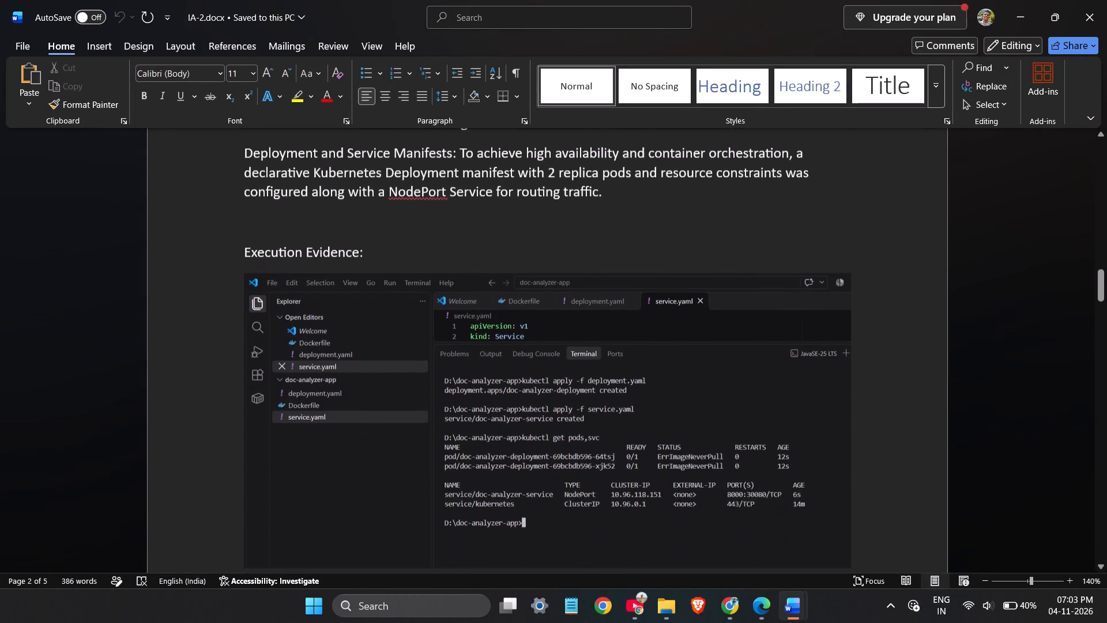
{"action": "scroll", "coordinate": [615, 381], "scroll_direction": "down", "scroll_amount": 3}
{"action": "scroll", "coordinate": [615, 381], "scroll_direction": "up", "scroll_amount": 1}
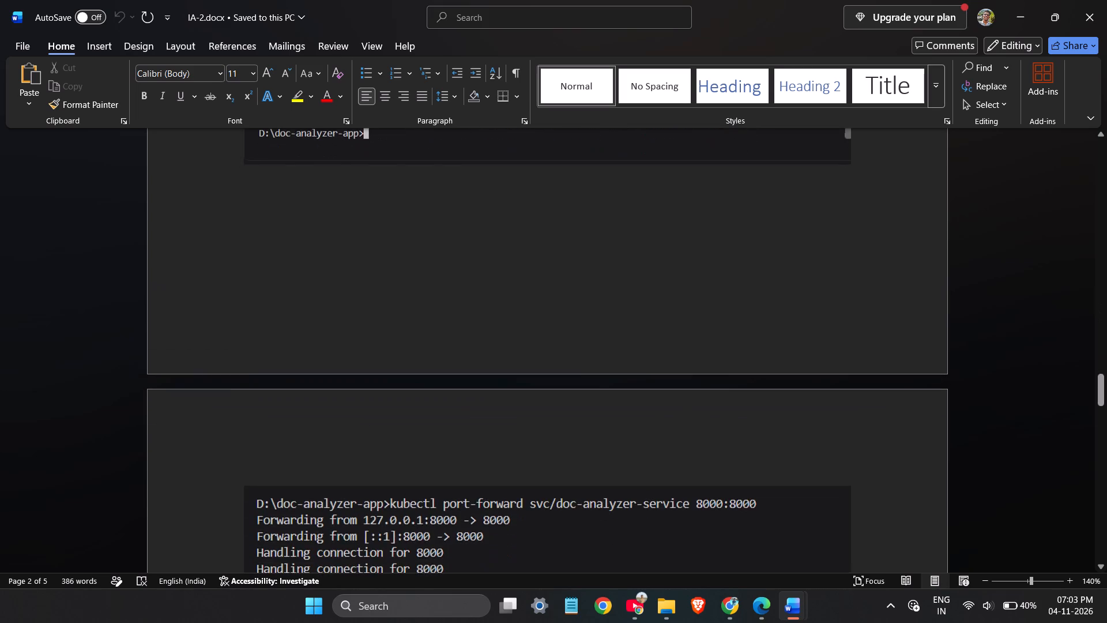
{"action": "scroll", "coordinate": [615, 381], "scroll_direction": "up", "scroll_amount": 1}
{"action": "scroll", "coordinate": [615, 381], "scroll_direction": "down", "scroll_amount": 1}
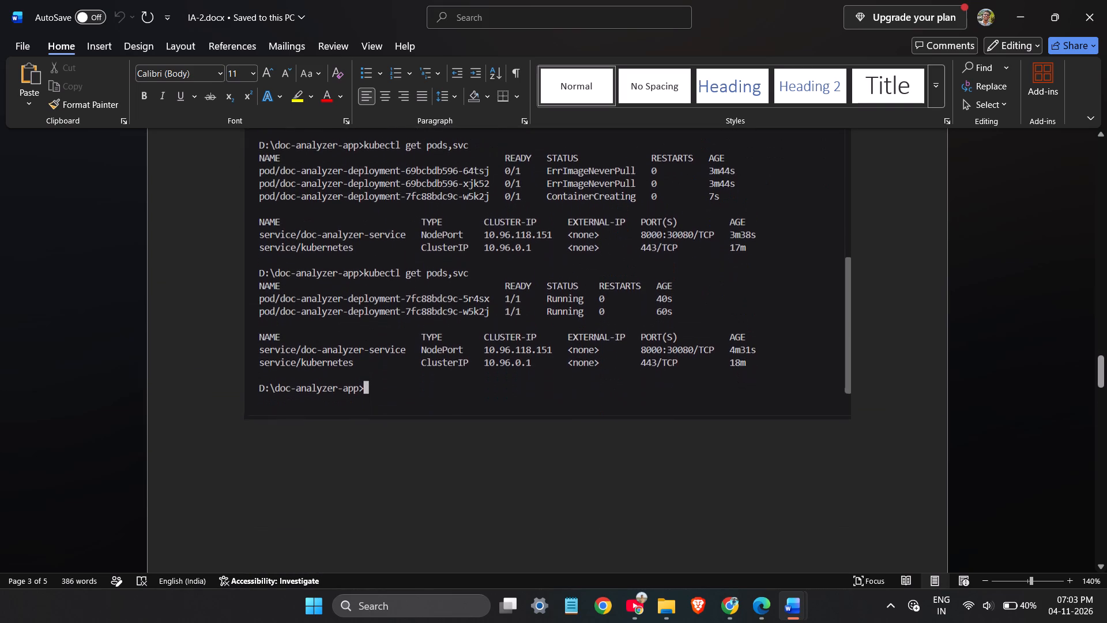
{"action": "scroll", "coordinate": [615, 381], "scroll_direction": "up", "scroll_amount": 2}
{"action": "scroll", "coordinate": [615, 381], "scroll_direction": "down", "scroll_amount": 4}
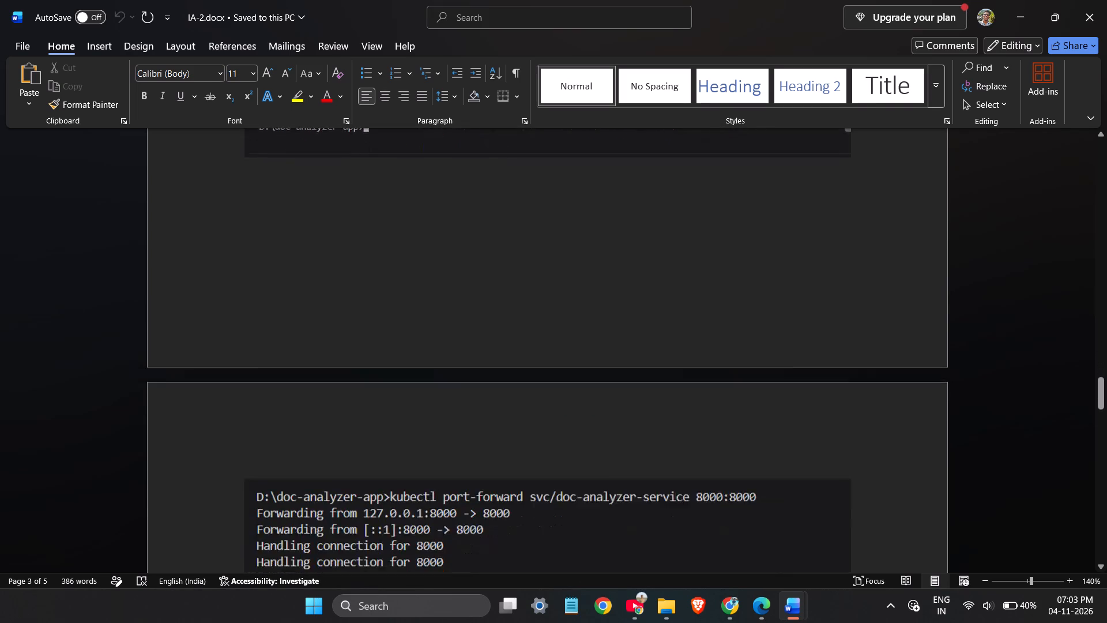
{"action": "scroll", "coordinate": [615, 381], "scroll_direction": "down", "scroll_amount": 4}
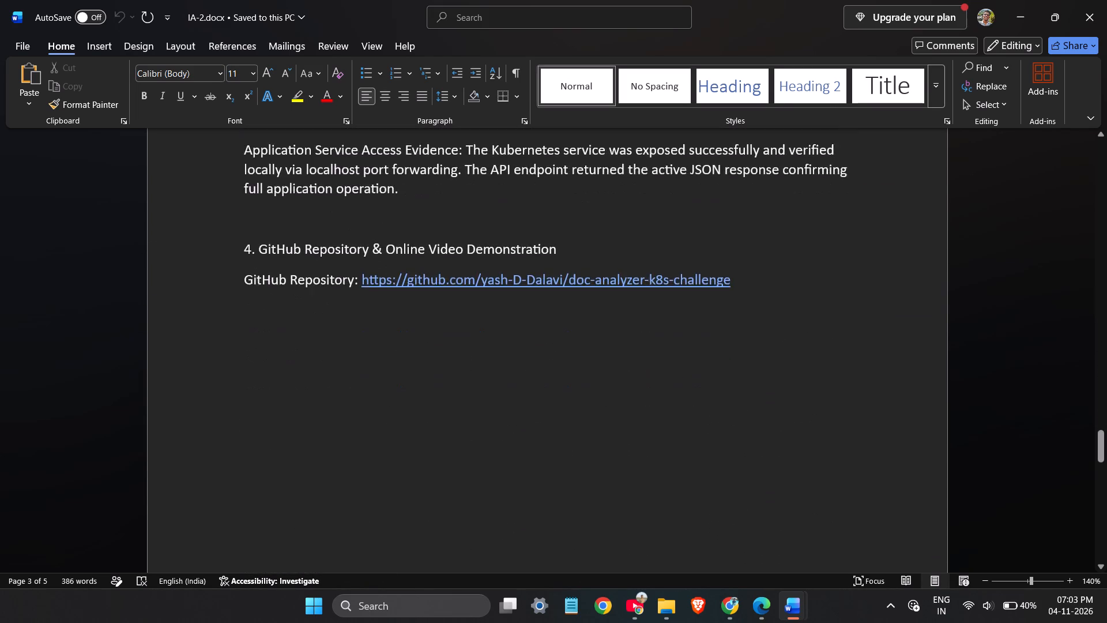
{"action": "scroll", "coordinate": [615, 381], "scroll_direction": "down", "scroll_amount": 3}
{"action": "scroll", "coordinate": [615, 381], "scroll_direction": "up", "scroll_amount": 1}
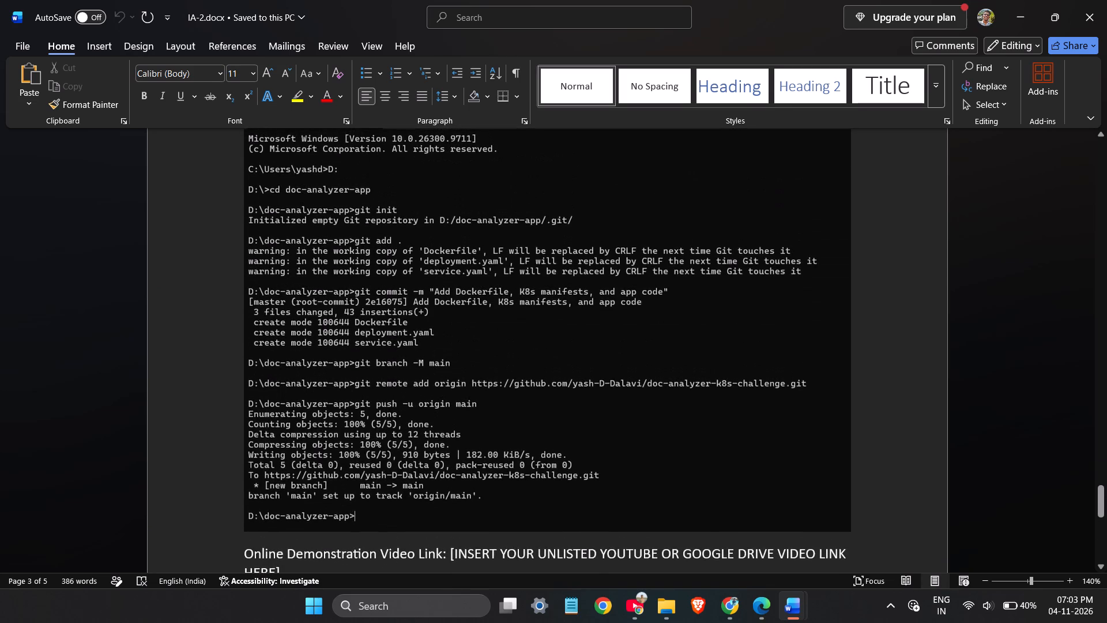
{"action": "scroll", "coordinate": [615, 381], "scroll_direction": "up", "scroll_amount": 1}
{"action": "right_click", "coordinate": [615, 381]}
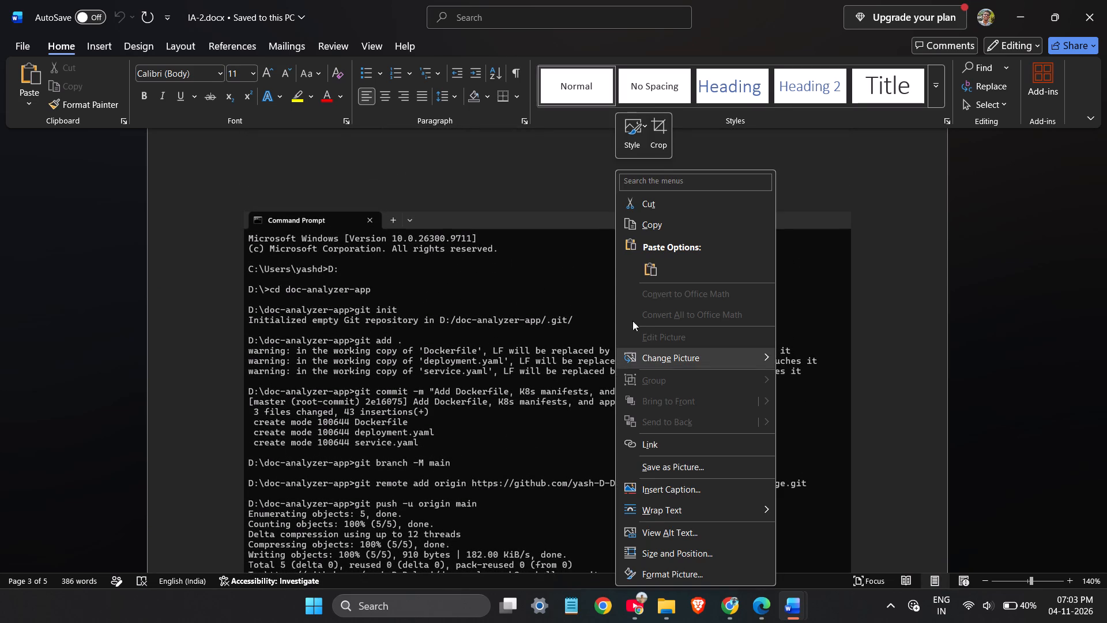
{"action": "left_click", "coordinate": [649, 232]}
Paste the git push screenshot below the Figure 4.4 caption in Document1 and widen it almost to the page edge.
{"action": "scroll", "coordinate": [610, 429], "scroll_direction": "down", "scroll_amount": 2}
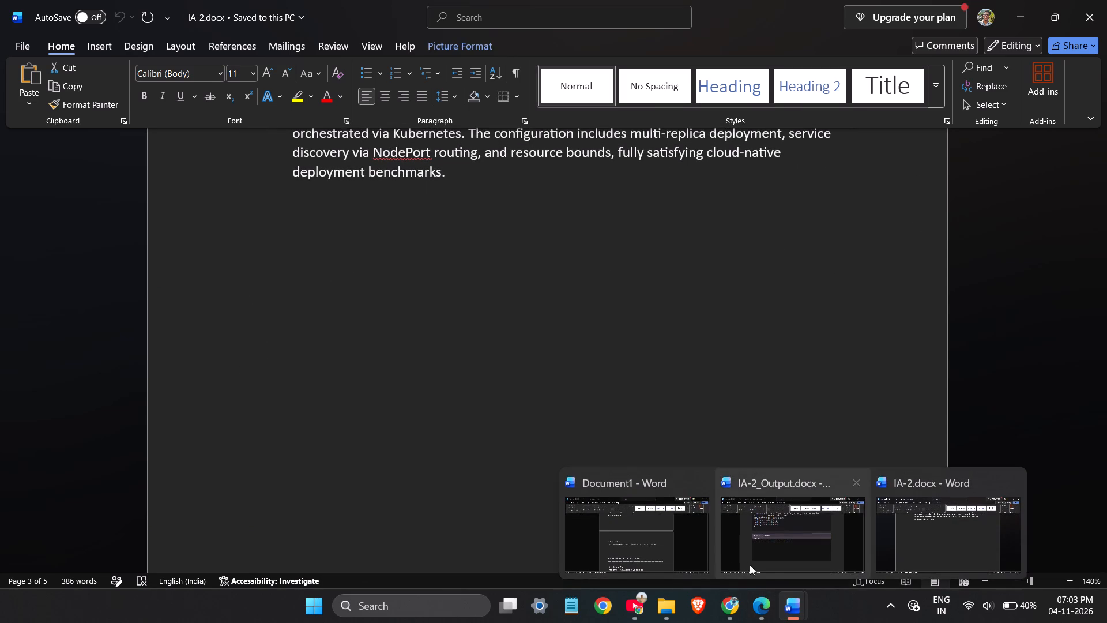
{"action": "left_click", "coordinate": [766, 541]}
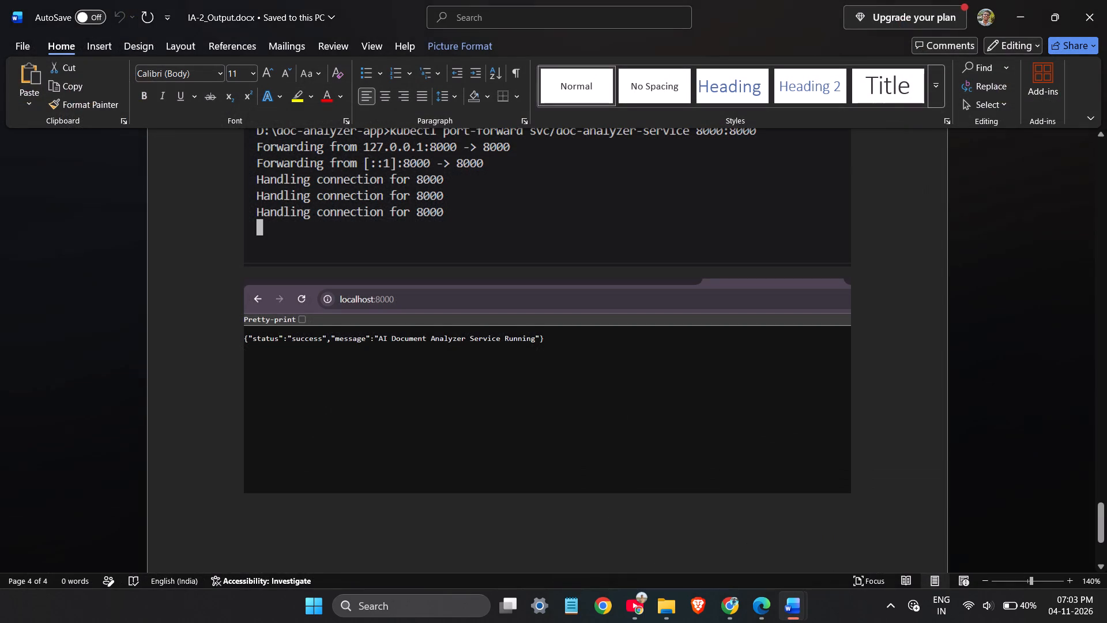
{"action": "scroll", "coordinate": [540, 442], "scroll_direction": "down", "scroll_amount": 5}
{"action": "scroll", "coordinate": [540, 442], "scroll_direction": "up", "scroll_amount": 3}
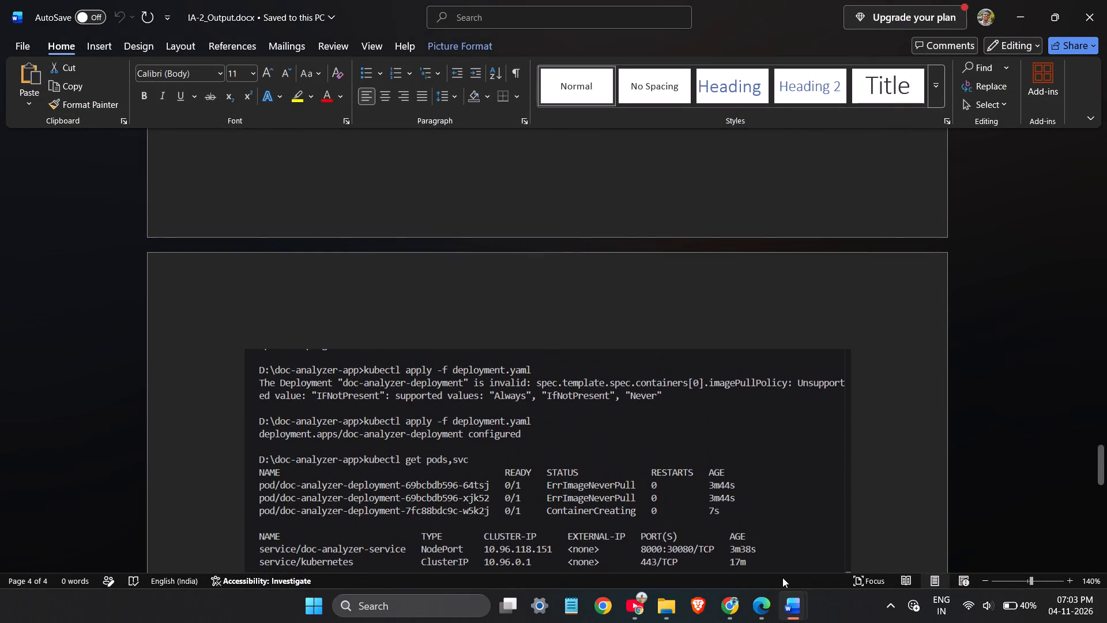
{"action": "left_click", "coordinate": [684, 546]}
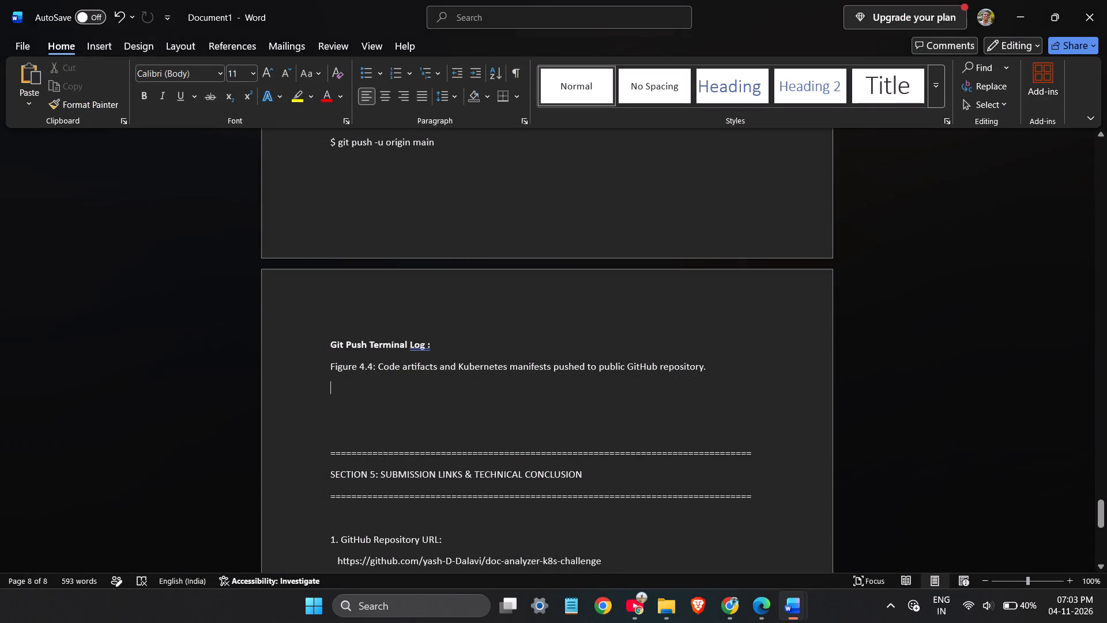
{"action": "key", "text": "ctrl+v"}
{"action": "left_click", "coordinate": [577, 418]}
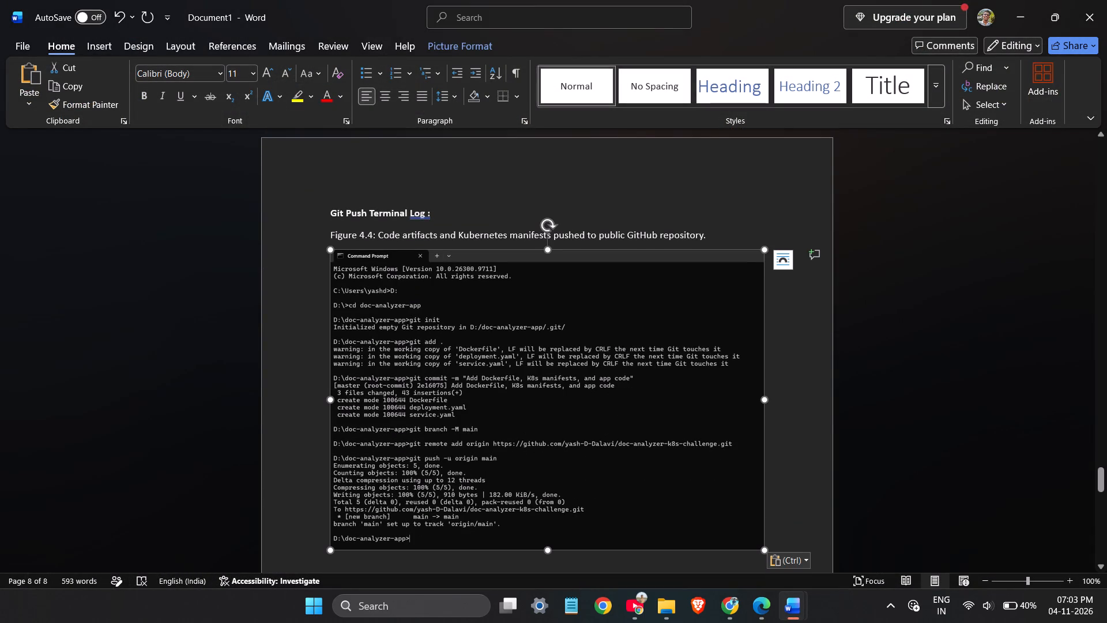
{"action": "left_click_drag", "start_coordinate": [767, 400], "coordinate": [826, 421]}
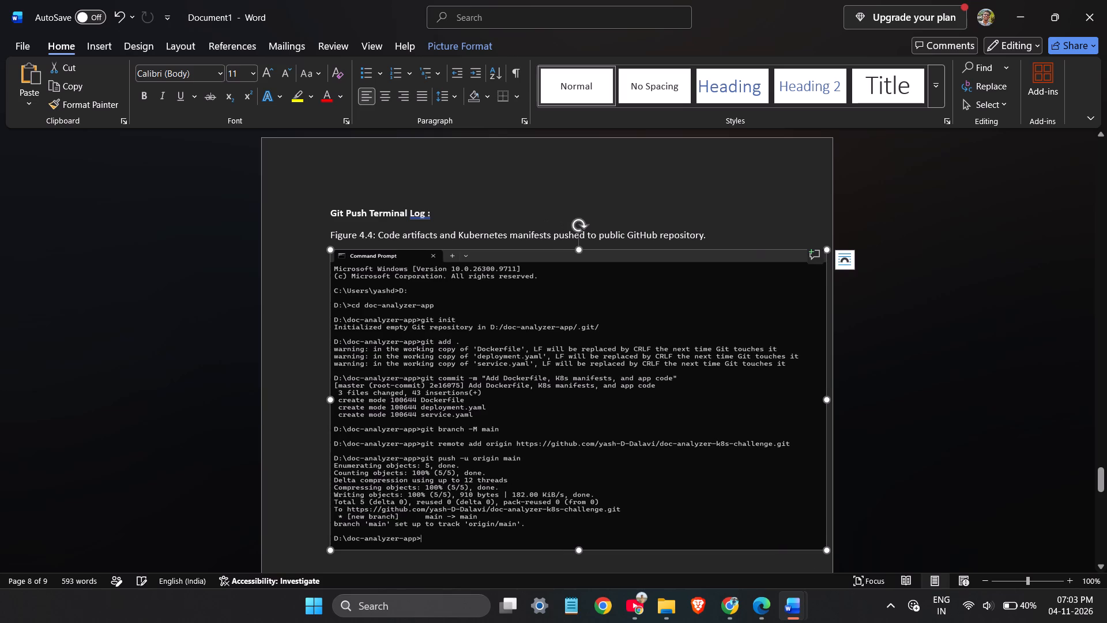
Delete the equals-sign separator lines above and below the Section 5 heading, keeping one blank line beneath the heading.
{"action": "scroll", "coordinate": [644, 400], "scroll_direction": "down", "scroll_amount": 1}
{"action": "left_click", "coordinate": [487, 455]}
{"action": "scroll", "coordinate": [487, 455], "scroll_direction": "down", "scroll_amount": 1}
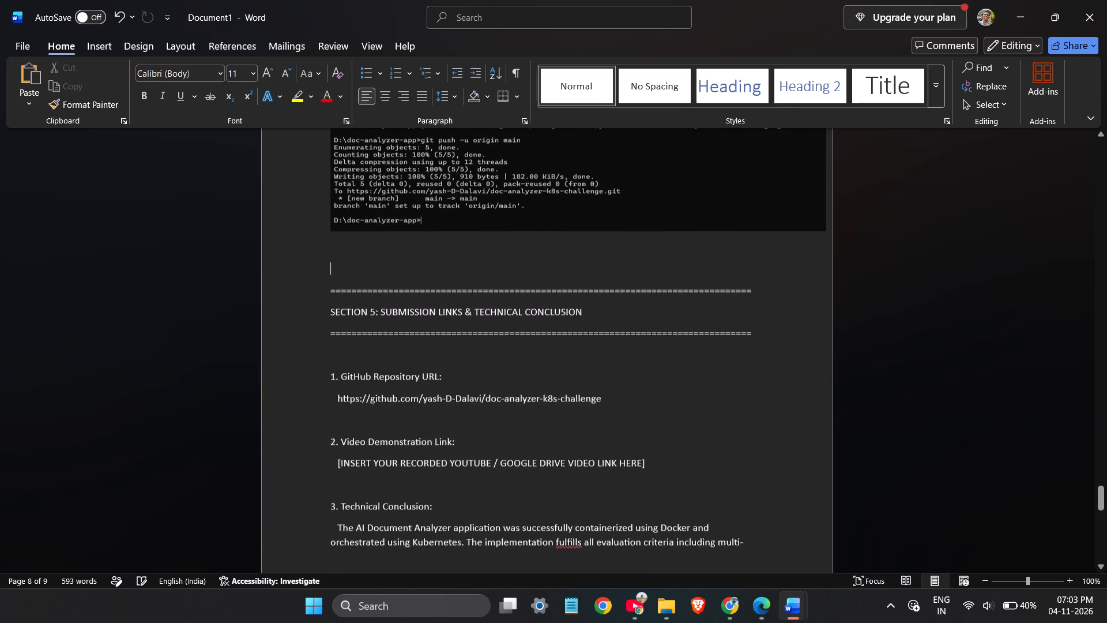
{"action": "left_click_drag", "start_coordinate": [334, 254], "coordinate": [737, 275]}
{"action": "key", "text": "BackSpace"}
{"action": "key", "text": "BackSpace"}
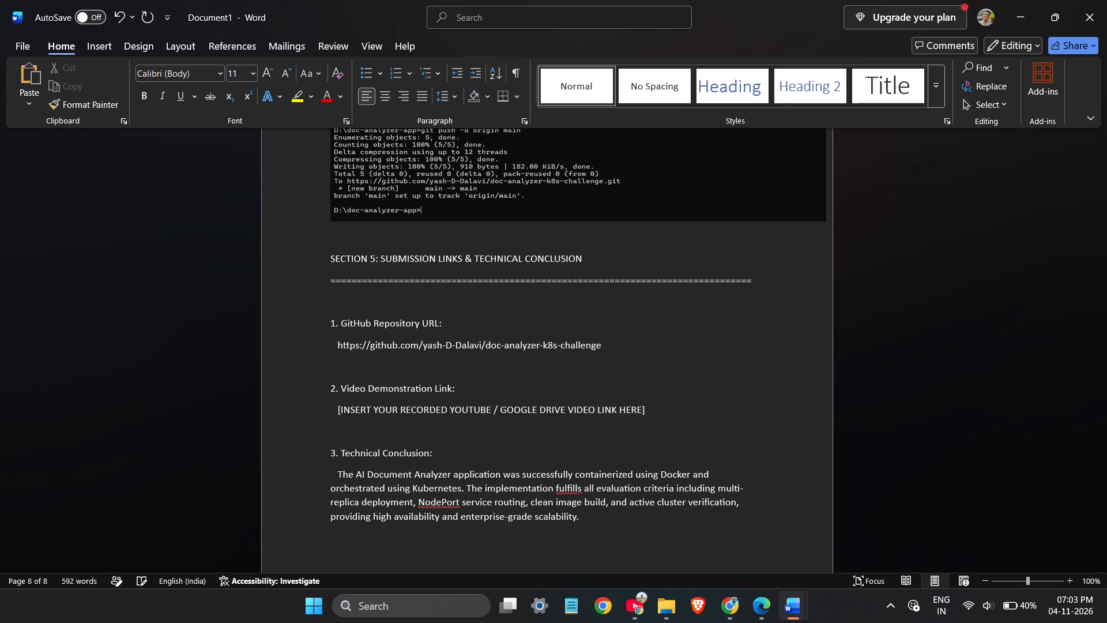
{"action": "left_click_drag", "start_coordinate": [325, 282], "coordinate": [808, 286]}
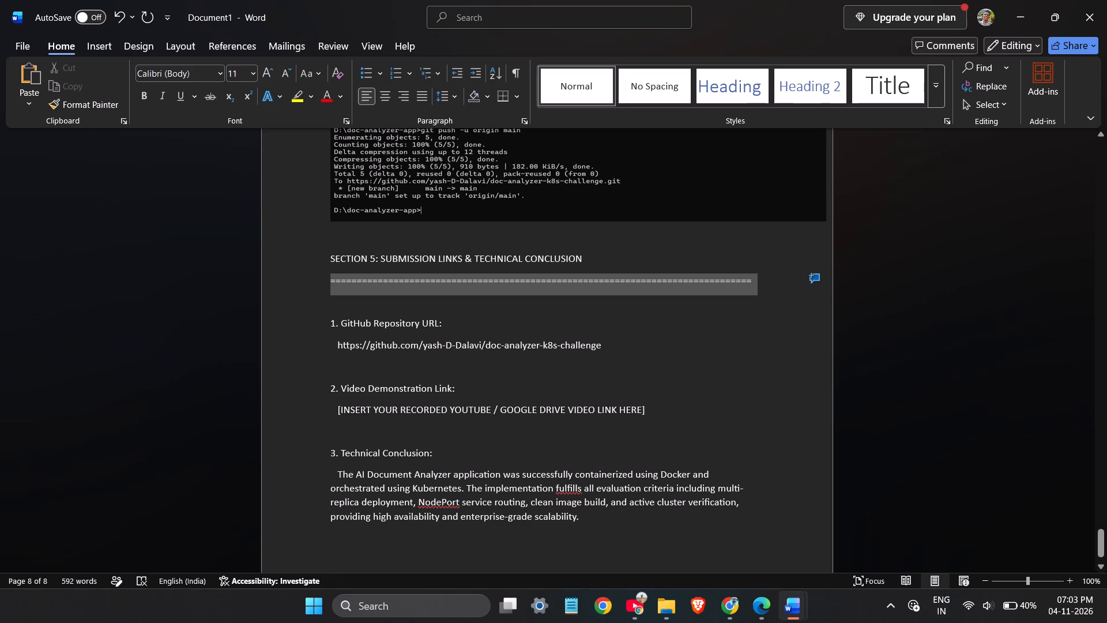
{"action": "left_click_drag", "start_coordinate": [808, 286], "coordinate": [807, 284]}
{"action": "key", "text": "BackSpace"}
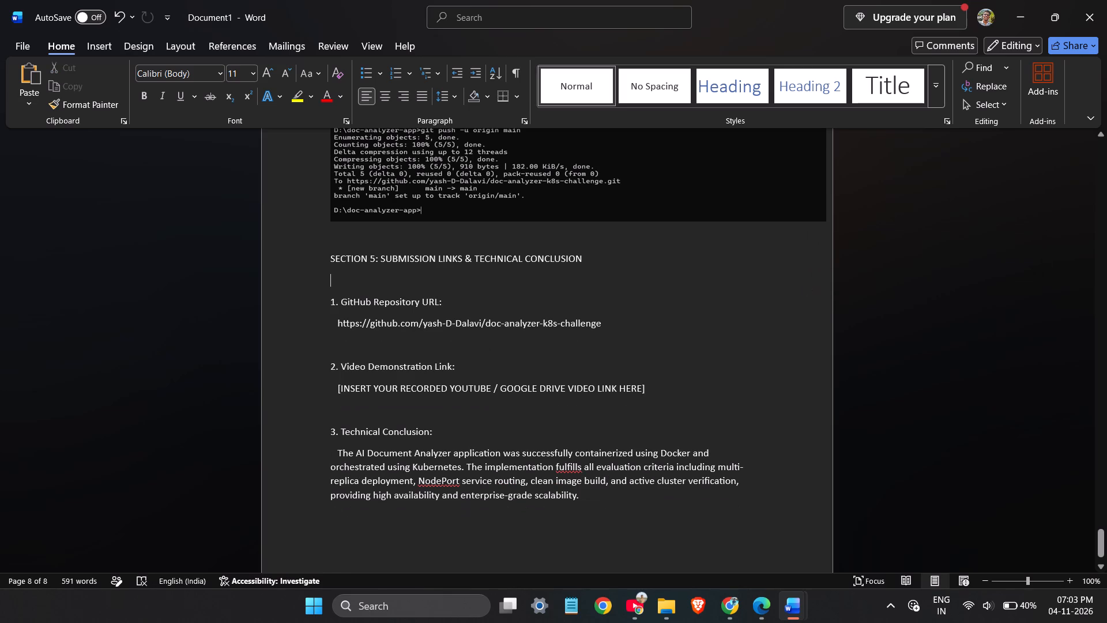
{"action": "key", "text": "BackSpace"}
{"action": "key", "text": "Return"}
Make the heading "SECTION 5: SUBMISSION LINKS & TECHNICAL CONCLUSION" bold.
{"action": "left_click", "coordinate": [333, 261]}
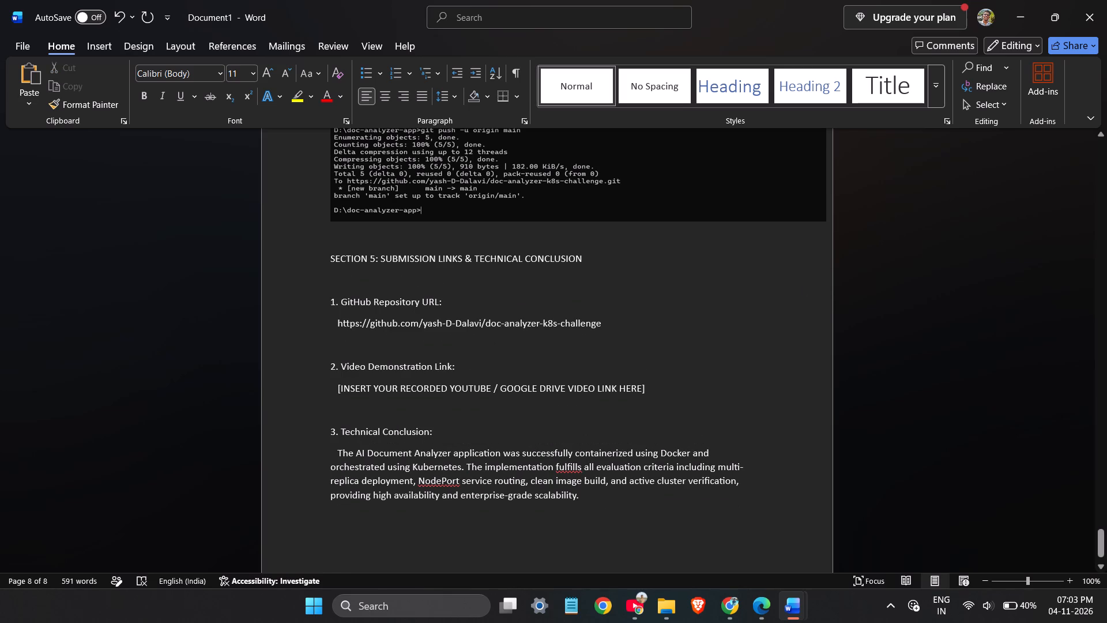
{"action": "left_click_drag", "start_coordinate": [328, 258], "coordinate": [600, 259]}
{"action": "left_click", "coordinate": [143, 97]}
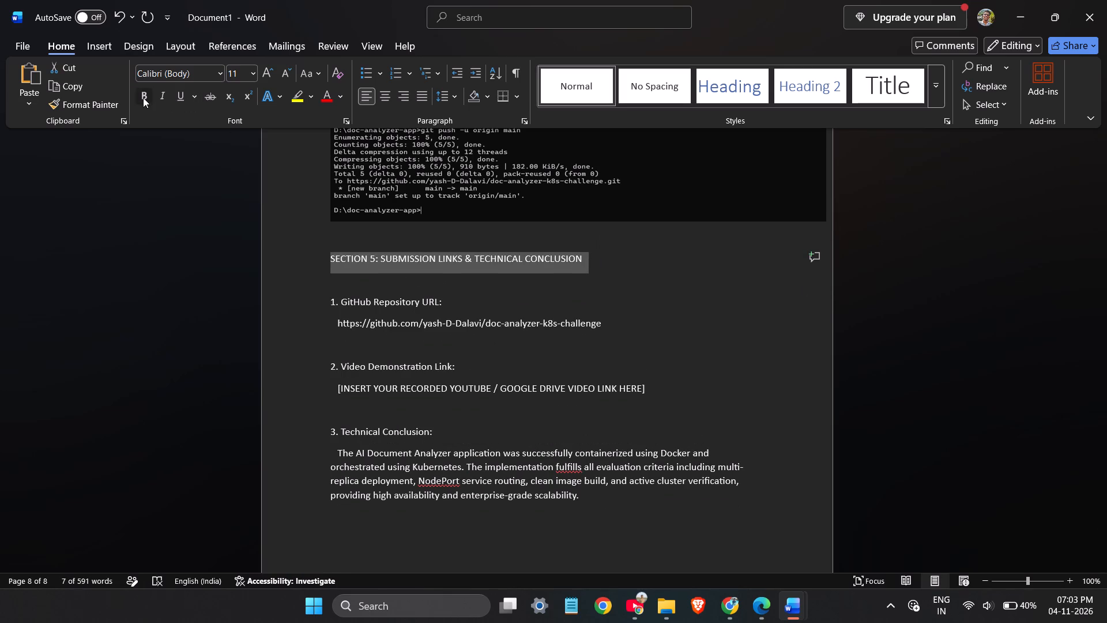
Make the Section 5 subheadings "1. GitHub Repository URL:", "2. Video Demonstration Link:" and "3. Technical Conclusion:" bold.
{"action": "left_click_drag", "start_coordinate": [332, 298], "coordinate": [451, 302]}
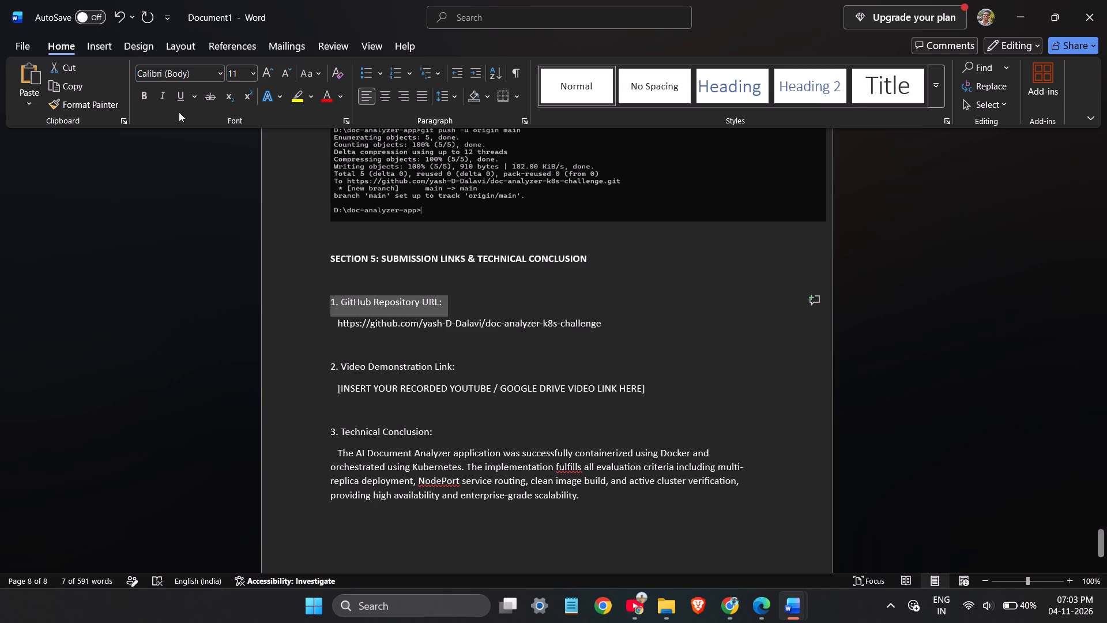
{"action": "left_click", "coordinate": [142, 93]}
{"action": "left_click_drag", "start_coordinate": [327, 367], "coordinate": [495, 367]}
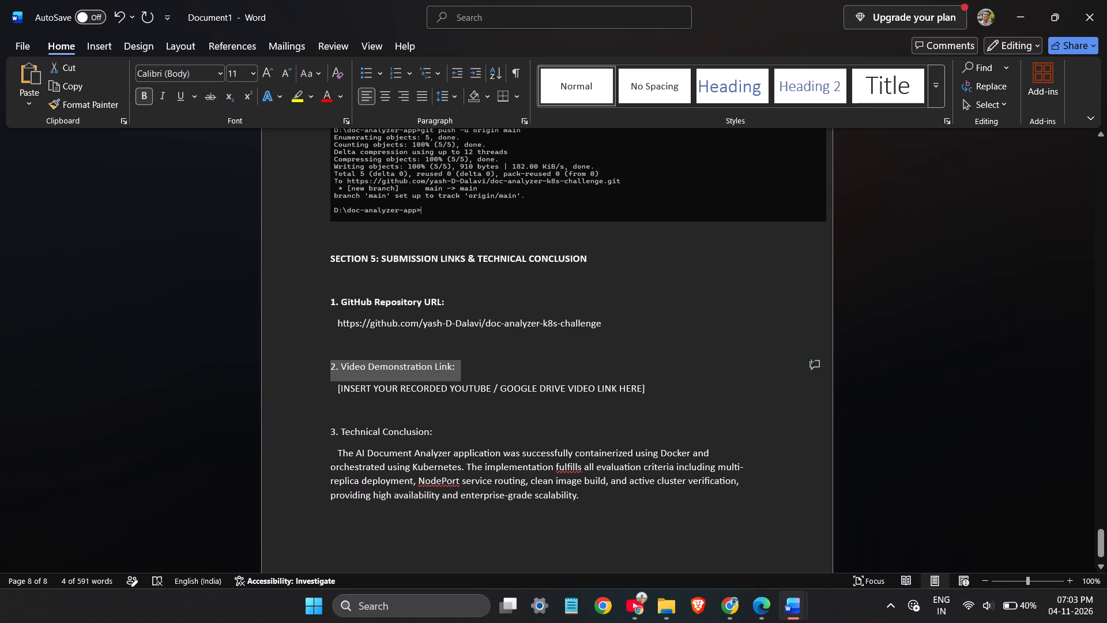
{"action": "left_click_drag", "start_coordinate": [495, 367], "coordinate": [495, 366]}
{"action": "left_click", "coordinate": [142, 103]}
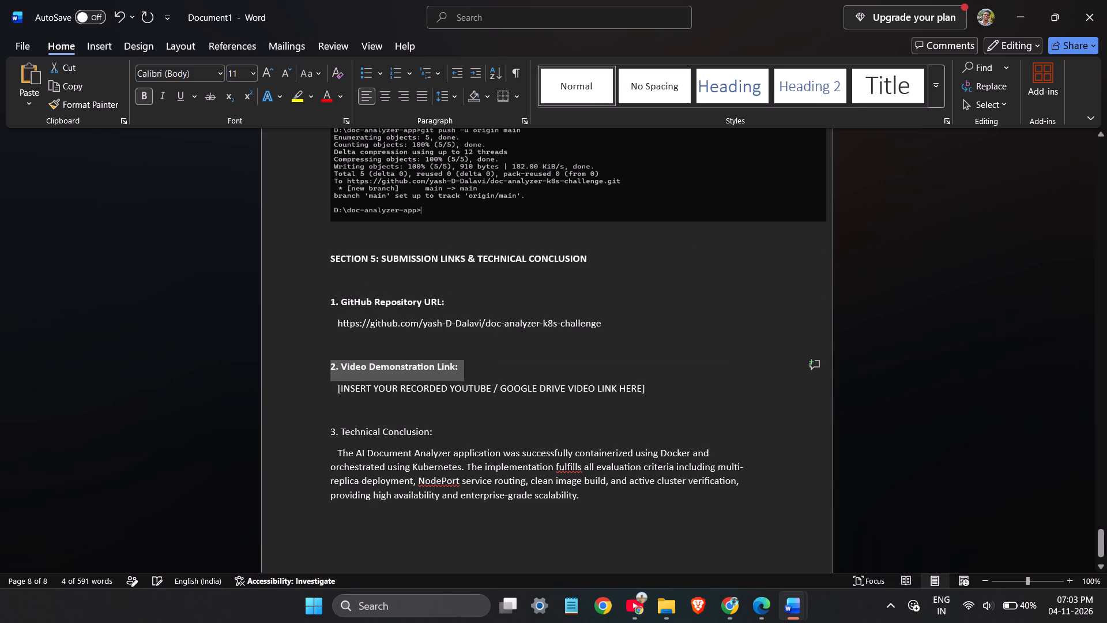
{"action": "left_click_drag", "start_coordinate": [329, 427], "coordinate": [460, 429]}
{"action": "left_click", "coordinate": [138, 92]}
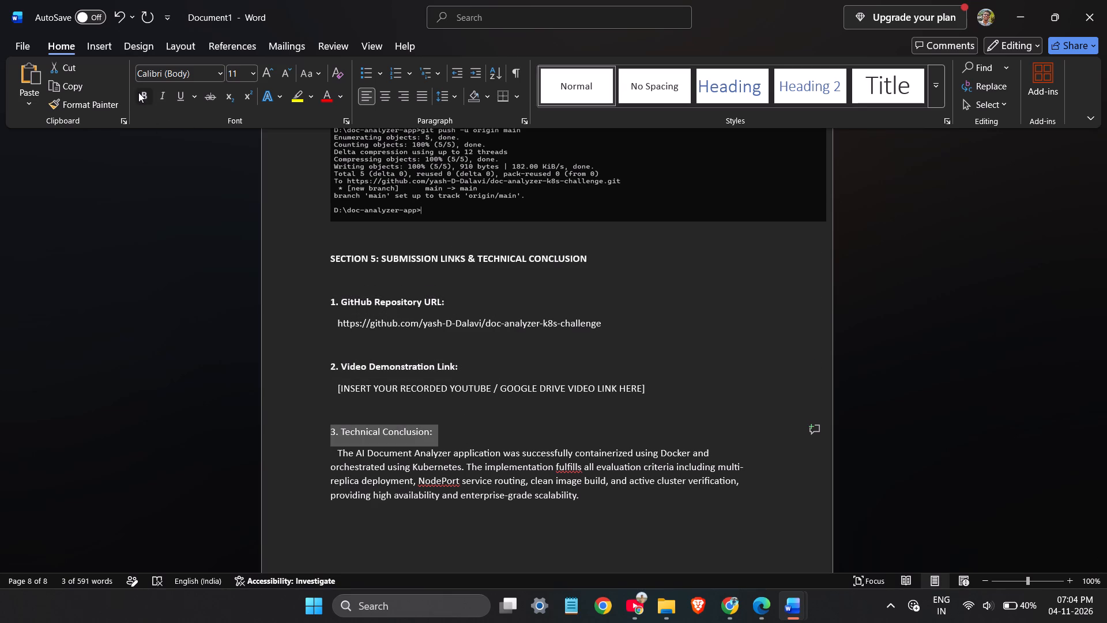
{"action": "left_click", "coordinate": [522, 407]}
Check the doc-analyzer-k8s-challenge repository URL from Section 5 by opening it in a new Chrome tab, and return to Document1.
{"action": "scroll", "coordinate": [522, 407], "scroll_direction": "down", "scroll_amount": 1}
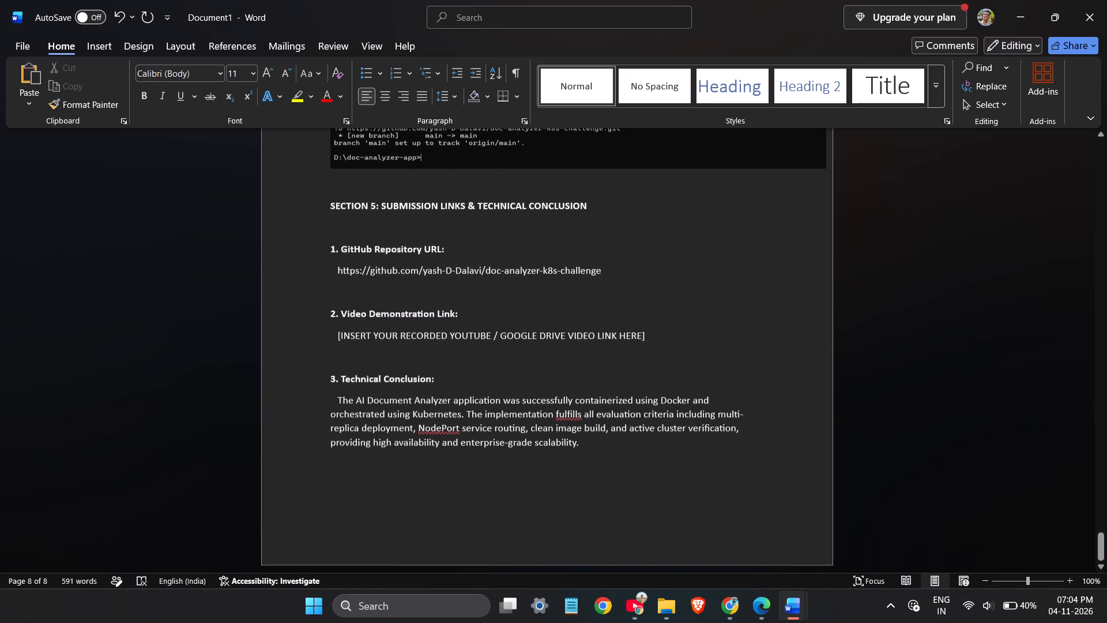
{"action": "scroll", "coordinate": [522, 407], "scroll_direction": "down", "scroll_amount": 1}
{"action": "scroll", "coordinate": [522, 407], "scroll_direction": "up", "scroll_amount": 2}
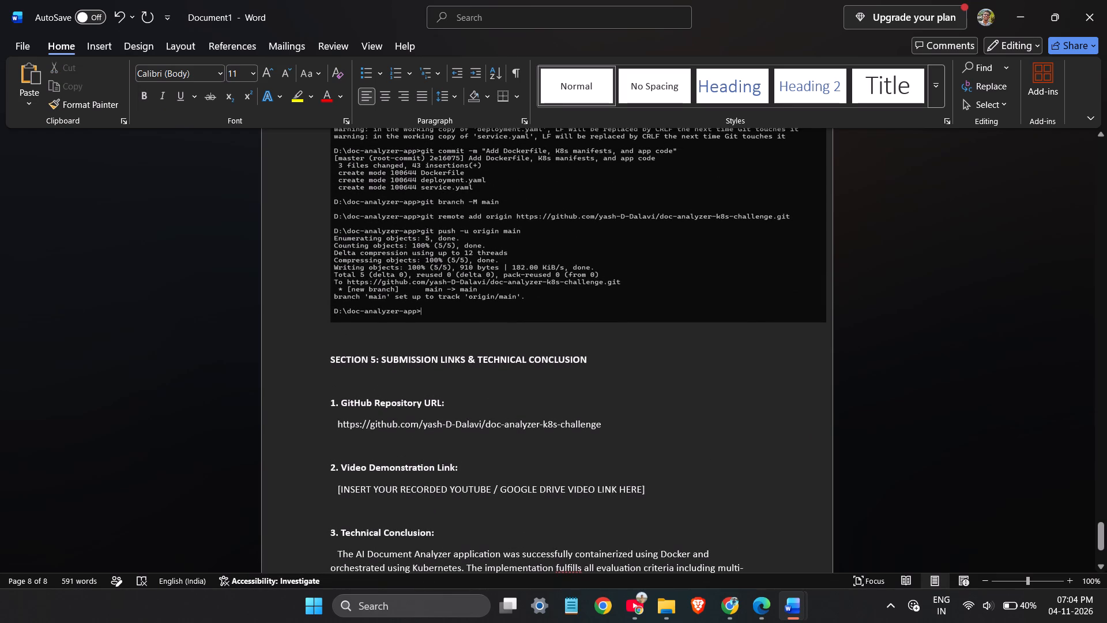
{"action": "left_click_drag", "start_coordinate": [334, 421], "coordinate": [484, 427]}
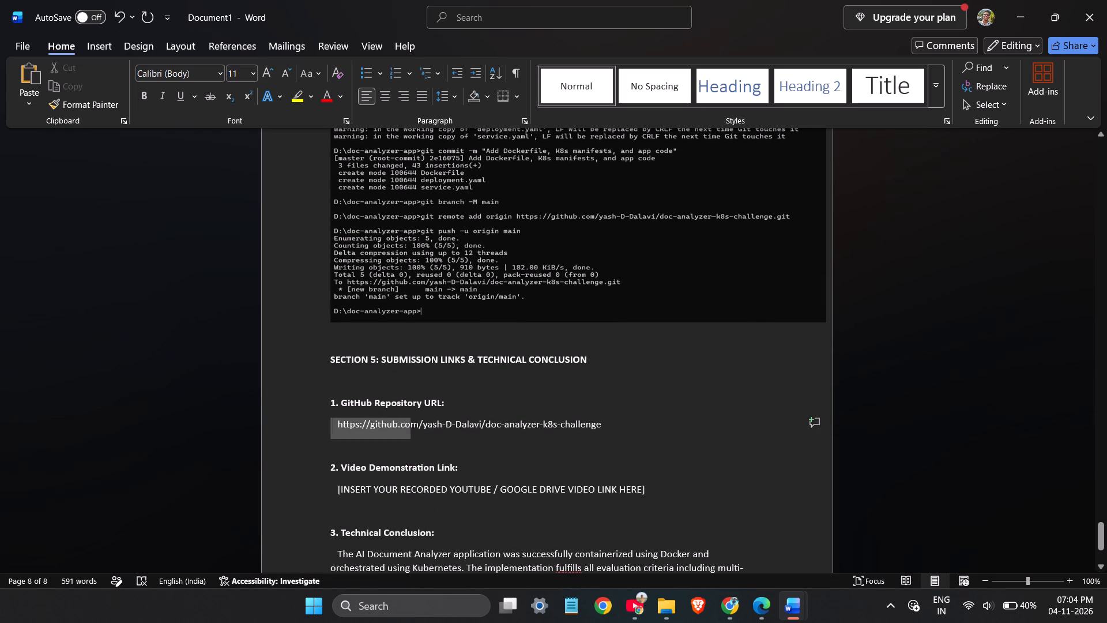
{"action": "left_click_drag", "start_coordinate": [484, 427], "coordinate": [613, 425]}
{"action": "key", "text": "ctrl+c"}
{"action": "key", "text": "ctrl+c"}
{"action": "key", "text": "ctrl+c"}
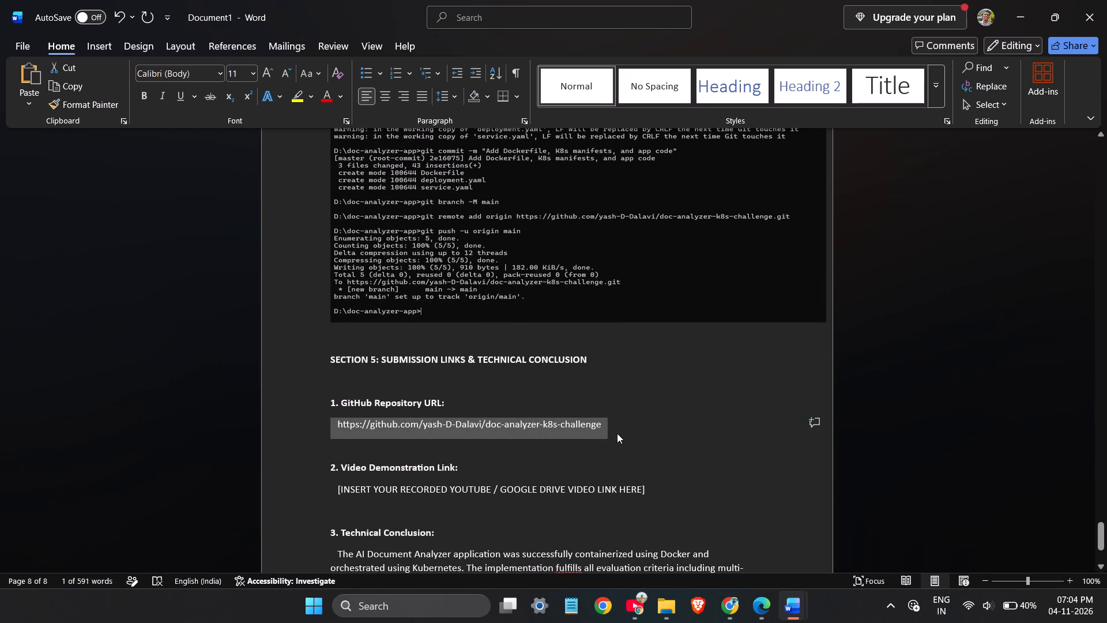
{"action": "left_click", "coordinate": [627, 622]}
{"action": "left_click", "coordinate": [536, 16]}
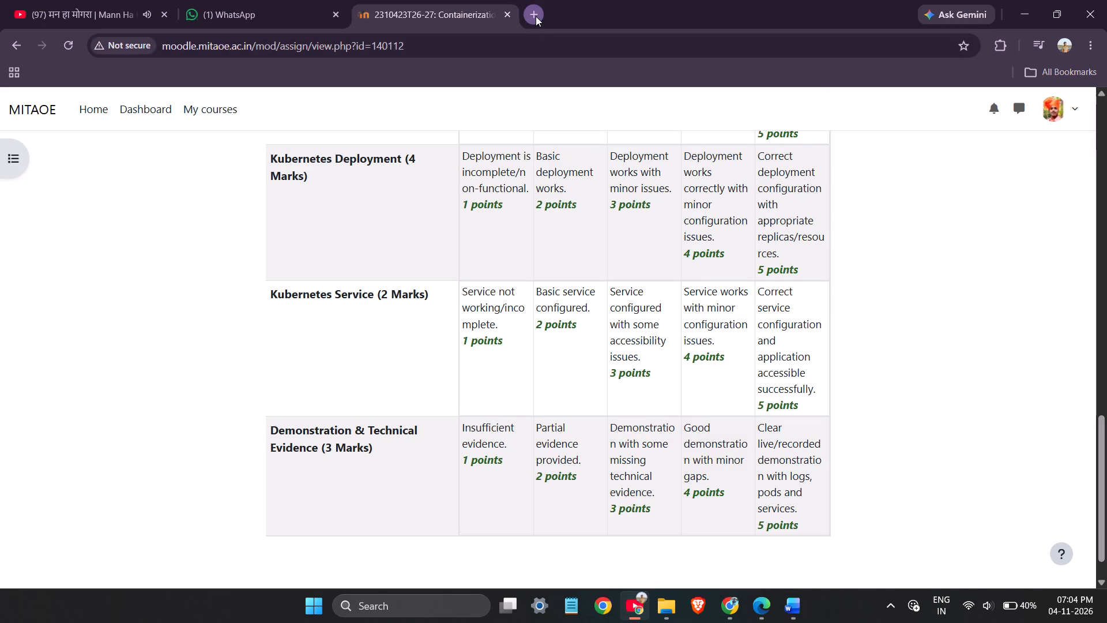
{"action": "key", "text": "ctrl+v"}
{"action": "key", "text": "Return"}
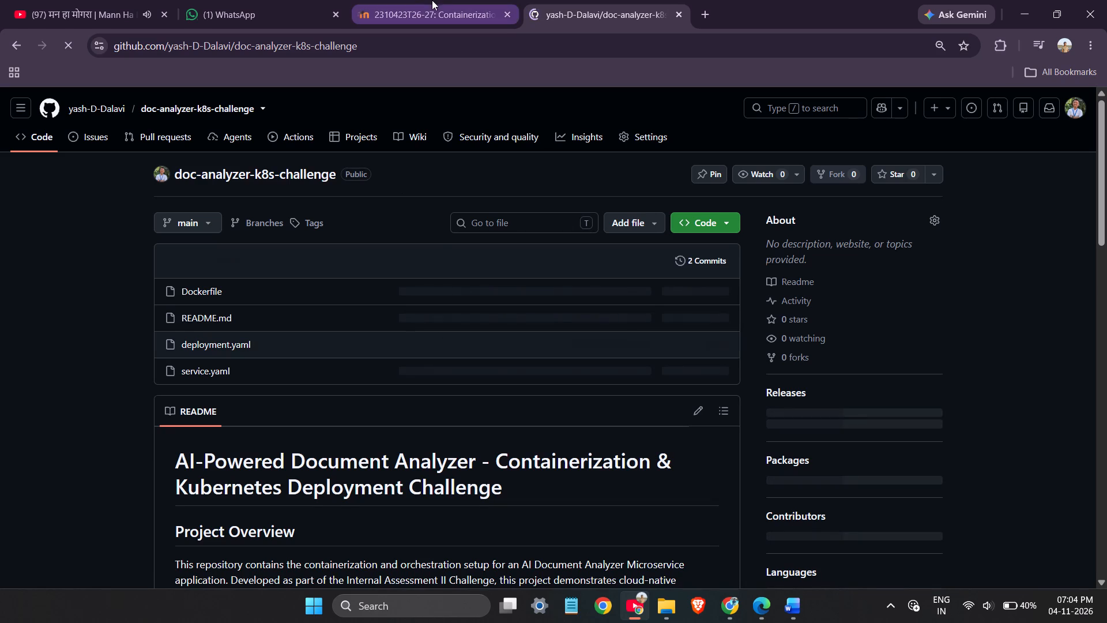
{"action": "left_click", "coordinate": [792, 609]}
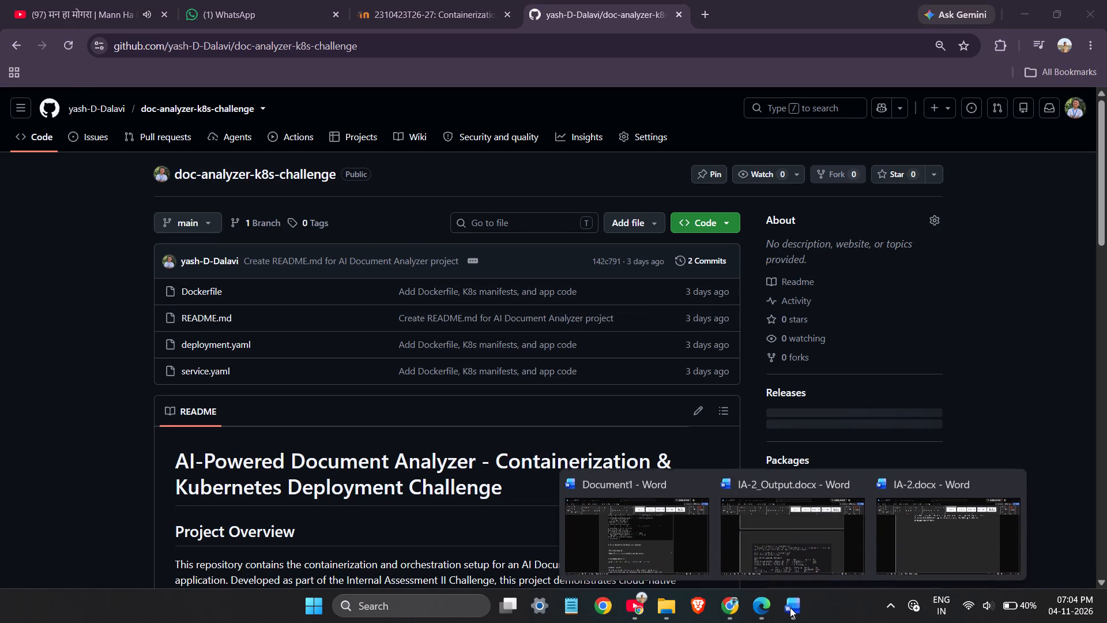
{"action": "left_click", "coordinate": [667, 545]}
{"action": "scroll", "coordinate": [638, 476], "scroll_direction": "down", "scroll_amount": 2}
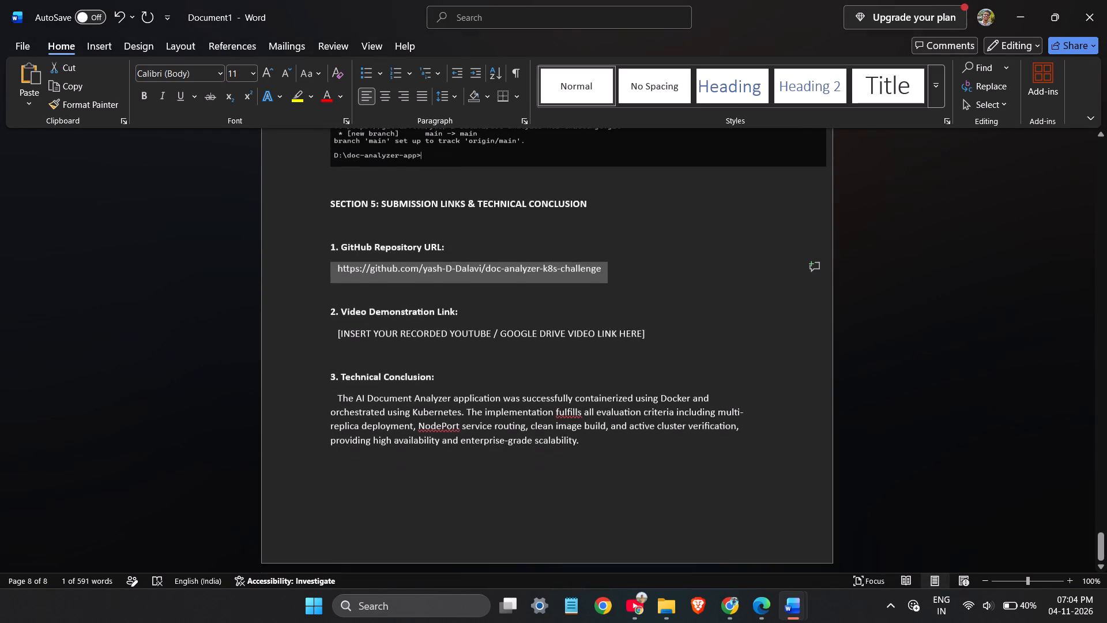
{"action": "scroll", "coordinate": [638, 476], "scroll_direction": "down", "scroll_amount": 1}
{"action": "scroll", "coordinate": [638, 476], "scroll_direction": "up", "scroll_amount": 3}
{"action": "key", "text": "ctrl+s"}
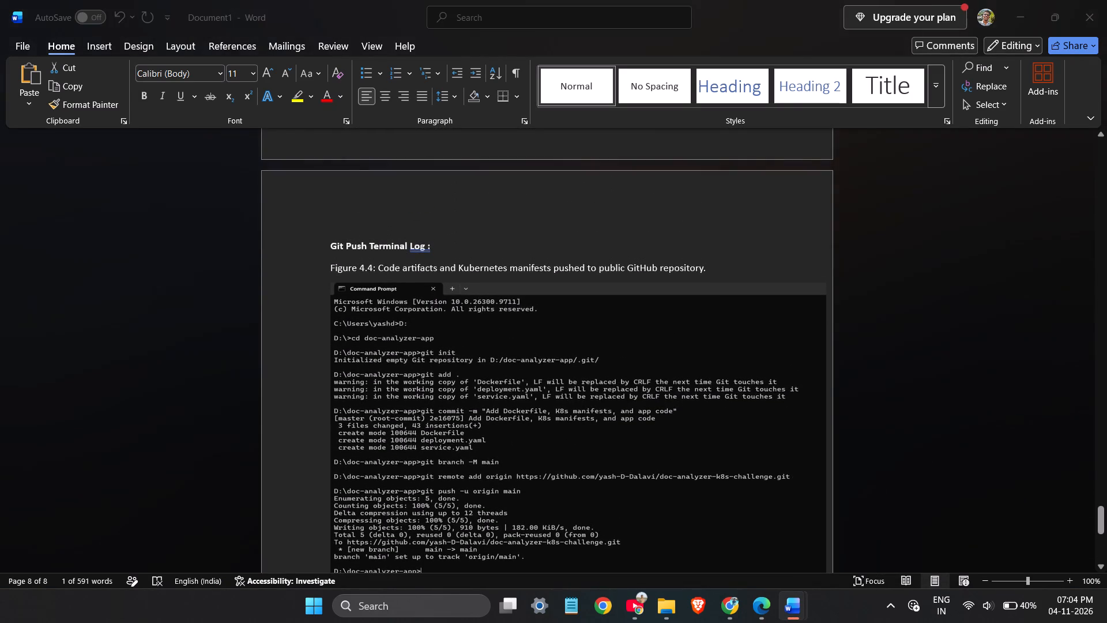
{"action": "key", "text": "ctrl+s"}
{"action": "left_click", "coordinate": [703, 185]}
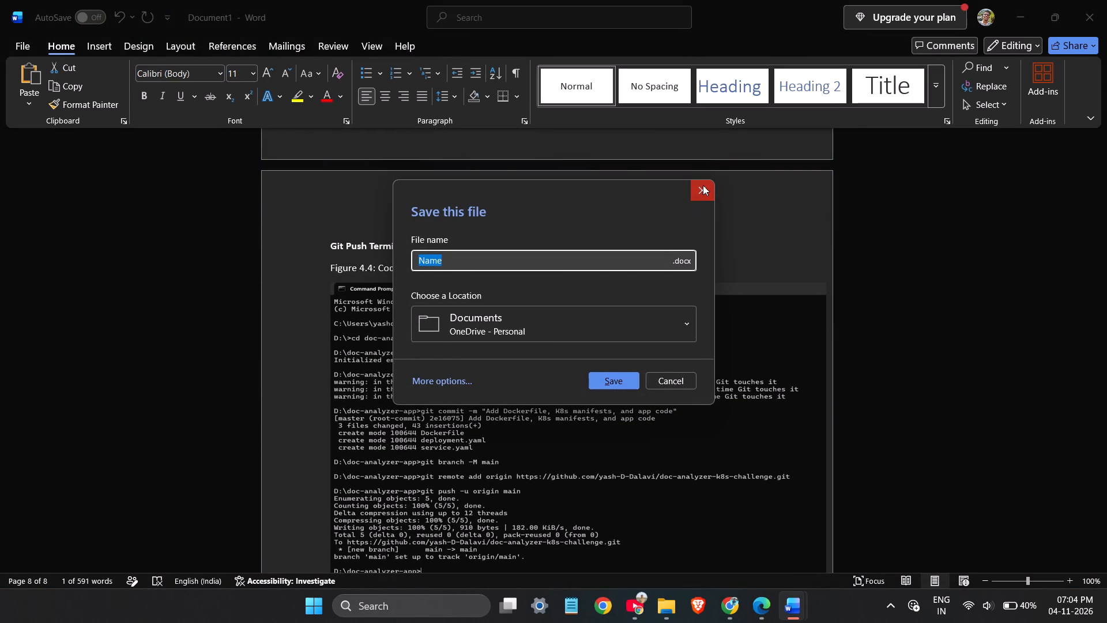
{"action": "left_click", "coordinate": [22, 45]}
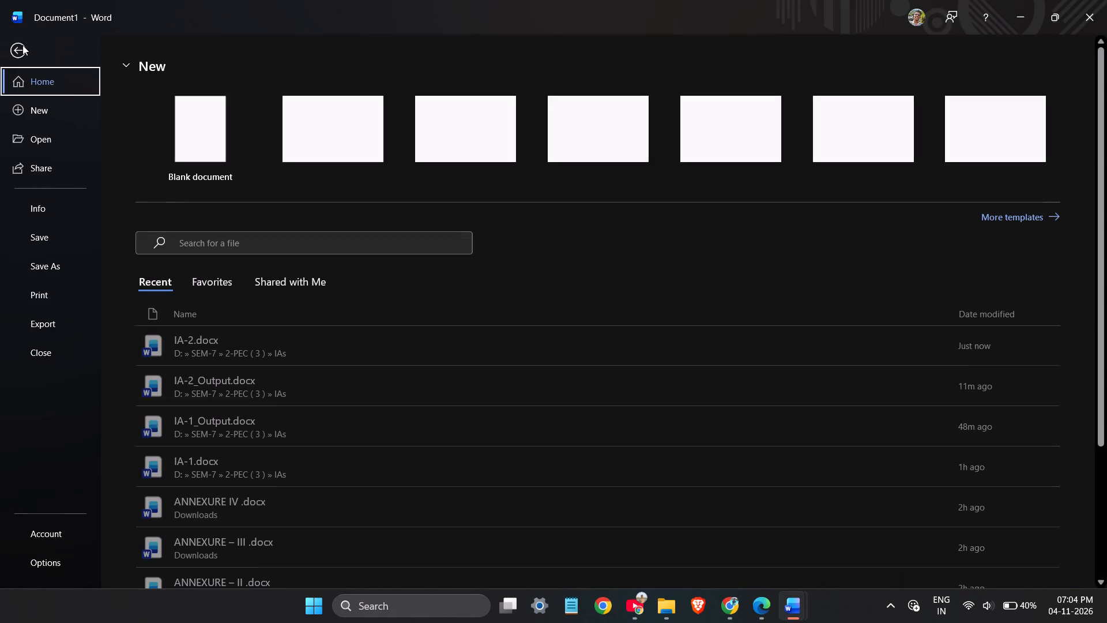
{"action": "double_click", "coordinate": [33, 272]}
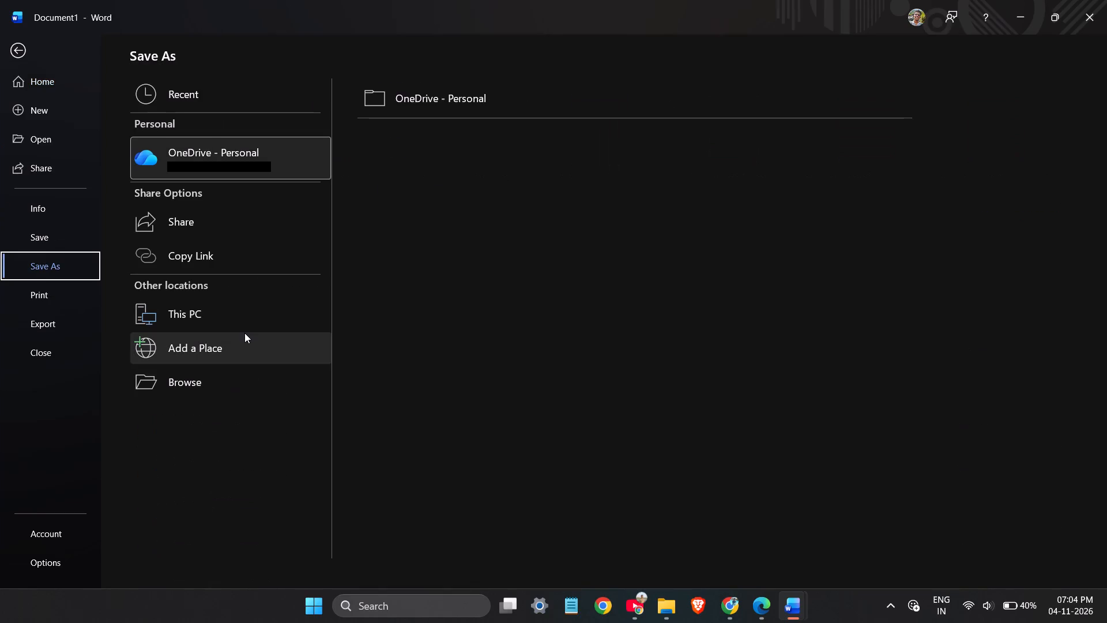
{"action": "left_click", "coordinate": [244, 333]}
{"action": "left_click", "coordinate": [226, 317]}
{"action": "left_click", "coordinate": [520, 174]}
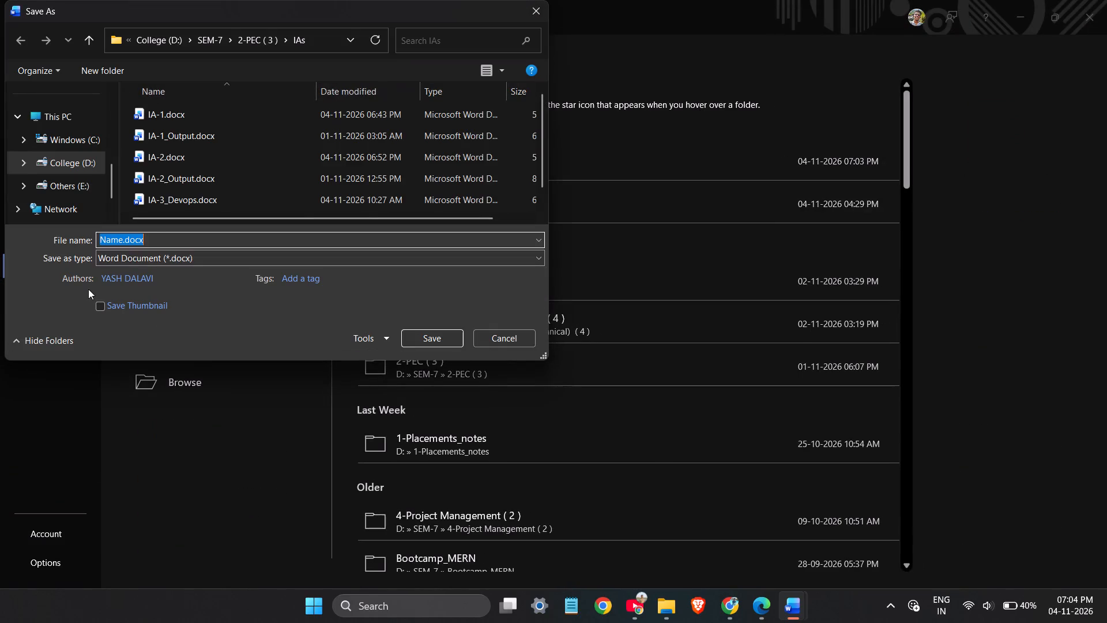
{"action": "left_click", "coordinate": [142, 259]}
{"action": "left_click", "coordinate": [142, 259]}
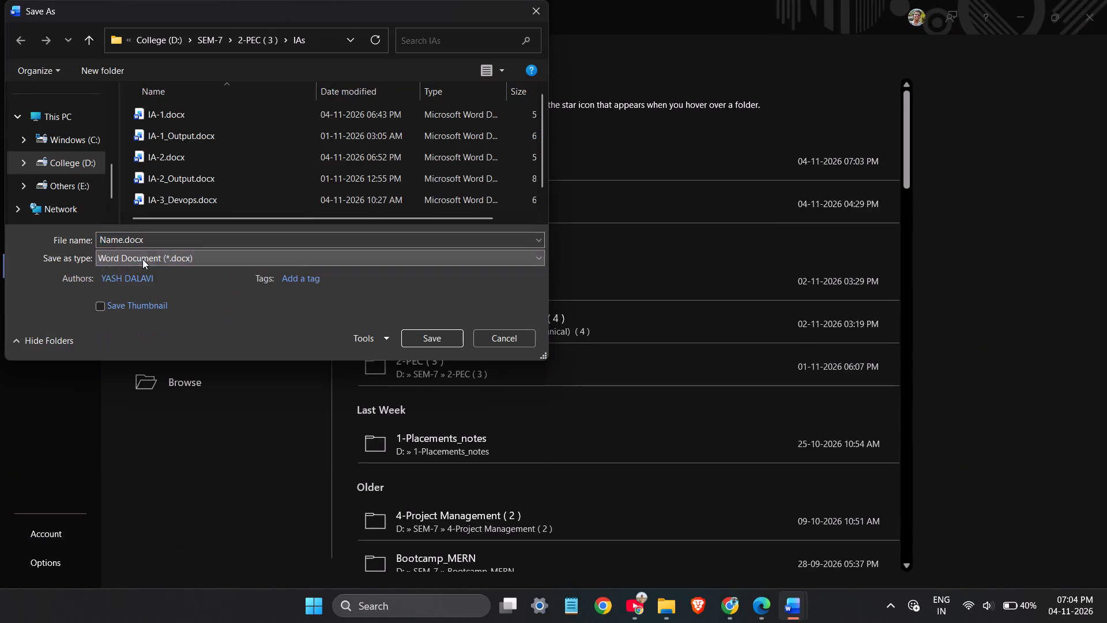
{"action": "left_click", "coordinate": [178, 150]}
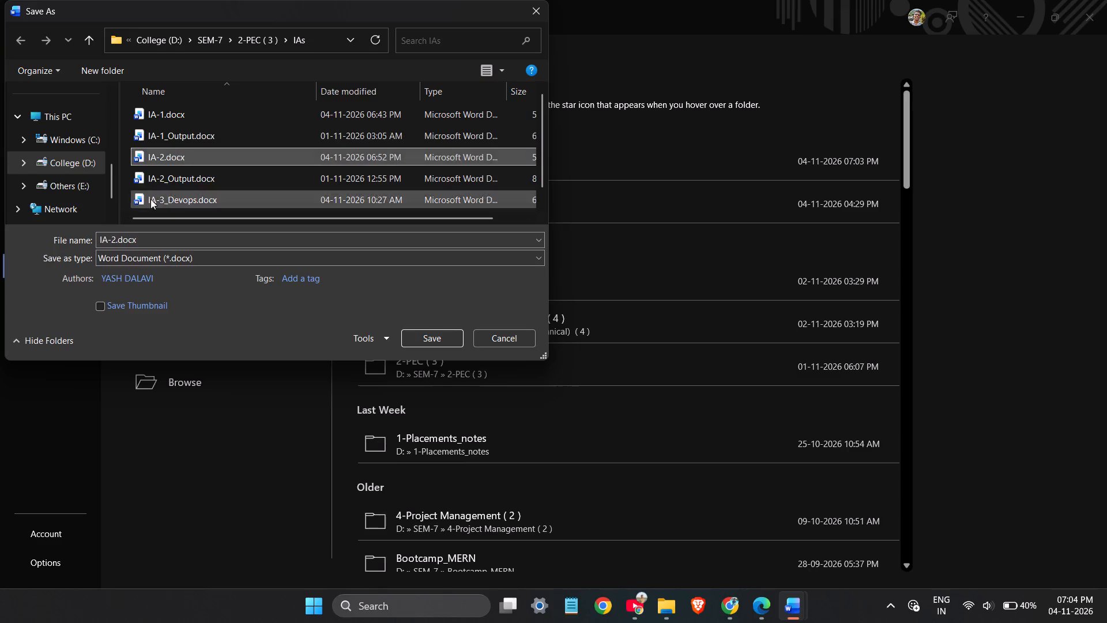
{"action": "double_click", "coordinate": [115, 239]}
{"action": "left_click", "coordinate": [115, 239]}
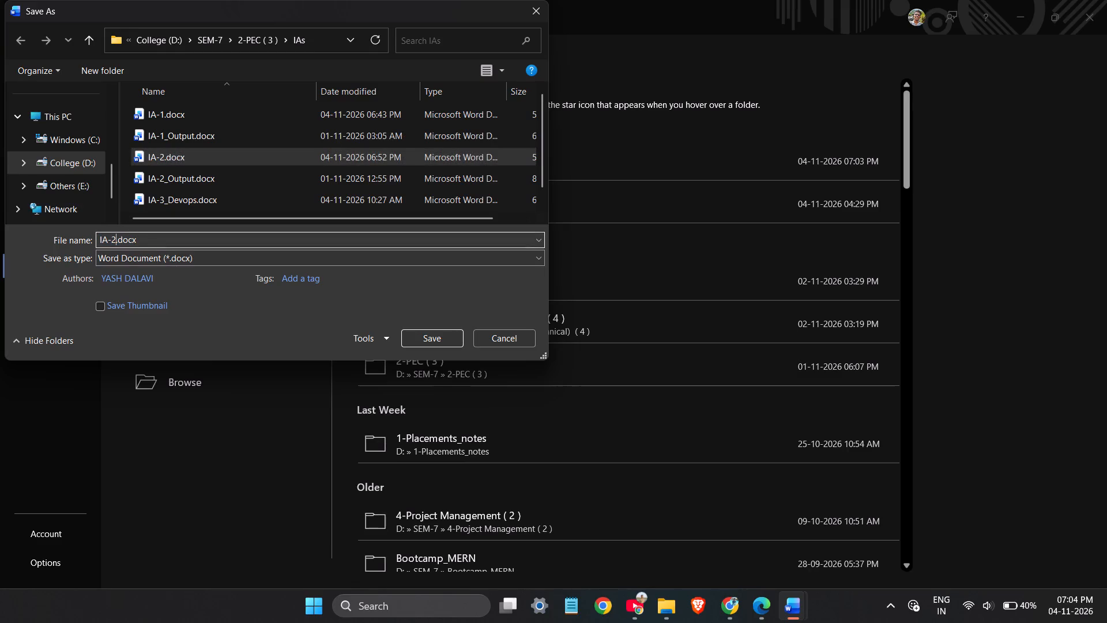
{"action": "type", "text": "_1"}
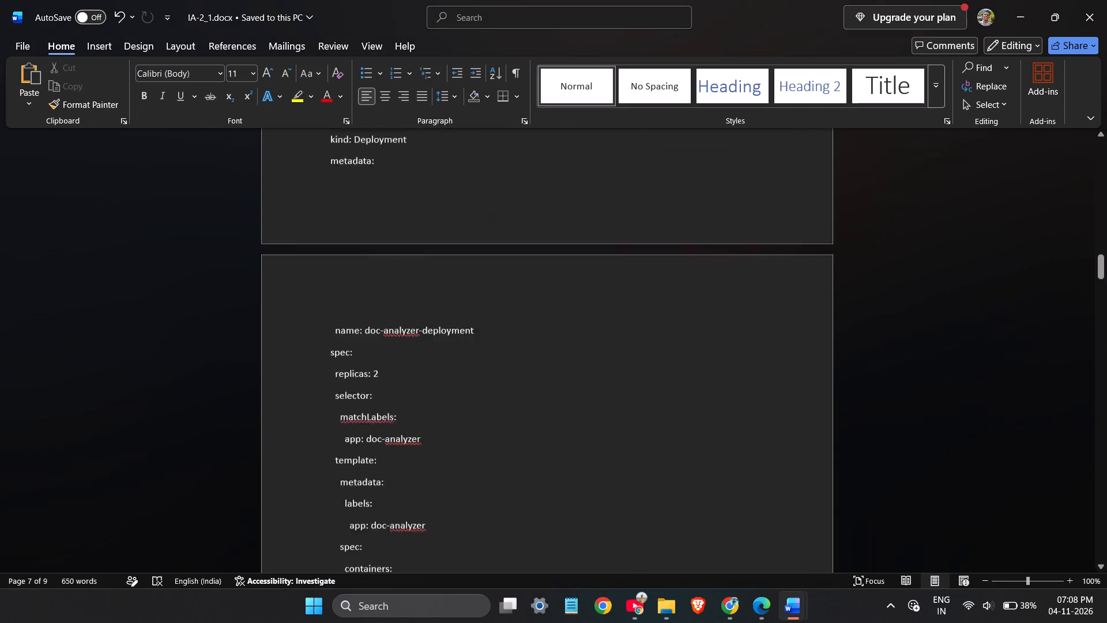
{"action": "scroll", "coordinate": [593, 445], "scroll_direction": "up", "scroll_amount": 4}
{"action": "scroll", "coordinate": [593, 445], "scroll_direction": "down", "scroll_amount": 4}
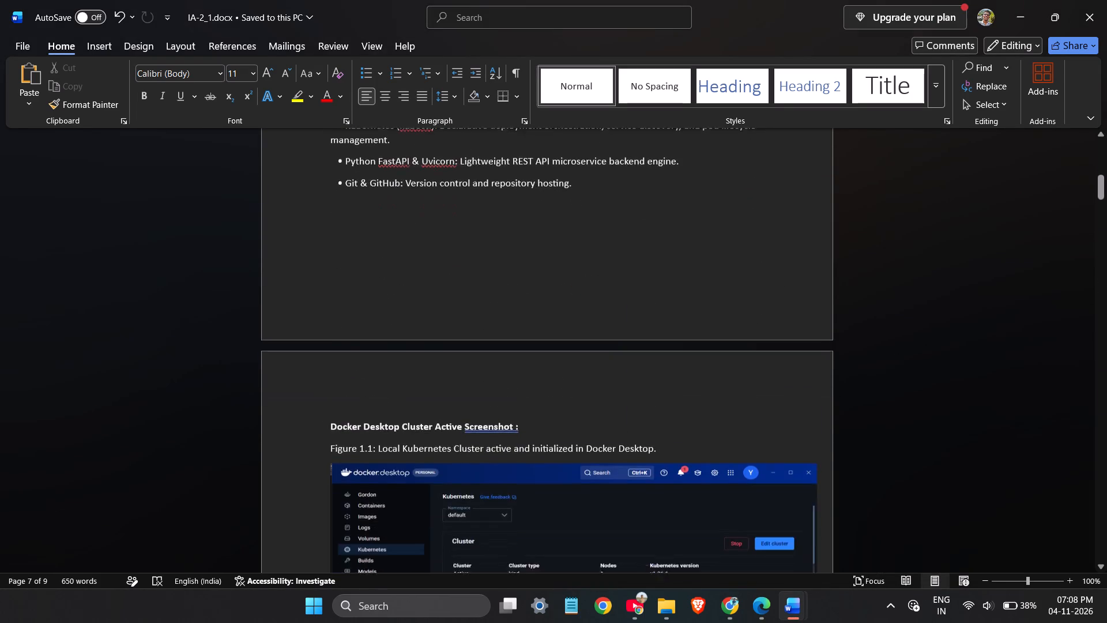
{"action": "scroll", "coordinate": [593, 445], "scroll_direction": "down", "scroll_amount": 4}
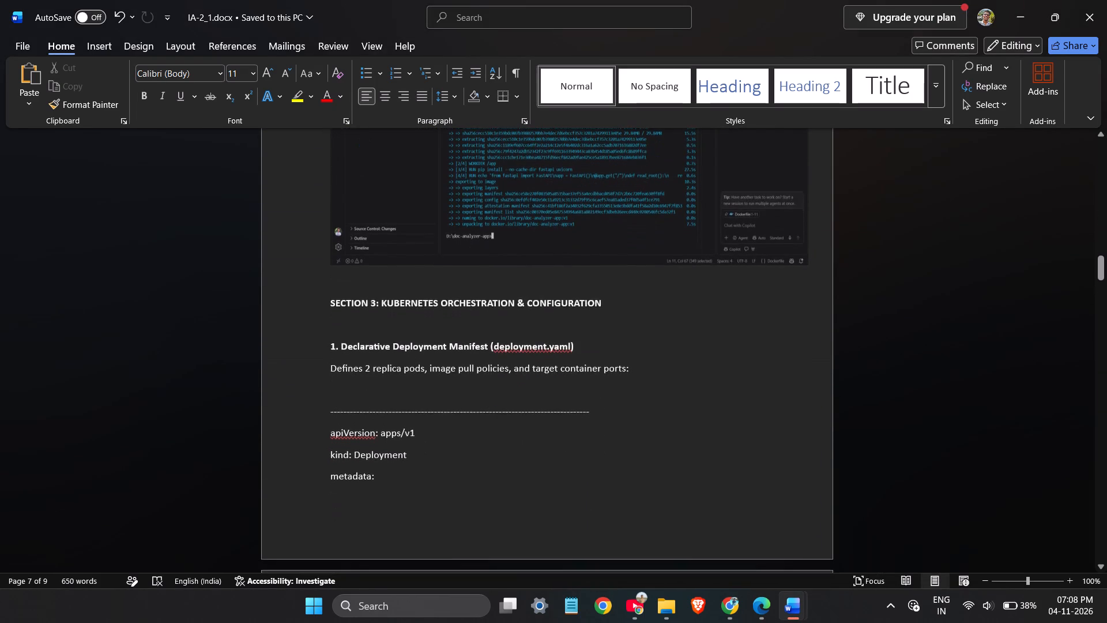
{"action": "scroll", "coordinate": [593, 445], "scroll_direction": "down", "scroll_amount": 5}
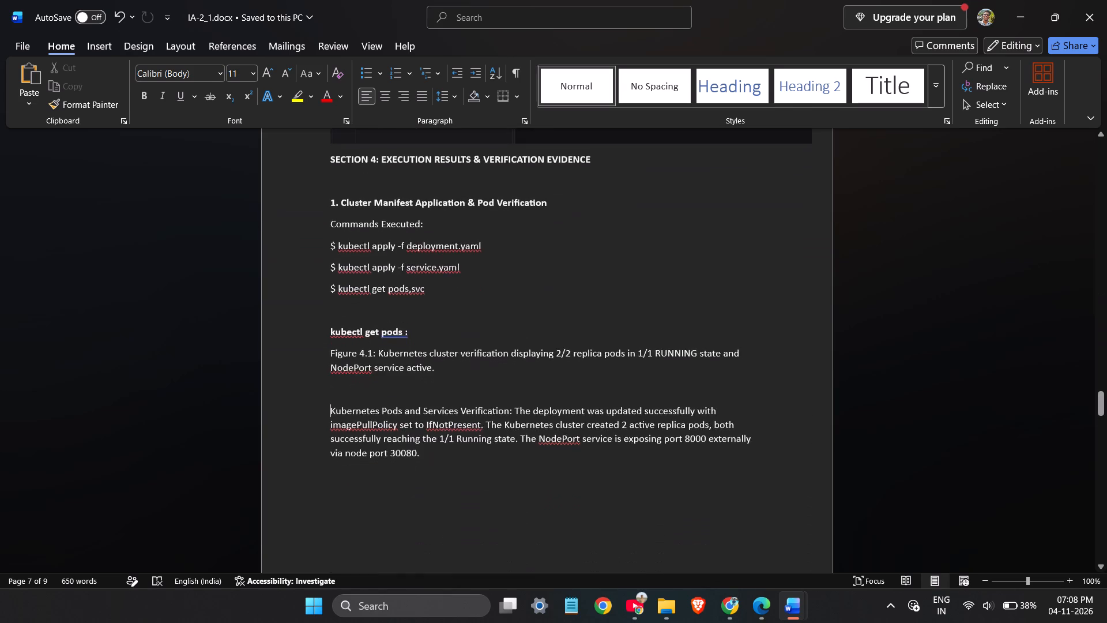
{"action": "scroll", "coordinate": [593, 445], "scroll_direction": "down", "scroll_amount": 1}
{"action": "scroll", "coordinate": [593, 445], "scroll_direction": "up", "scroll_amount": 3}
{"action": "scroll", "coordinate": [593, 445], "scroll_direction": "down", "scroll_amount": 1}
{"action": "scroll", "coordinate": [593, 445], "scroll_direction": "up", "scroll_amount": 2}
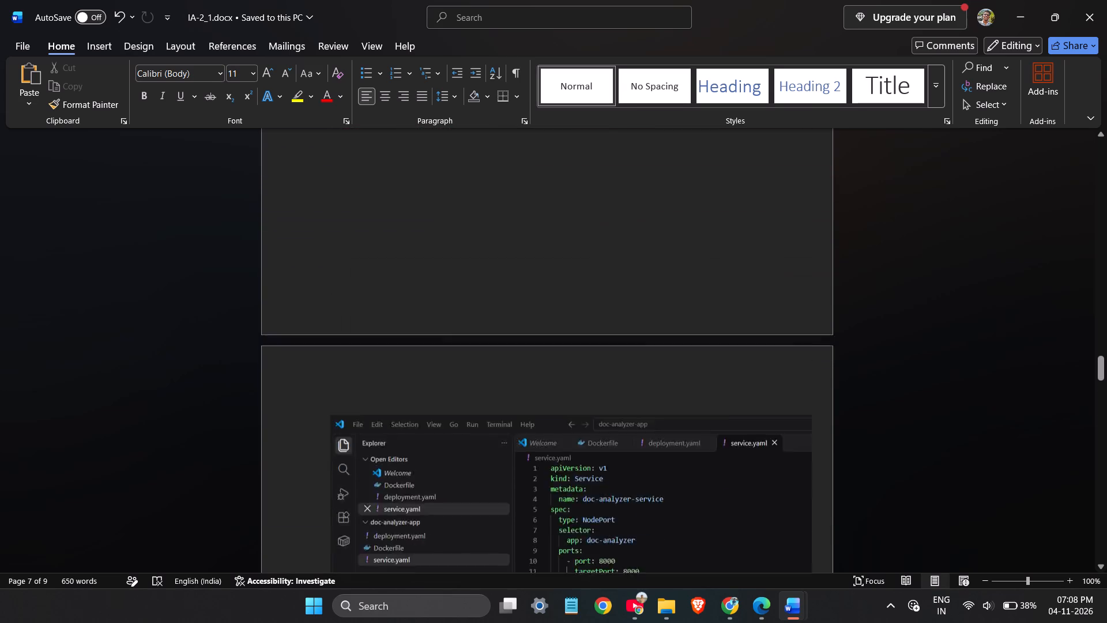
{"action": "scroll", "coordinate": [593, 445], "scroll_direction": "up", "scroll_amount": 2}
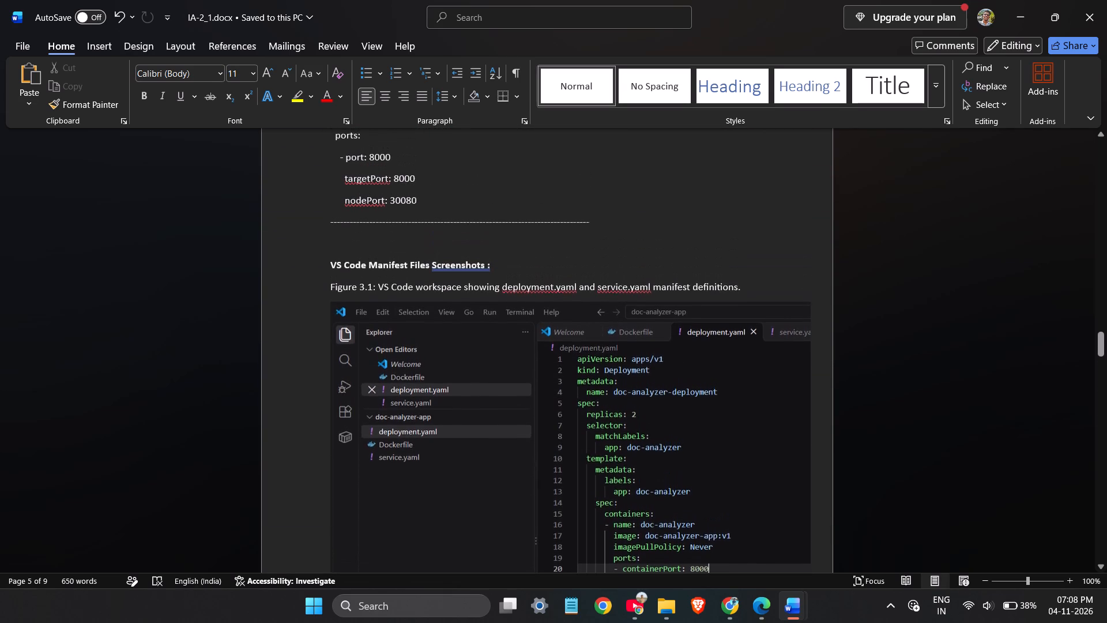
Slightly reduce the height of the deployment.yaml screenshot under the Figure 3.1 caption.
{"action": "left_click", "coordinate": [593, 445]}
{"action": "scroll", "coordinate": [593, 445], "scroll_direction": "down", "scroll_amount": 1}
{"action": "left_click_drag", "start_coordinate": [570, 452], "coordinate": [567, 419]}
Delete the blank line above the "VS Code Manifest Files Screenshots" heading and check how the following pages are laid out.
{"action": "scroll", "coordinate": [567, 419], "scroll_direction": "up", "scroll_amount": 2}
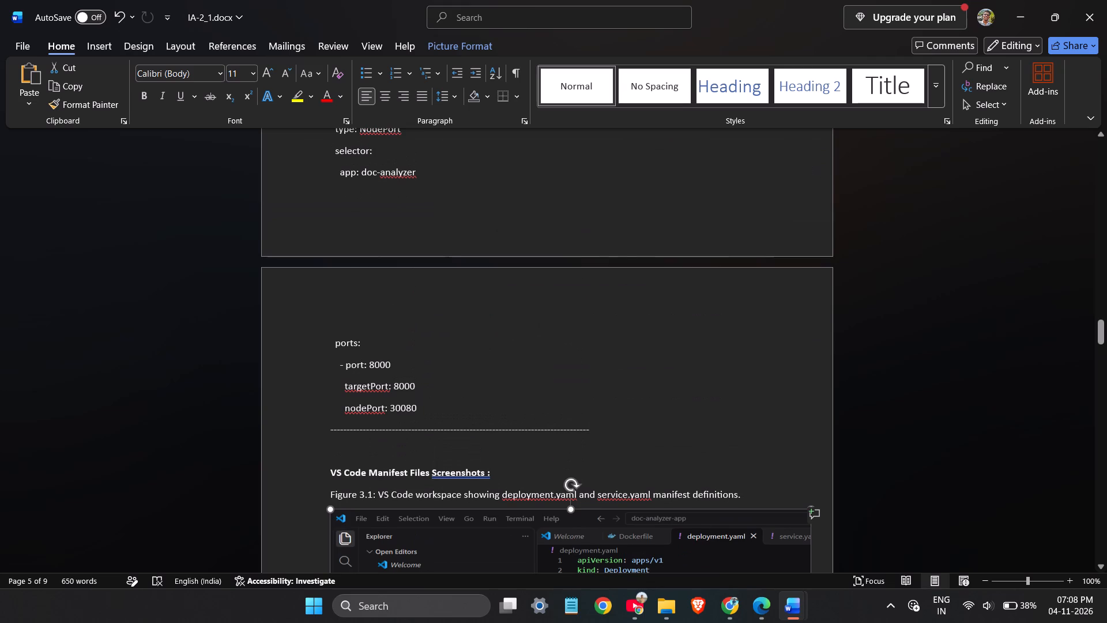
{"action": "left_click", "coordinate": [373, 450]}
{"action": "key", "text": "BackSpace"}
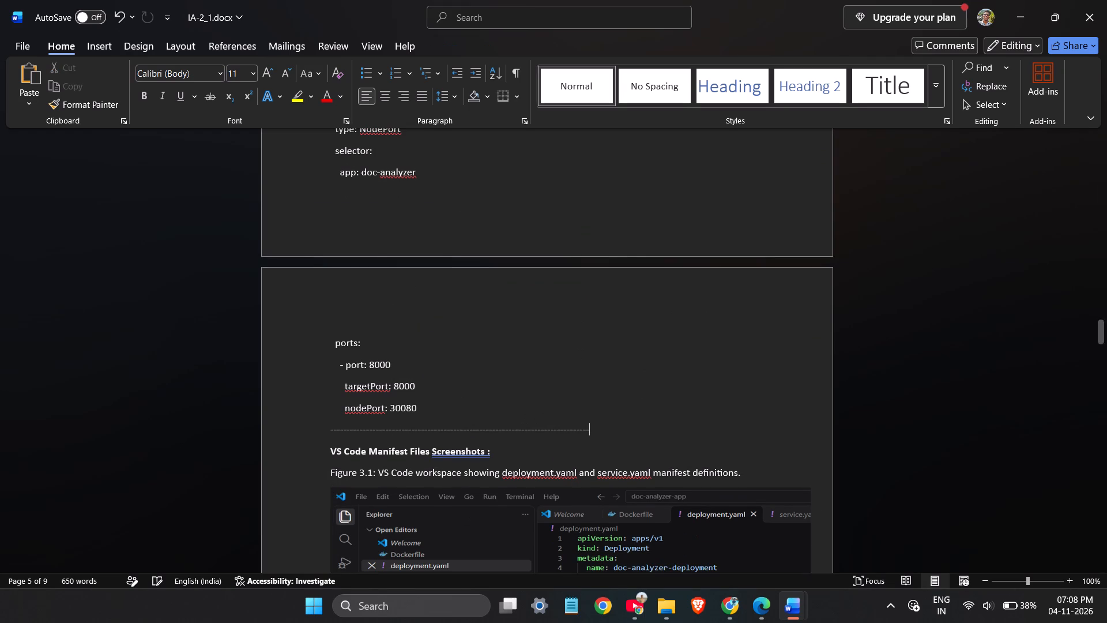
{"action": "scroll", "coordinate": [423, 474], "scroll_direction": "down", "scroll_amount": 6}
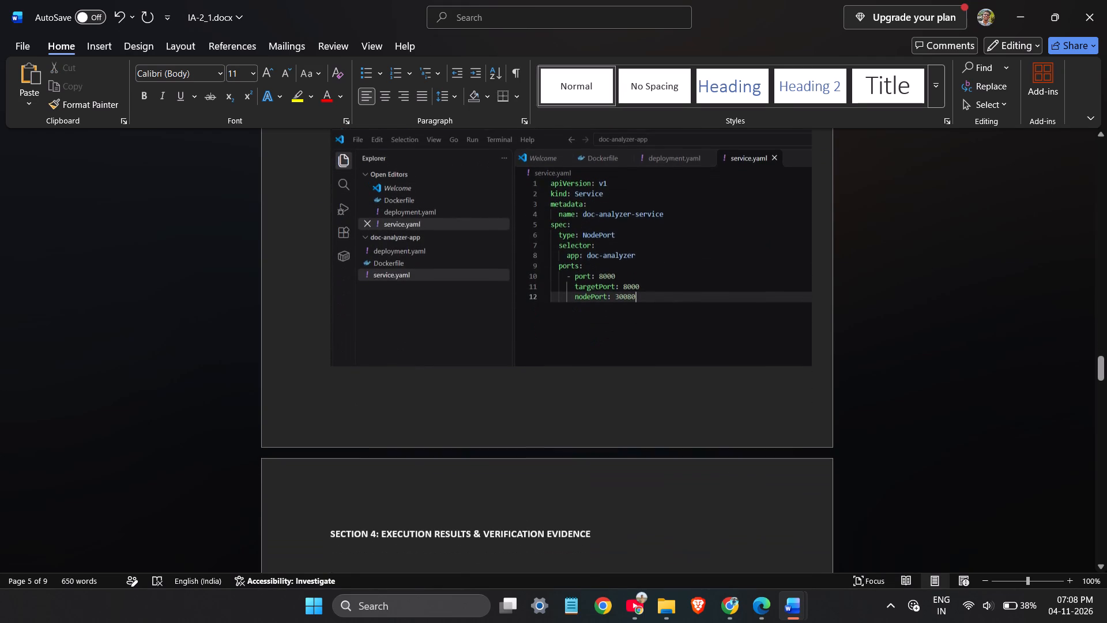
Reduce the height of the kubectl get pods terminal screenshot in Section 4 so it fits on the page under its verification text.
{"action": "scroll", "coordinate": [481, 390], "scroll_direction": "down", "scroll_amount": 3}
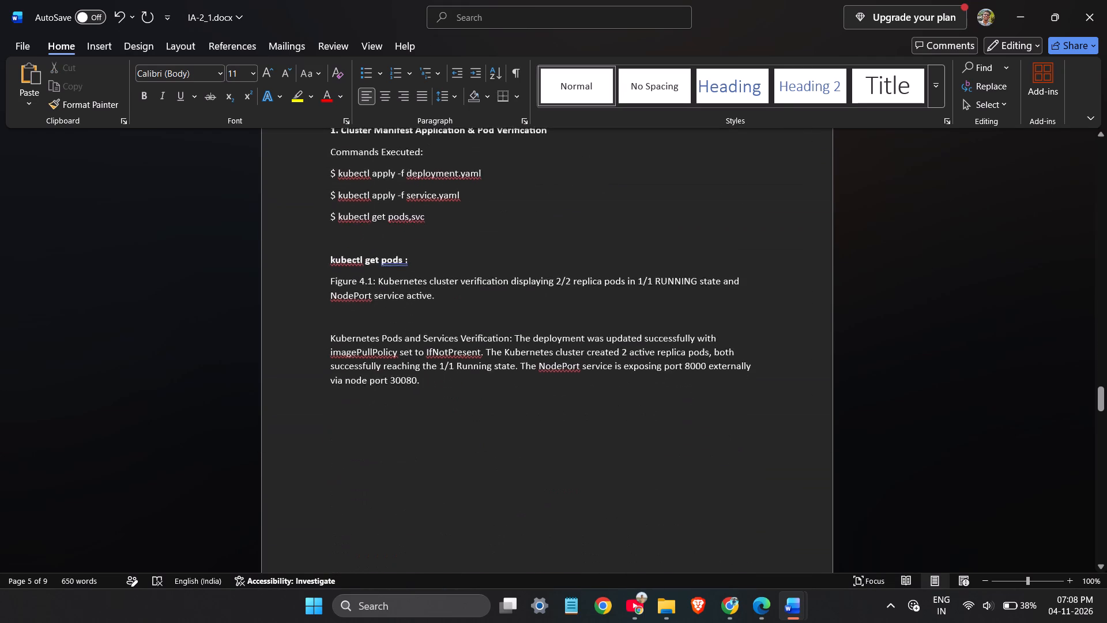
{"action": "scroll", "coordinate": [481, 390], "scroll_direction": "down", "scroll_amount": 4}
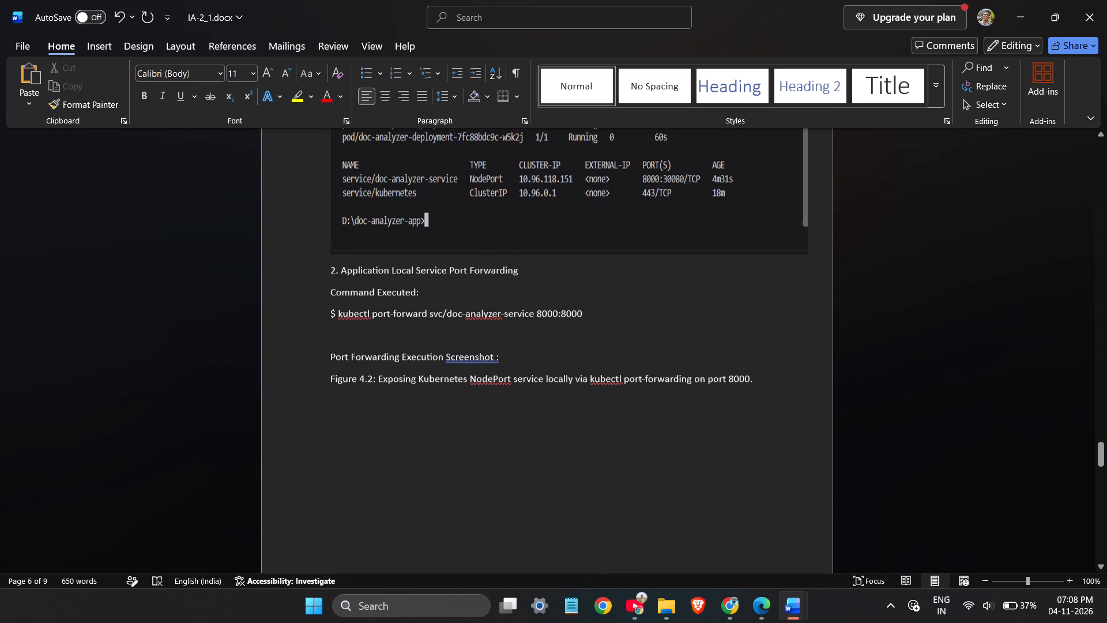
{"action": "left_click", "coordinate": [545, 211]}
{"action": "scroll", "coordinate": [545, 211], "scroll_direction": "up", "scroll_amount": 2}
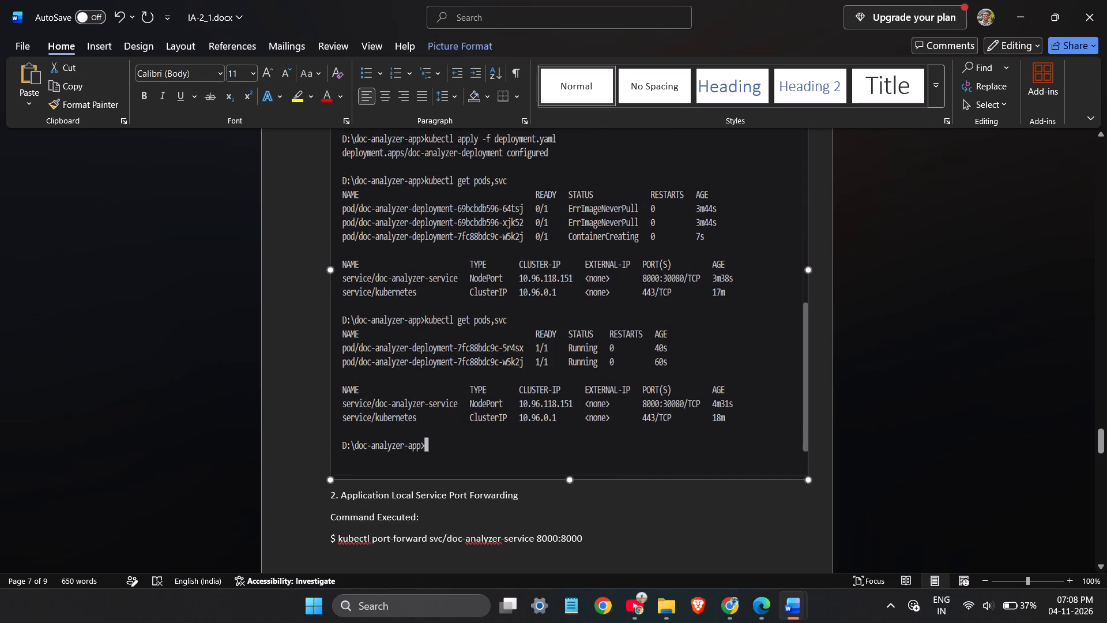
{"action": "left_click_drag", "start_coordinate": [567, 478], "coordinate": [560, 370]}
{"action": "scroll", "coordinate": [560, 370], "scroll_direction": "up", "scroll_amount": 1}
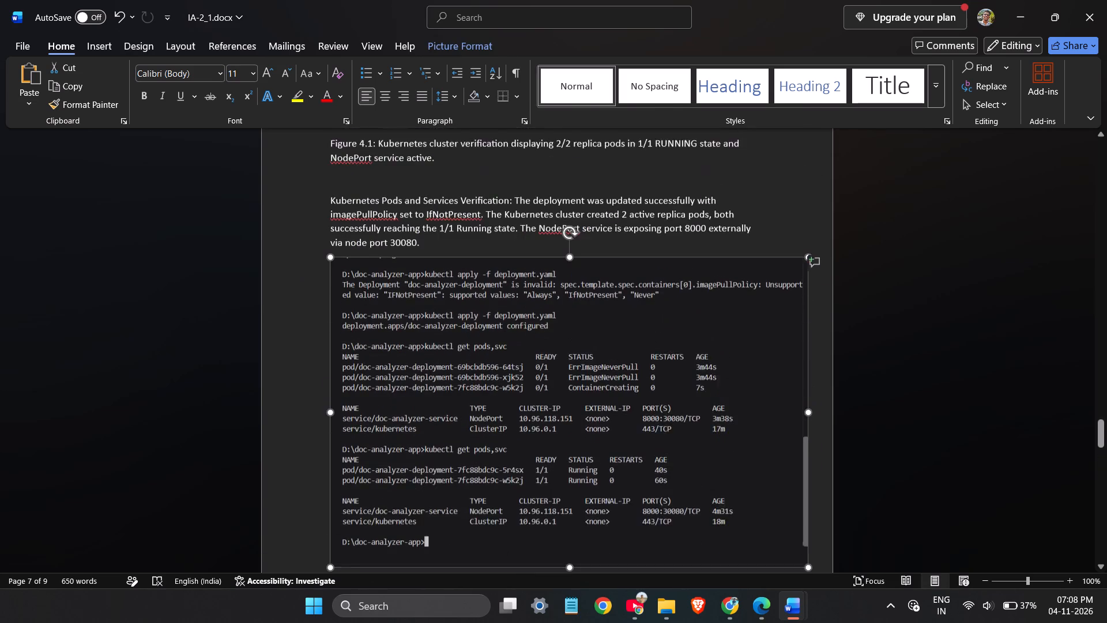
{"action": "scroll", "coordinate": [560, 370], "scroll_direction": "down", "scroll_amount": 2}
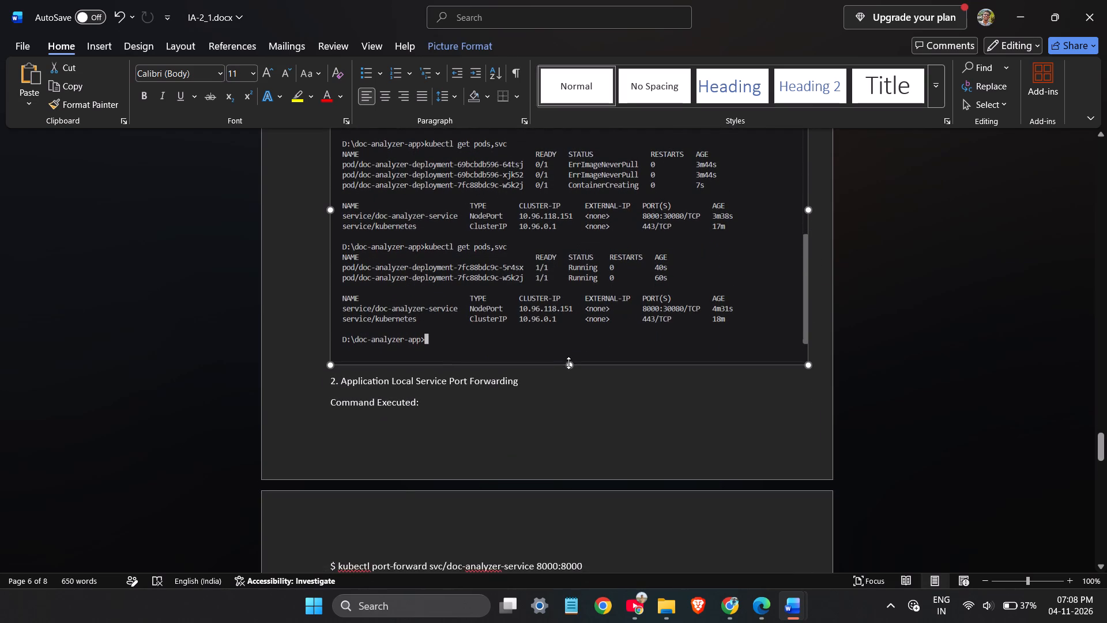
{"action": "left_click_drag", "start_coordinate": [568, 363], "coordinate": [566, 404]}
{"action": "scroll", "coordinate": [566, 404], "scroll_direction": "up", "scroll_amount": 1}
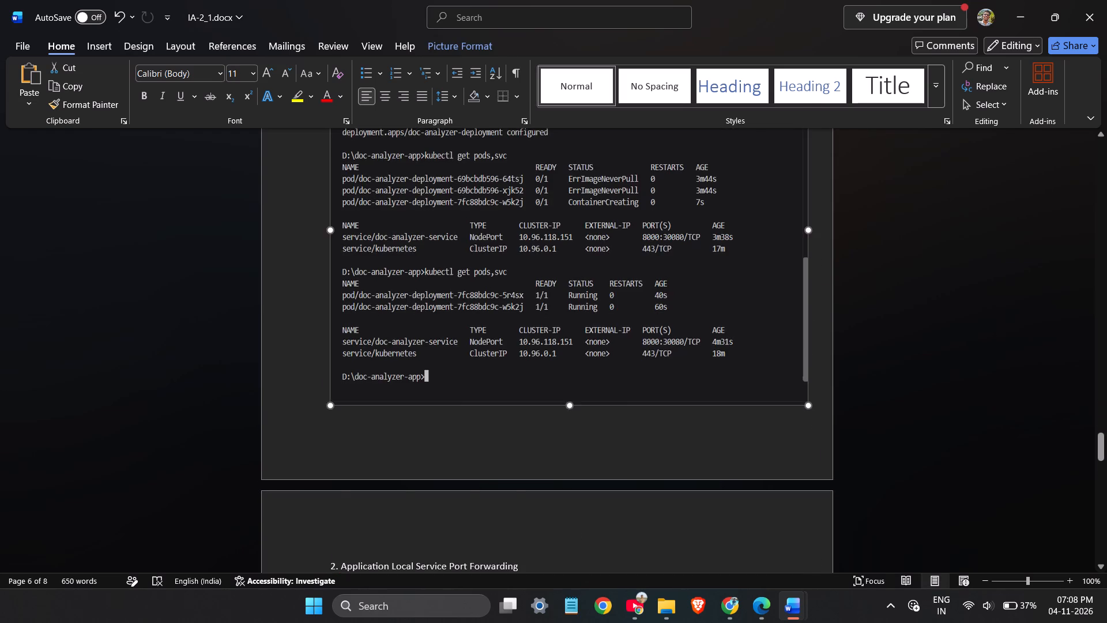
Delete the blank line between the Figure 4.1 caption and the "Kubernetes Pods and Services Verification" paragraph.
{"action": "scroll", "coordinate": [566, 404], "scroll_direction": "up", "scroll_amount": 2}
{"action": "left_click", "coordinate": [371, 356]}
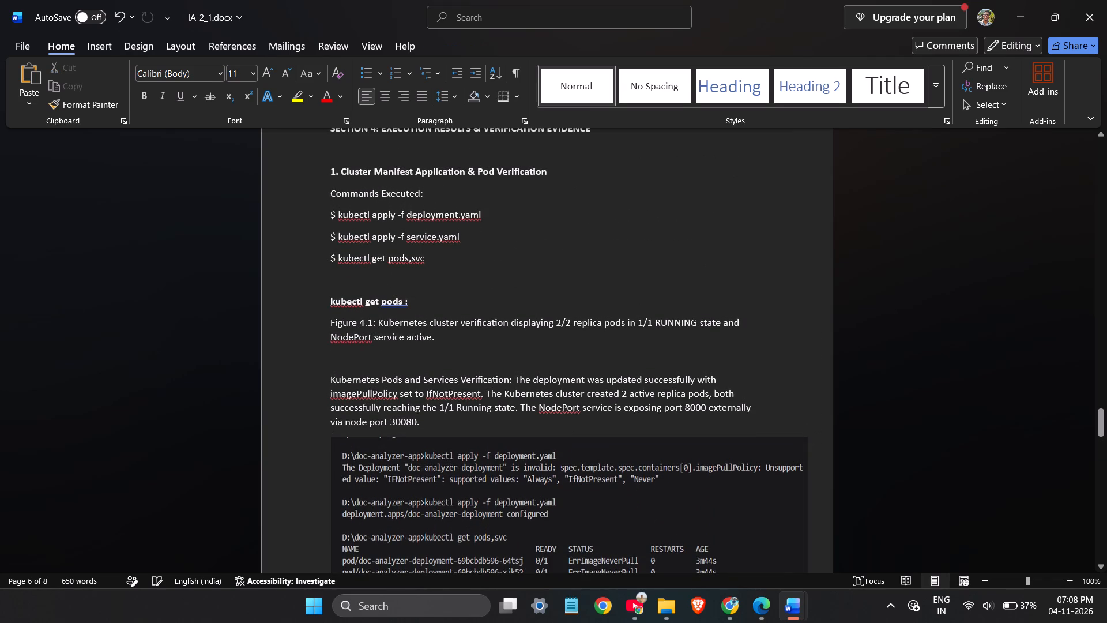
{"action": "key", "text": "BackSpace"}
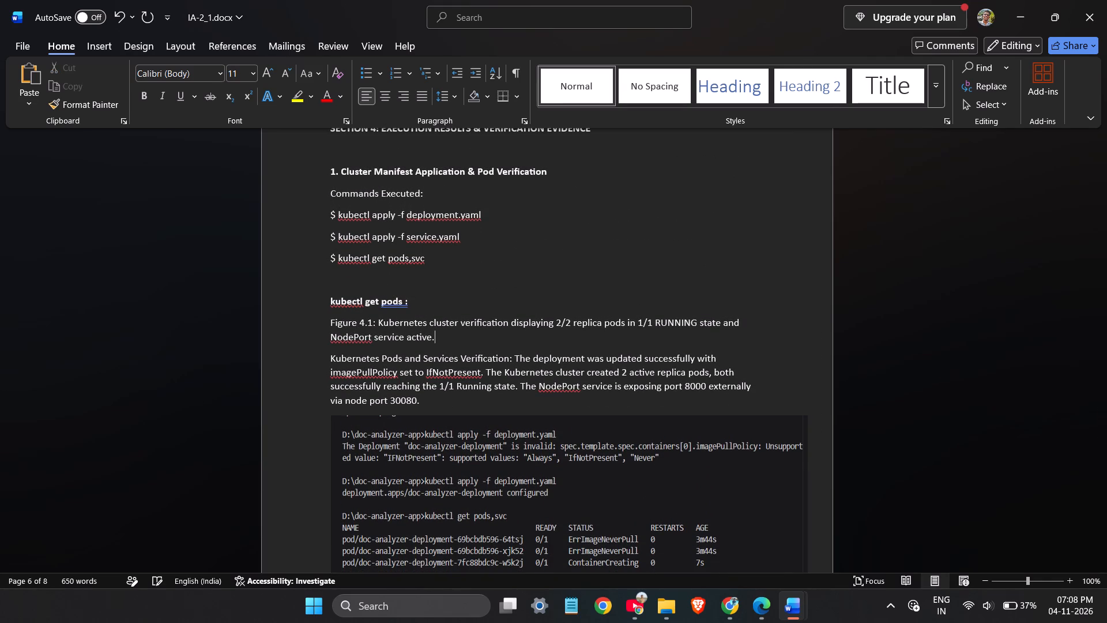
{"action": "scroll", "coordinate": [471, 383], "scroll_direction": "up", "scroll_amount": 1}
{"action": "scroll", "coordinate": [471, 383], "scroll_direction": "down", "scroll_amount": 2}
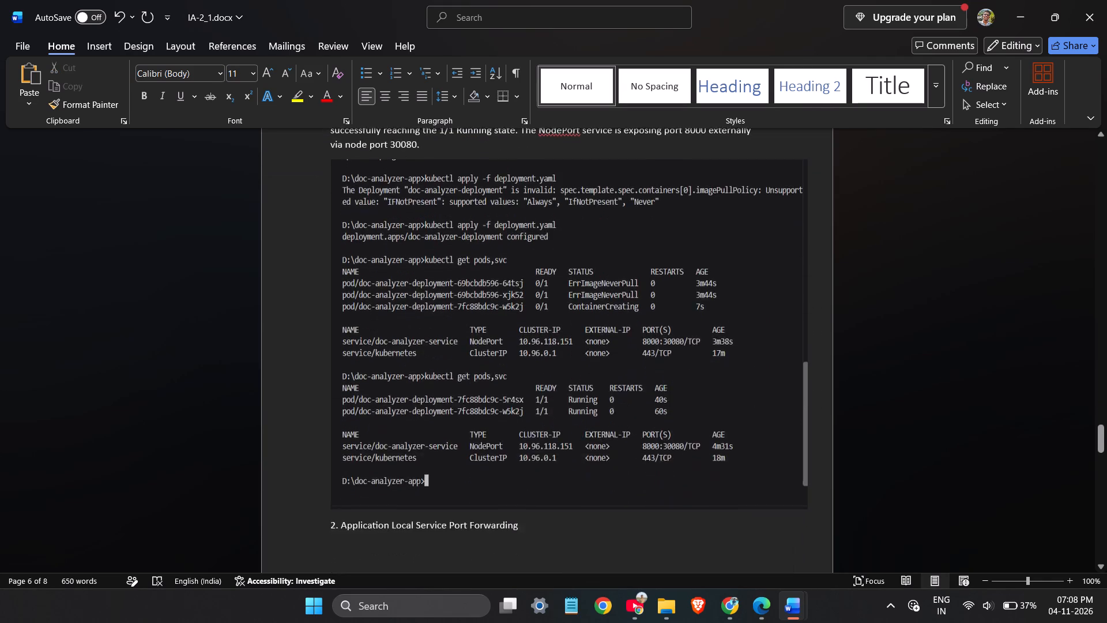
Insert a blank line above "2. Application Local Service Port Forwarding" so the heading starts on the following page.
{"action": "scroll", "coordinate": [471, 383], "scroll_direction": "down", "scroll_amount": 1}
{"action": "left_click", "coordinate": [333, 231]}
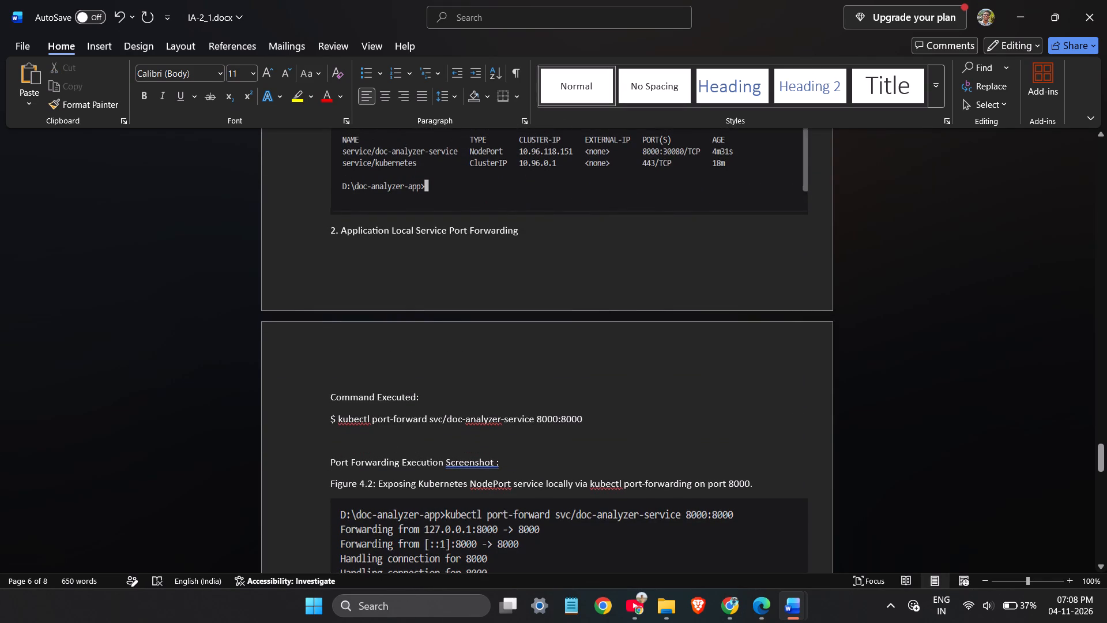
{"action": "key", "text": "Return"}
{"action": "scroll", "coordinate": [333, 231], "scroll_direction": "down", "scroll_amount": 1}
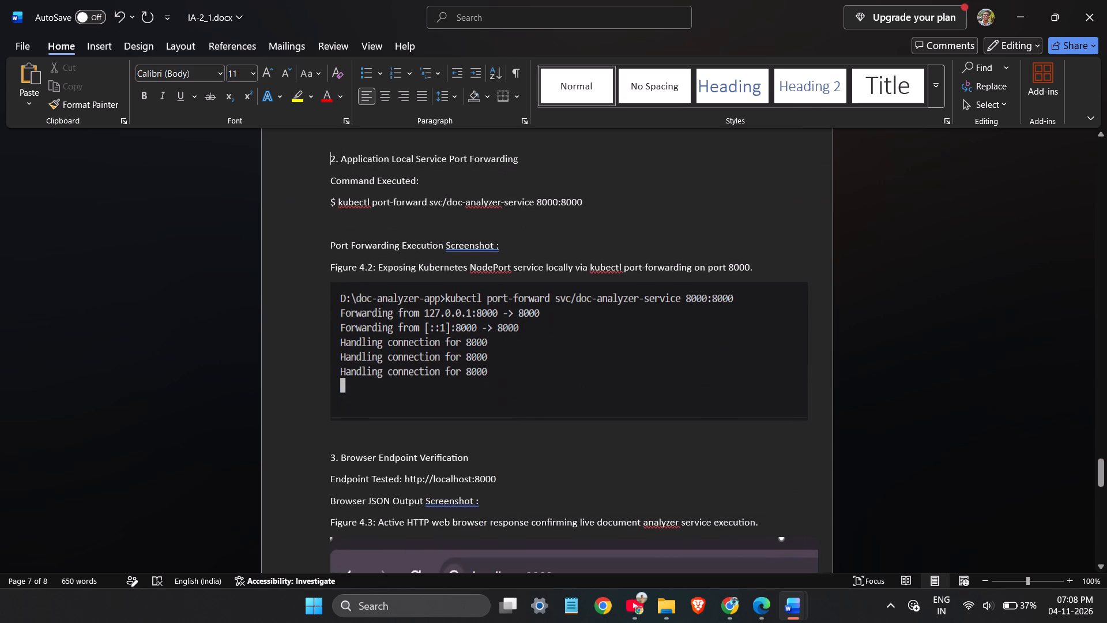
Check the page layout from the port-forwarding part of Section 4 through Section 5, and look back over the document to its first page.
{"action": "scroll", "coordinate": [333, 231], "scroll_direction": "down", "scroll_amount": 3}
{"action": "scroll", "coordinate": [333, 231], "scroll_direction": "up", "scroll_amount": 2}
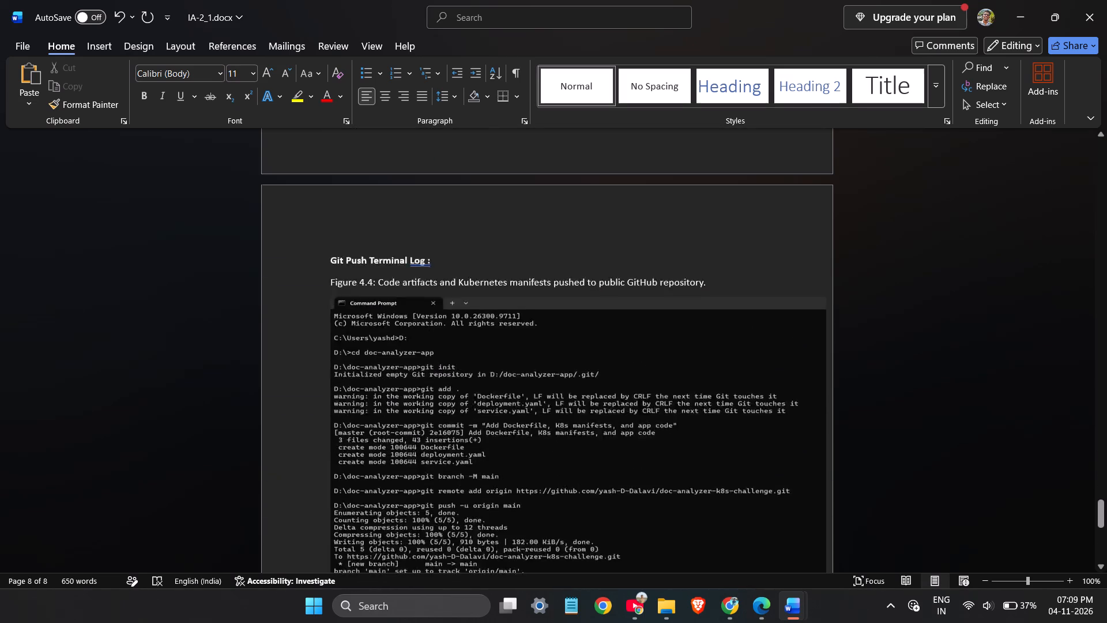
{"action": "scroll", "coordinate": [333, 231], "scroll_direction": "up", "scroll_amount": 3}
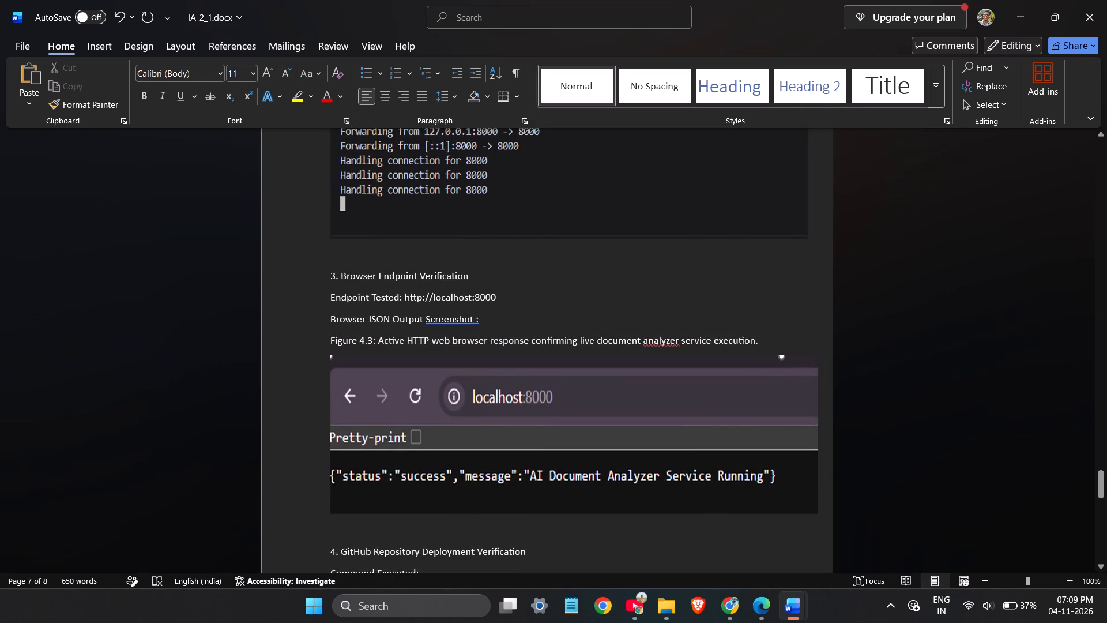
{"action": "scroll", "coordinate": [333, 231], "scroll_direction": "up", "scroll_amount": 2}
{"action": "scroll", "coordinate": [333, 231], "scroll_direction": "down", "scroll_amount": 1}
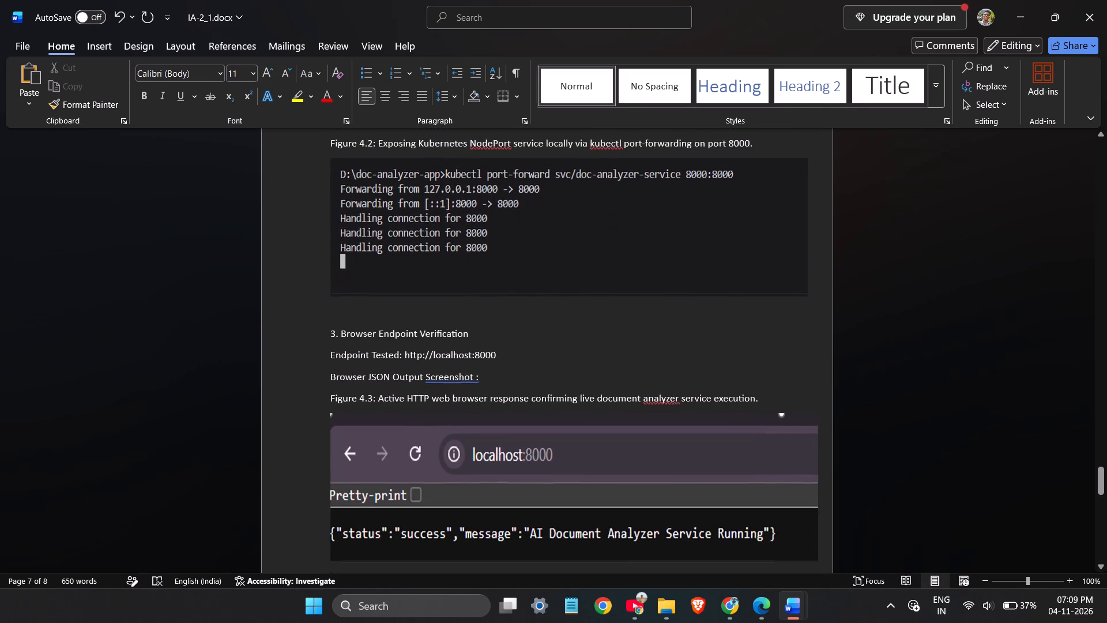
{"action": "scroll", "coordinate": [333, 231], "scroll_direction": "down", "scroll_amount": 4}
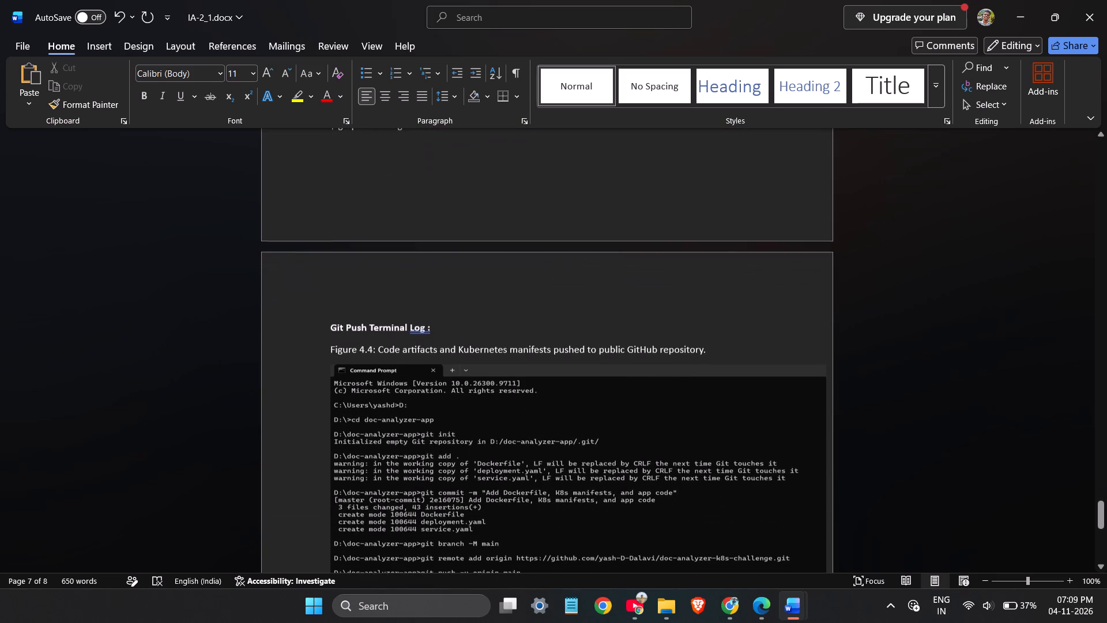
{"action": "scroll", "coordinate": [333, 231], "scroll_direction": "up", "scroll_amount": 2}
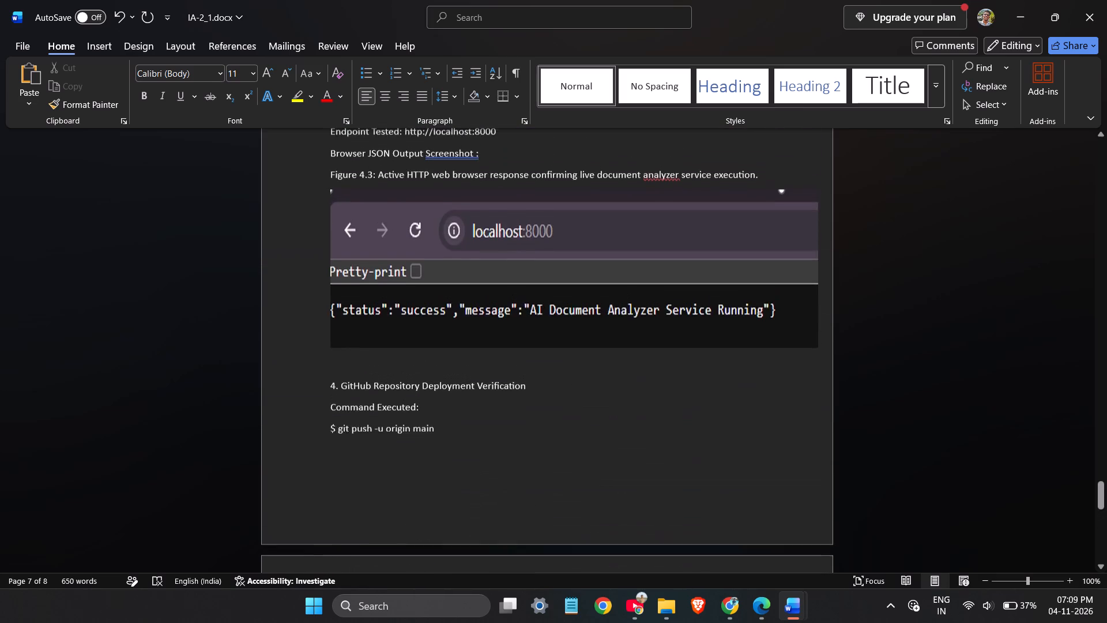
{"action": "scroll", "coordinate": [333, 231], "scroll_direction": "down", "scroll_amount": 4}
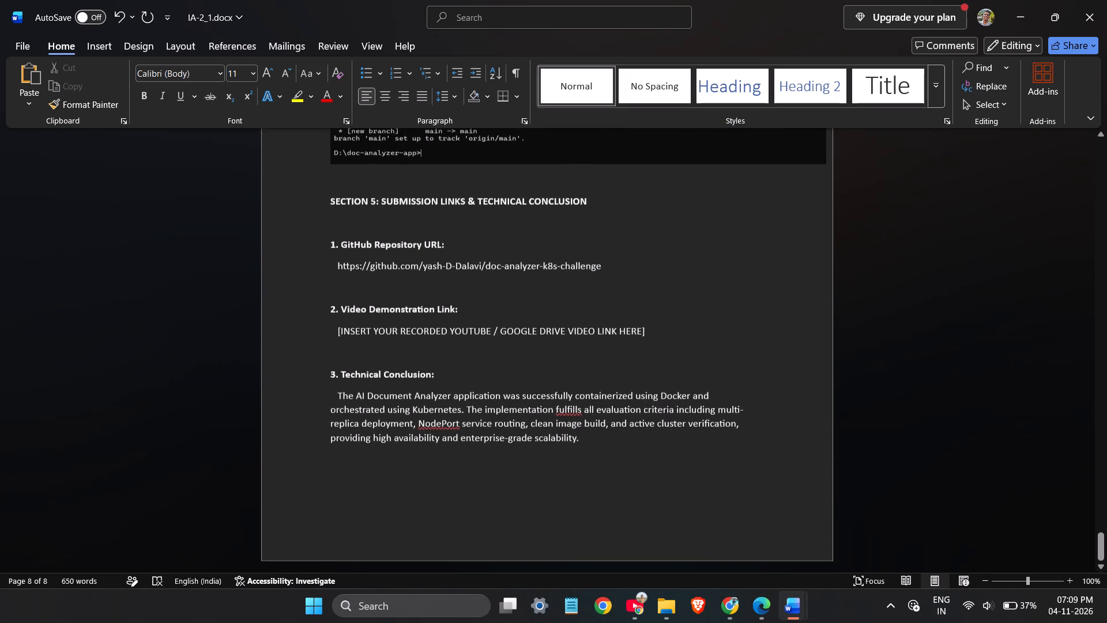
{"action": "scroll", "coordinate": [333, 231], "scroll_direction": "down", "scroll_amount": 1}
{"action": "scroll", "coordinate": [333, 231], "scroll_direction": "up", "scroll_amount": 7}
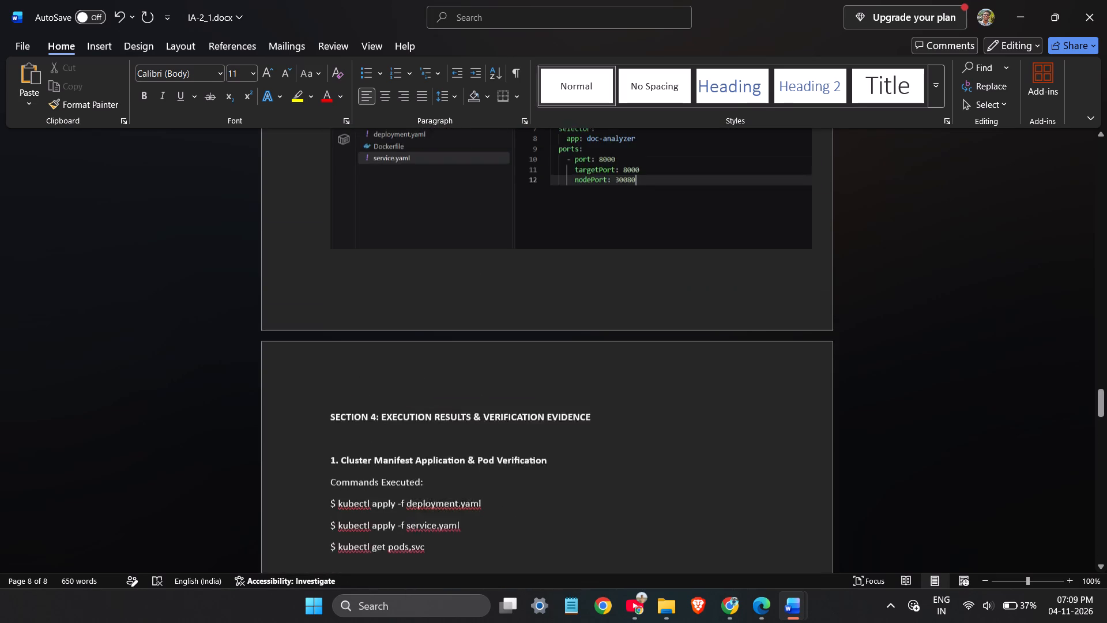
{"action": "scroll", "coordinate": [333, 231], "scroll_direction": "up", "scroll_amount": 11}
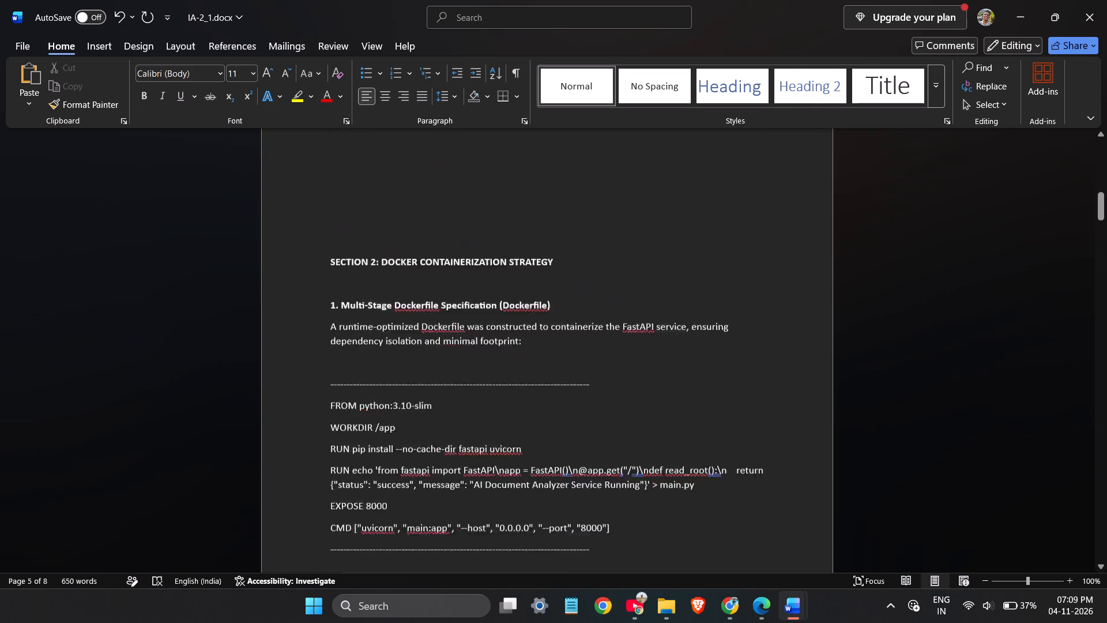
{"action": "scroll", "coordinate": [333, 231], "scroll_direction": "up", "scroll_amount": 6}
Save IA-2_1.docx.
{"action": "key", "text": "ctrl+s"}
{"action": "key", "text": "ctrl+s"}
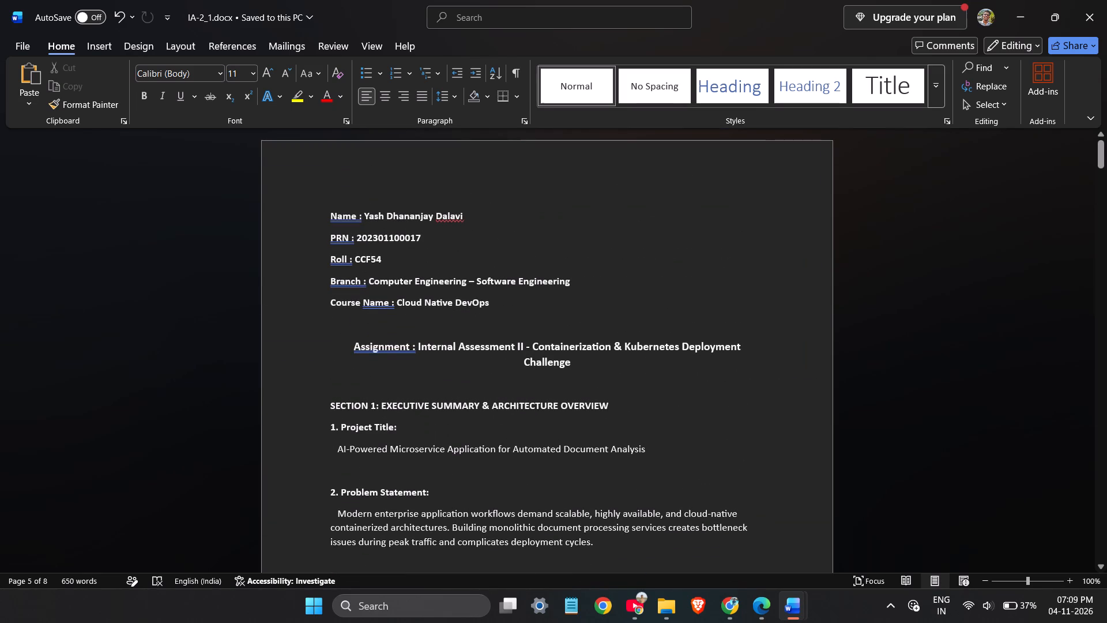
Switch to IA-2.docx and copy the terminal screenshot under "Execution Evidence" in the Kubernetes Orchestration & Configuration section.
{"action": "left_click", "coordinate": [896, 508]}
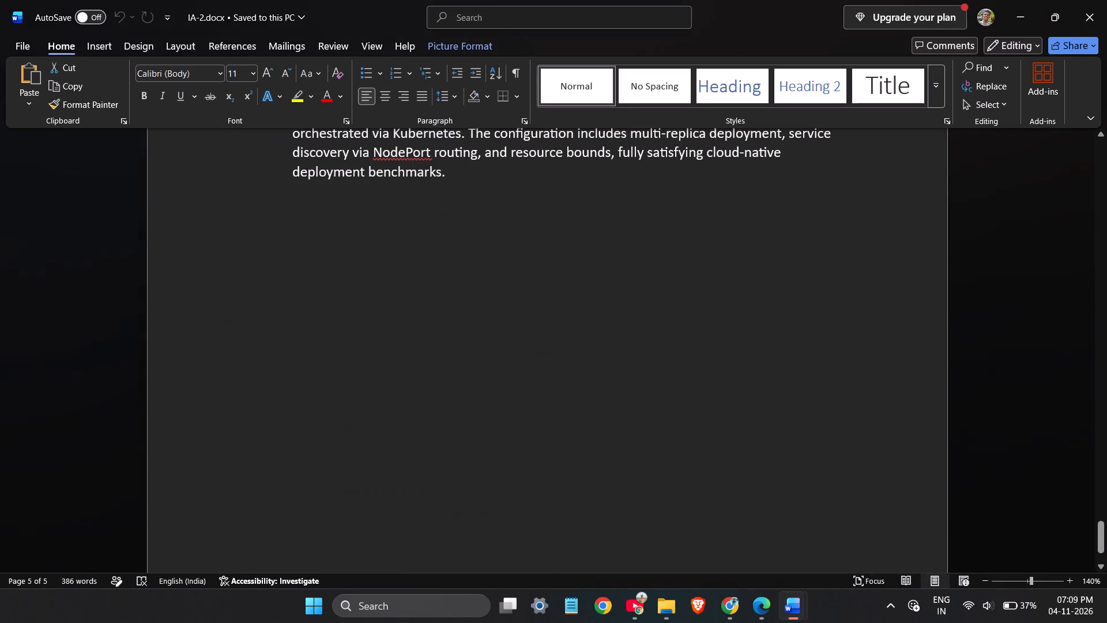
{"action": "scroll", "coordinate": [552, 349], "scroll_direction": "up", "scroll_amount": 13}
{"action": "scroll", "coordinate": [552, 349], "scroll_direction": "down", "scroll_amount": 5, "text": "ctrl"}
{"action": "scroll", "coordinate": [552, 349], "scroll_direction": "down", "scroll_amount": 1}
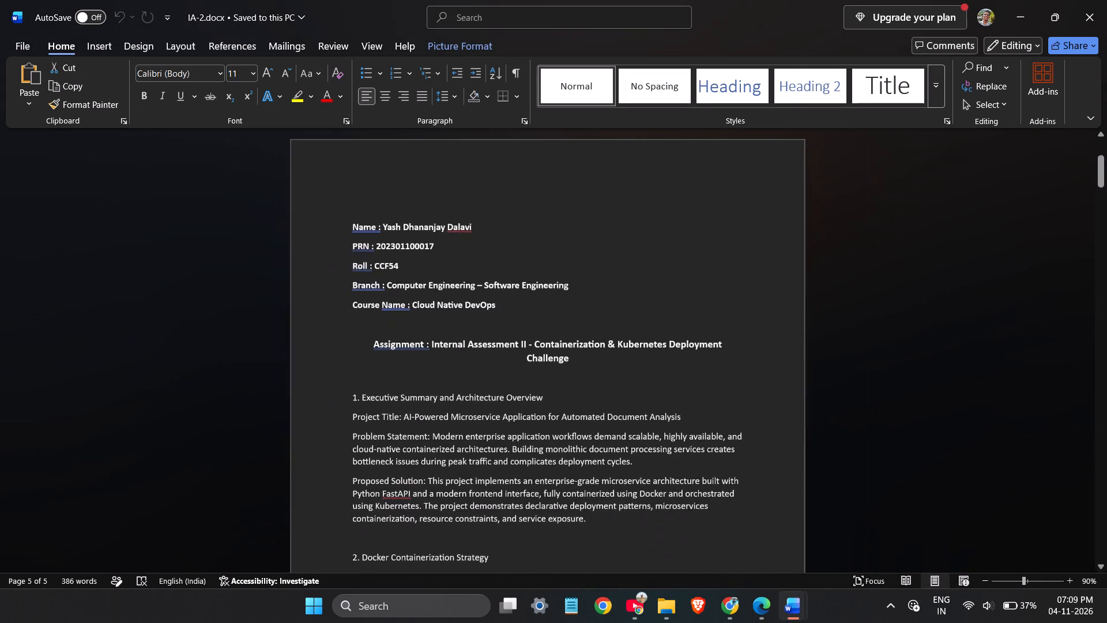
{"action": "scroll", "coordinate": [552, 349], "scroll_direction": "down", "scroll_amount": 1}
{"action": "scroll", "coordinate": [552, 349], "scroll_direction": "down", "scroll_amount": 3, "text": "ctrl"}
{"action": "scroll", "coordinate": [552, 349], "scroll_direction": "up", "scroll_amount": 5, "text": "ctrl"}
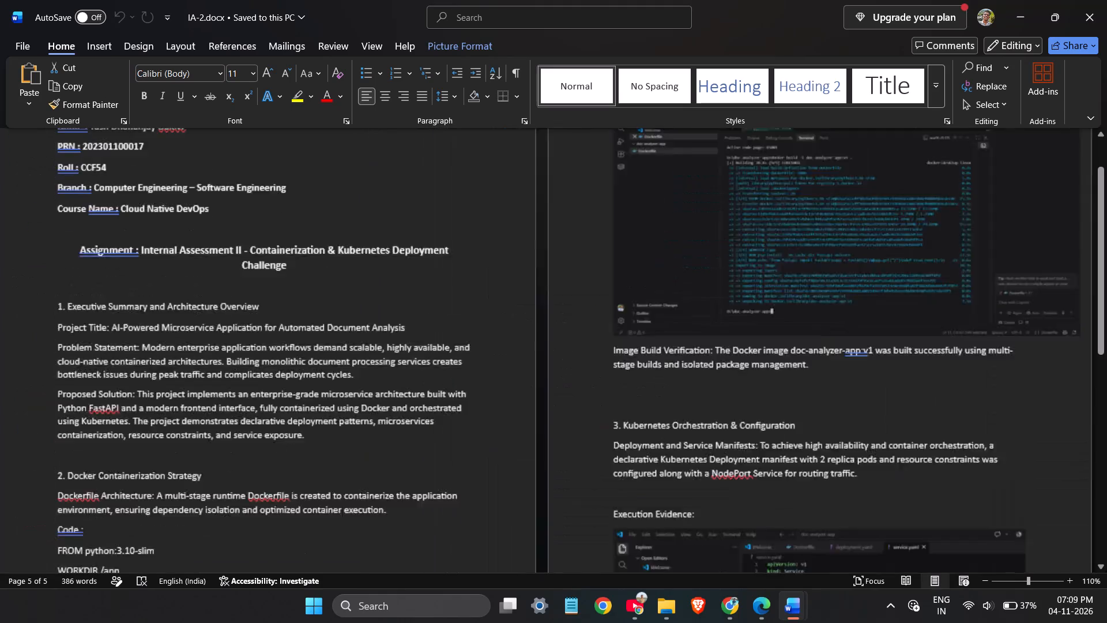
{"action": "scroll", "coordinate": [552, 349], "scroll_direction": "down", "scroll_amount": 4}
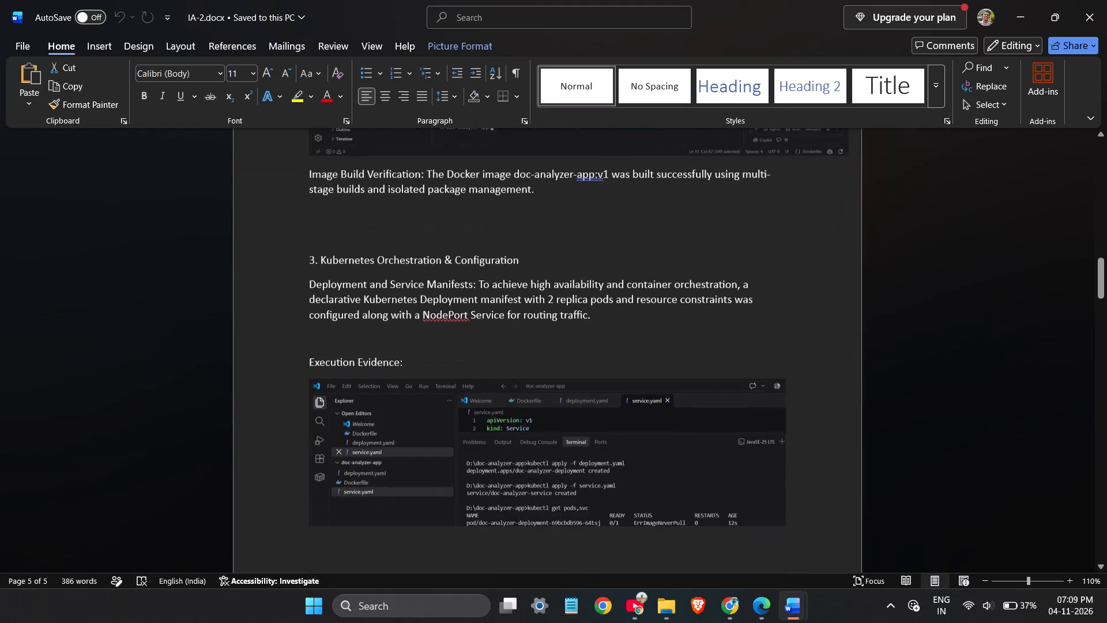
{"action": "scroll", "coordinate": [552, 349], "scroll_direction": "down", "scroll_amount": 1}
{"action": "right_click", "coordinate": [552, 283]}
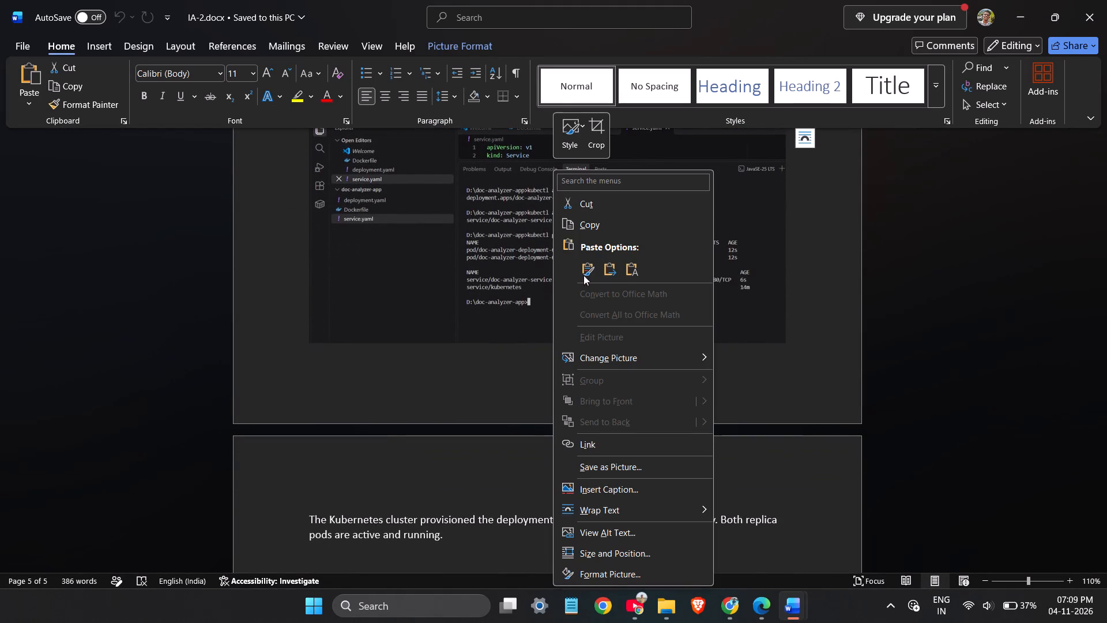
{"action": "left_click", "coordinate": [590, 223]}
{"action": "scroll", "coordinate": [595, 389], "scroll_direction": "up", "scroll_amount": 1}
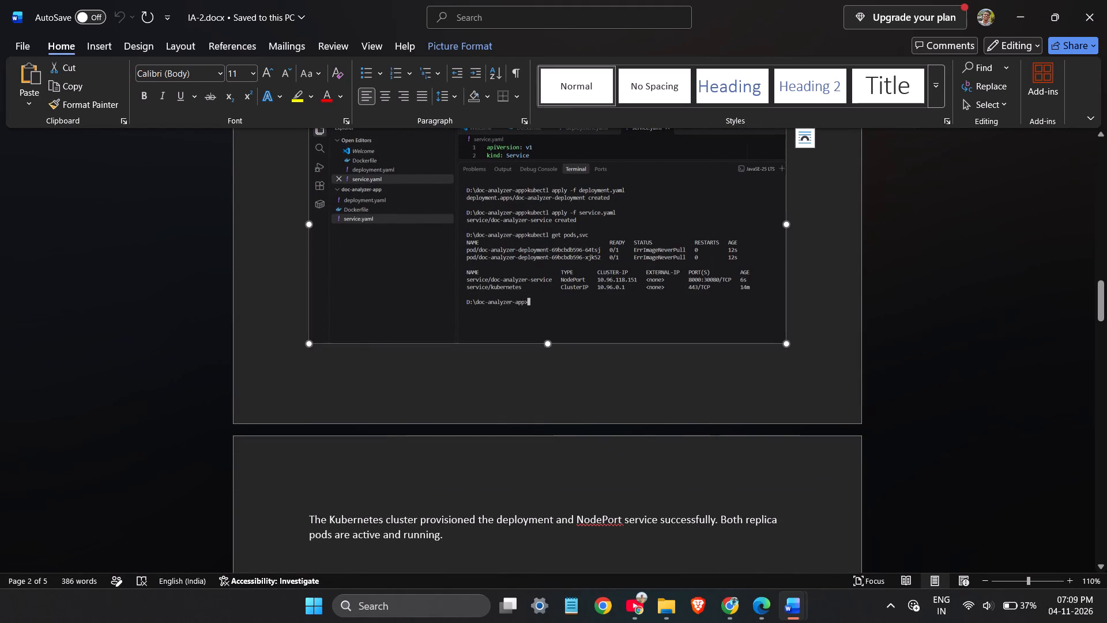
{"action": "scroll", "coordinate": [595, 389], "scroll_direction": "up", "scroll_amount": 1}
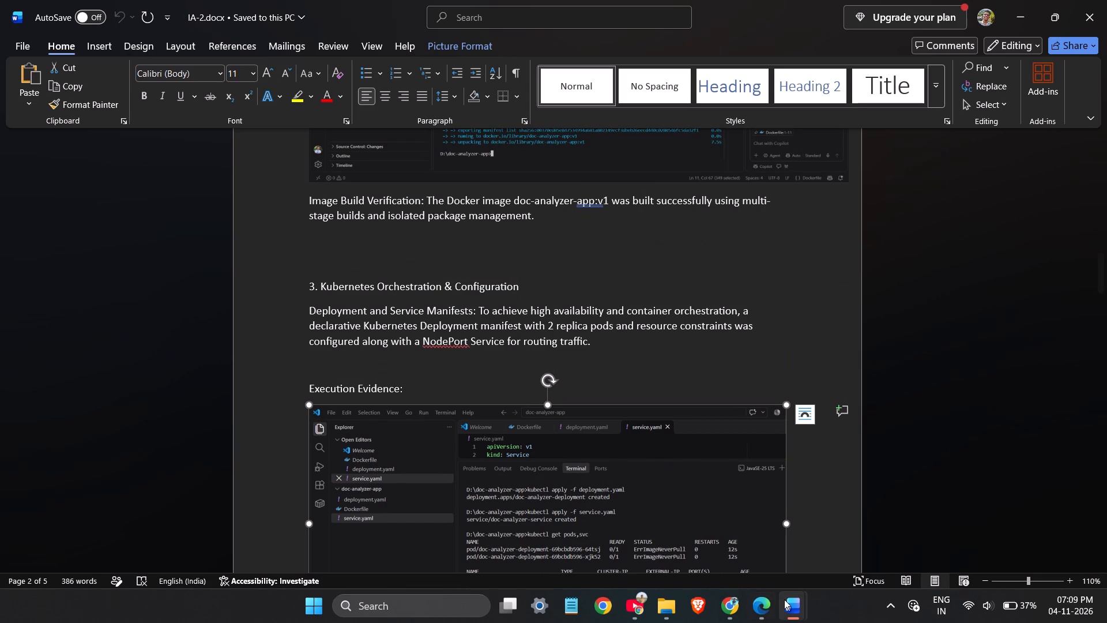
{"action": "left_click", "coordinate": [641, 549]}
{"action": "scroll", "coordinate": [560, 401], "scroll_direction": "down", "scroll_amount": 2}
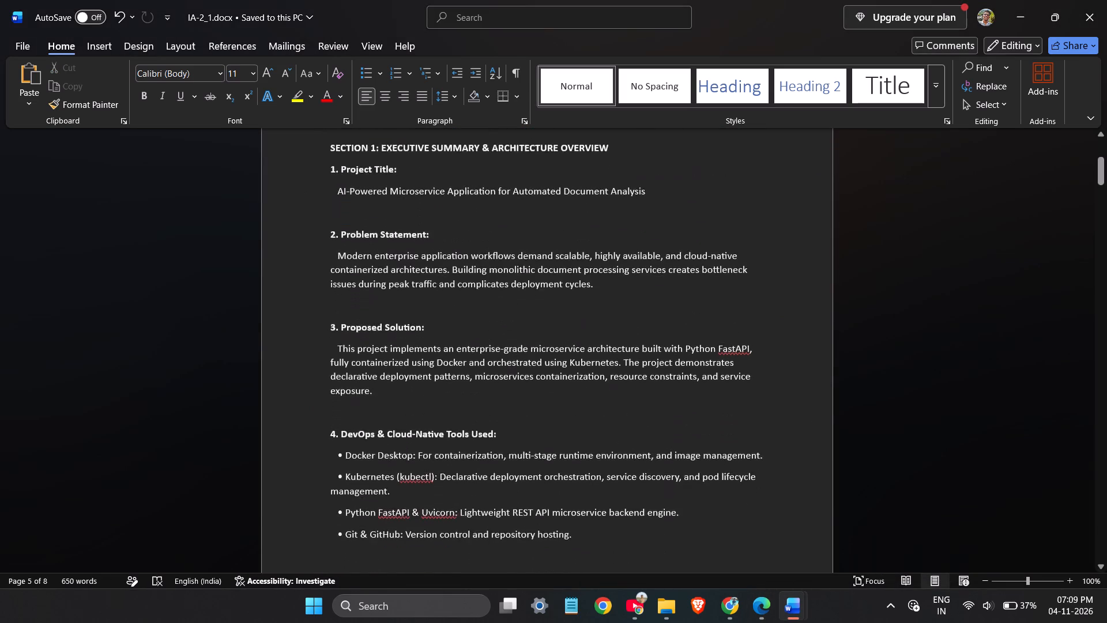
{"action": "scroll", "coordinate": [560, 401], "scroll_direction": "down", "scroll_amount": 3}
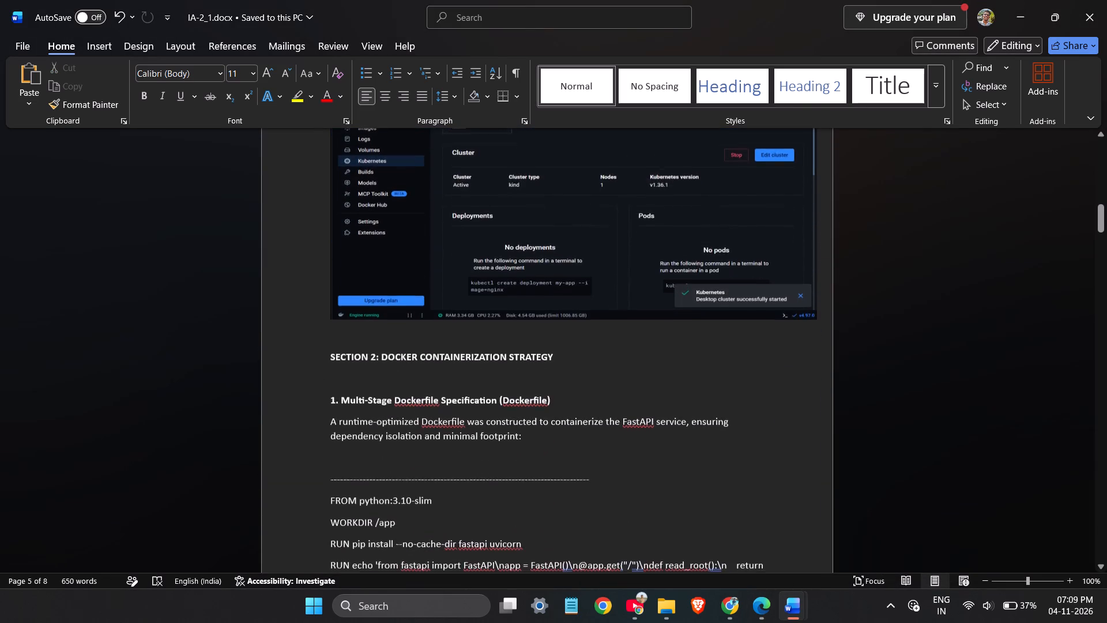
{"action": "scroll", "coordinate": [560, 401], "scroll_direction": "down", "scroll_amount": 3}
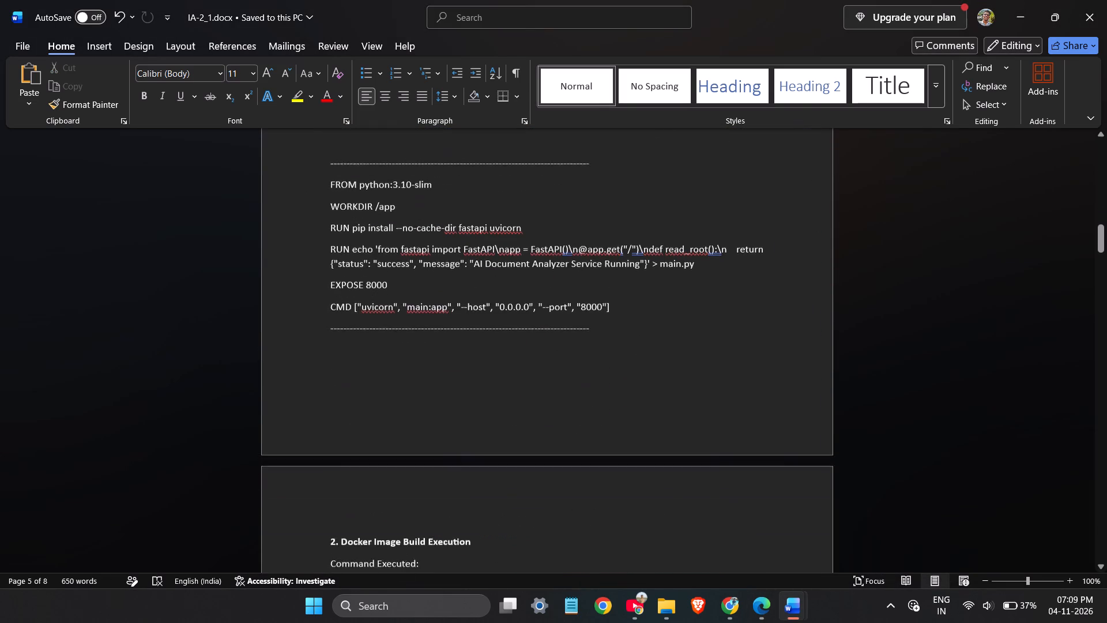
{"action": "scroll", "coordinate": [560, 401], "scroll_direction": "down", "scroll_amount": 3}
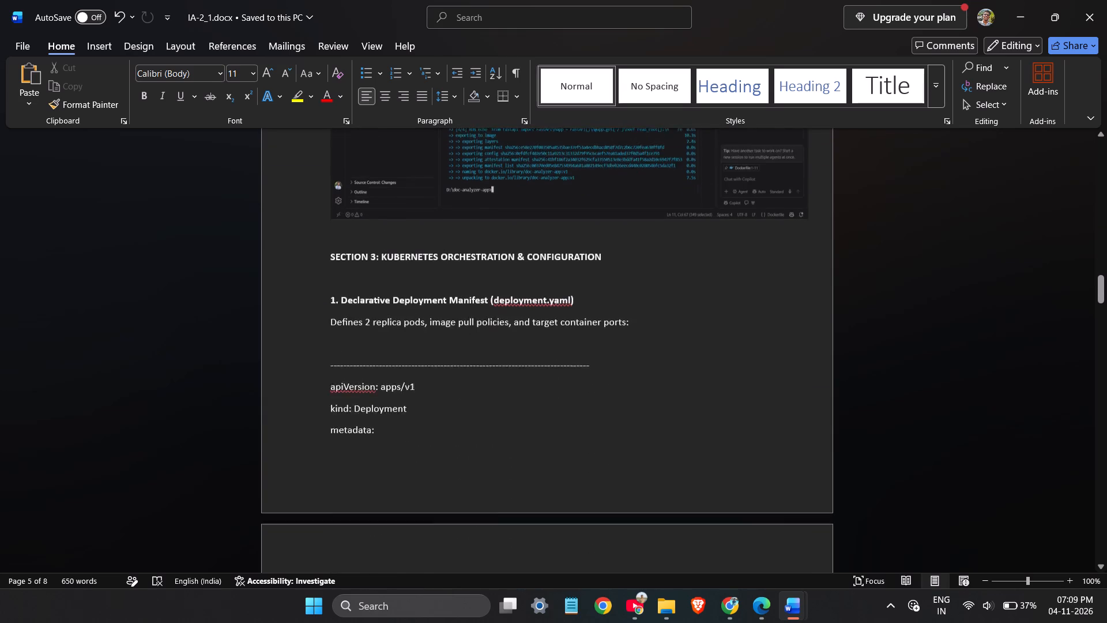
{"action": "scroll", "coordinate": [560, 401], "scroll_direction": "down", "scroll_amount": 3}
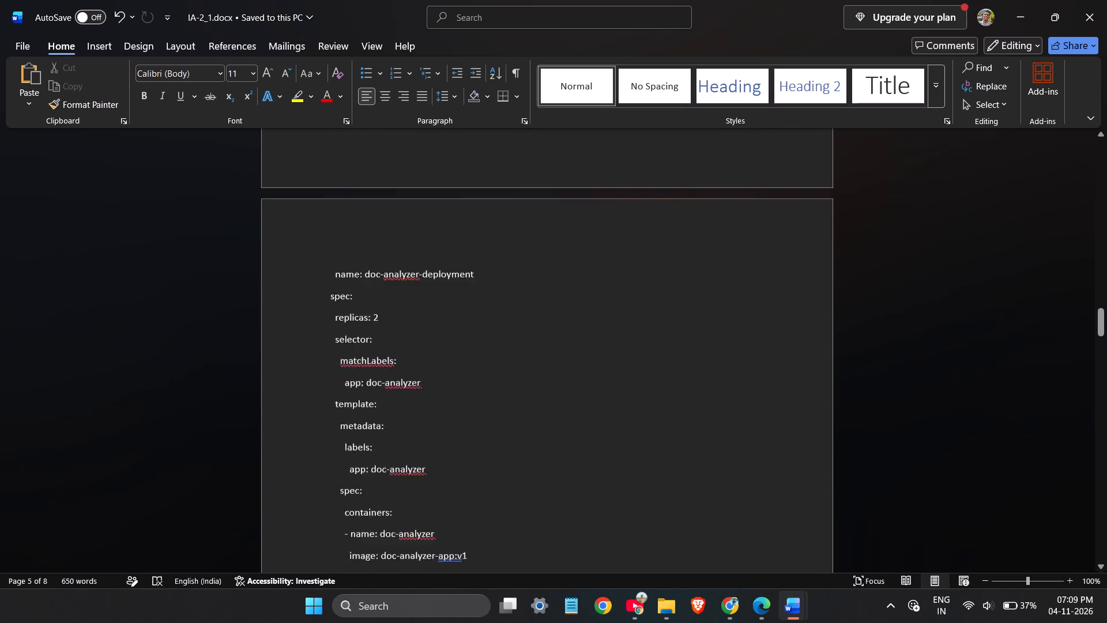
{"action": "scroll", "coordinate": [560, 401], "scroll_direction": "down", "scroll_amount": 3}
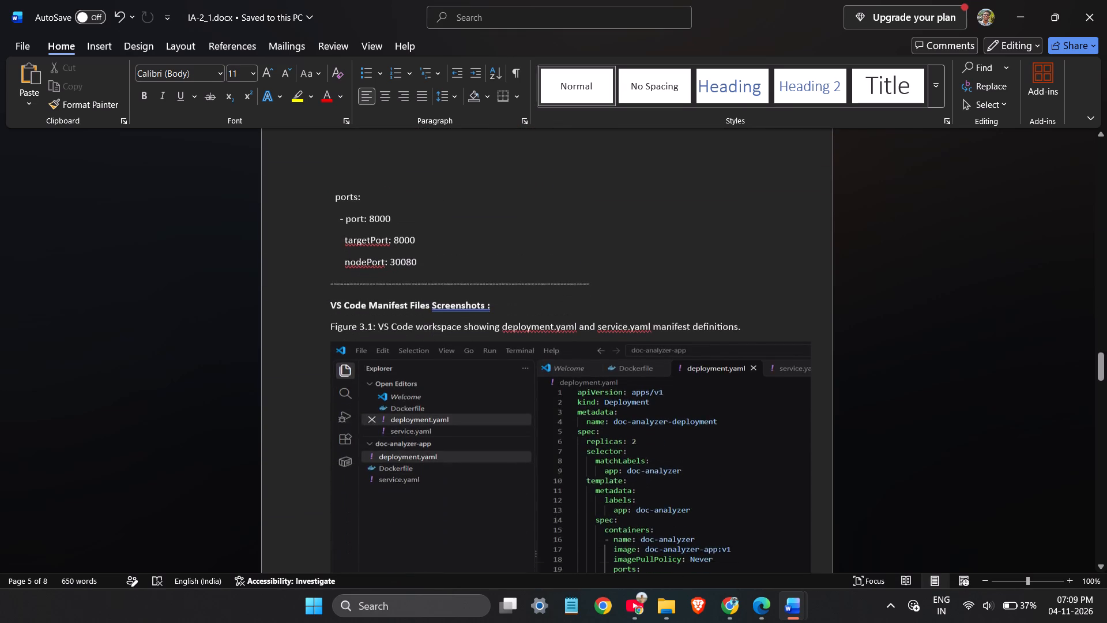
{"action": "scroll", "coordinate": [560, 401], "scroll_direction": "down", "scroll_amount": 2}
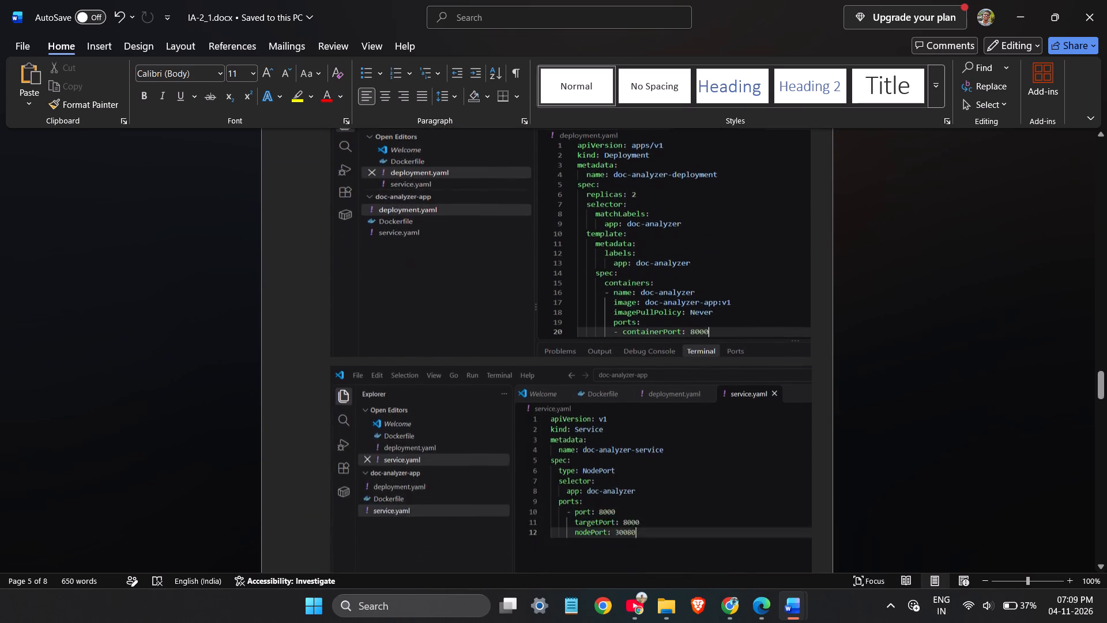
{"action": "scroll", "coordinate": [560, 401], "scroll_direction": "down", "scroll_amount": 3}
{"action": "scroll", "coordinate": [560, 401], "scroll_direction": "up", "scroll_amount": 4}
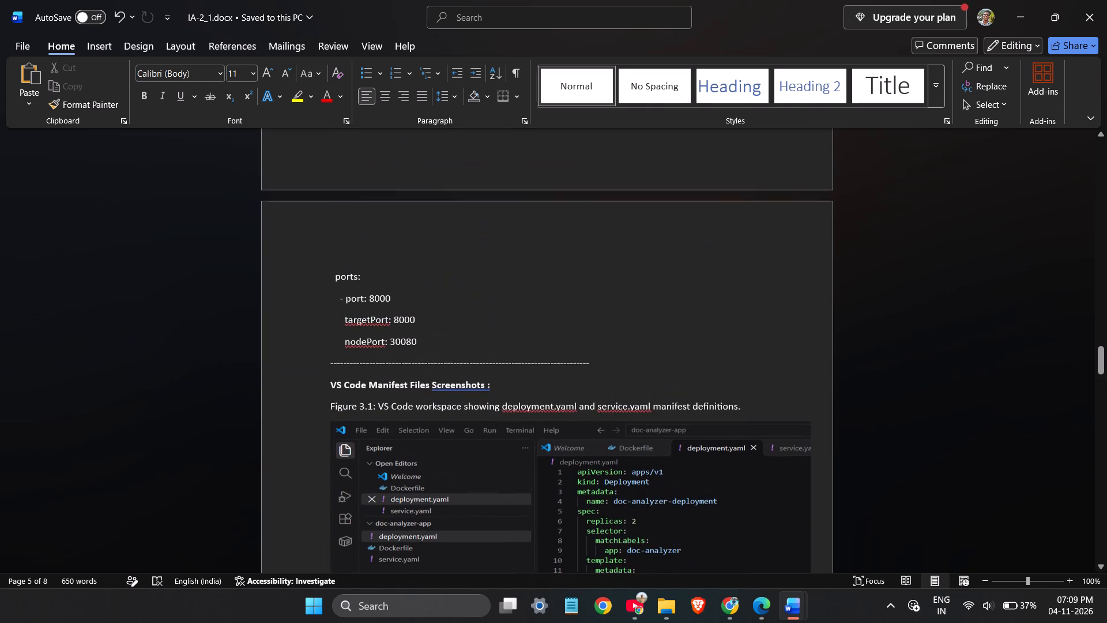
{"action": "scroll", "coordinate": [560, 401], "scroll_direction": "down", "scroll_amount": 2}
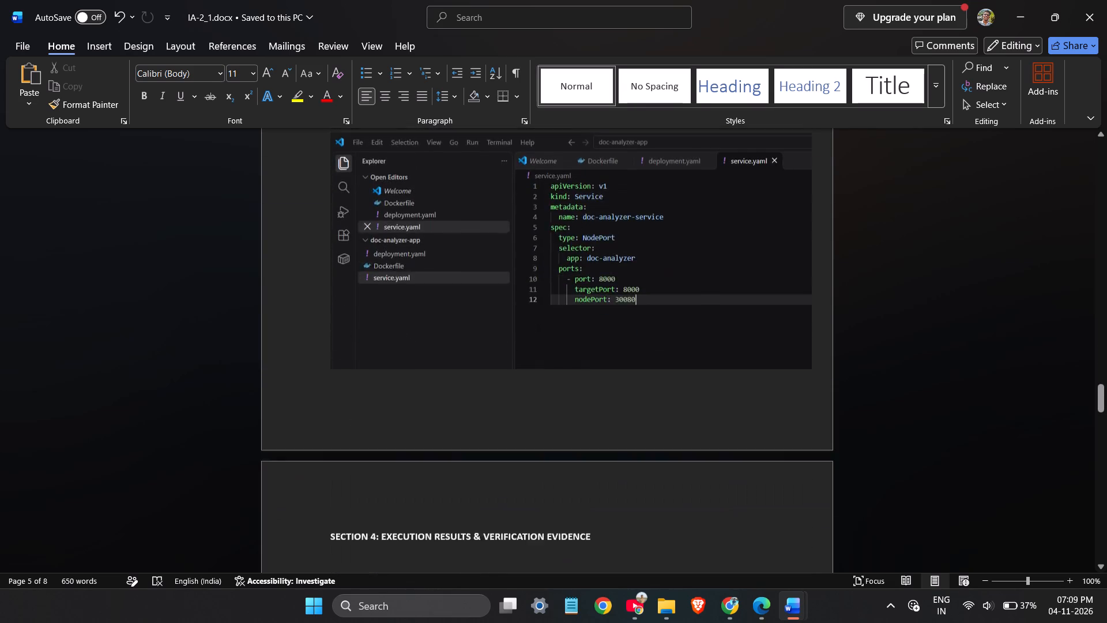
{"action": "scroll", "coordinate": [560, 401], "scroll_direction": "down", "scroll_amount": 1}
{"action": "scroll", "coordinate": [628, 443], "scroll_direction": "down", "scroll_amount": 1}
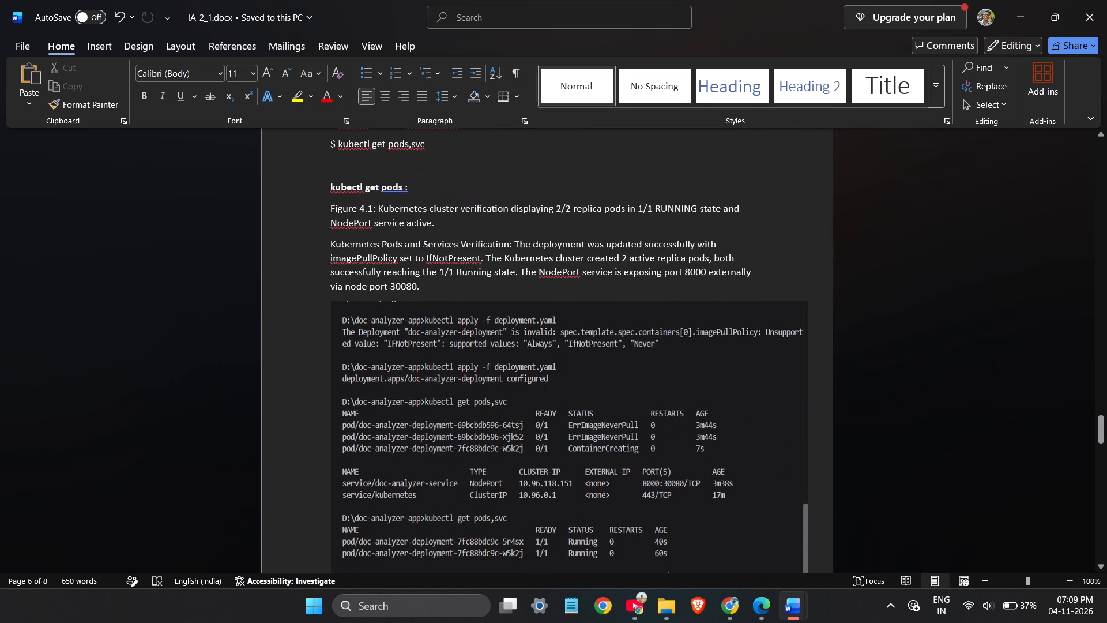
{"action": "scroll", "coordinate": [628, 443], "scroll_direction": "down", "scroll_amount": 1}
{"action": "scroll", "coordinate": [628, 443], "scroll_direction": "up", "scroll_amount": 2}
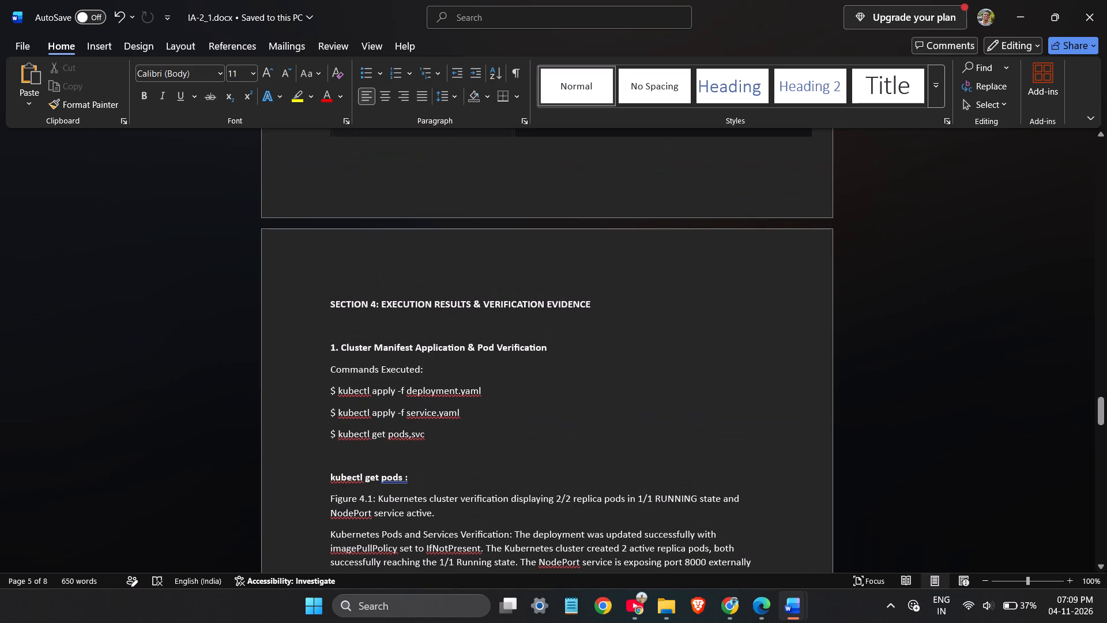
{"action": "scroll", "coordinate": [628, 443], "scroll_direction": "down", "scroll_amount": 1}
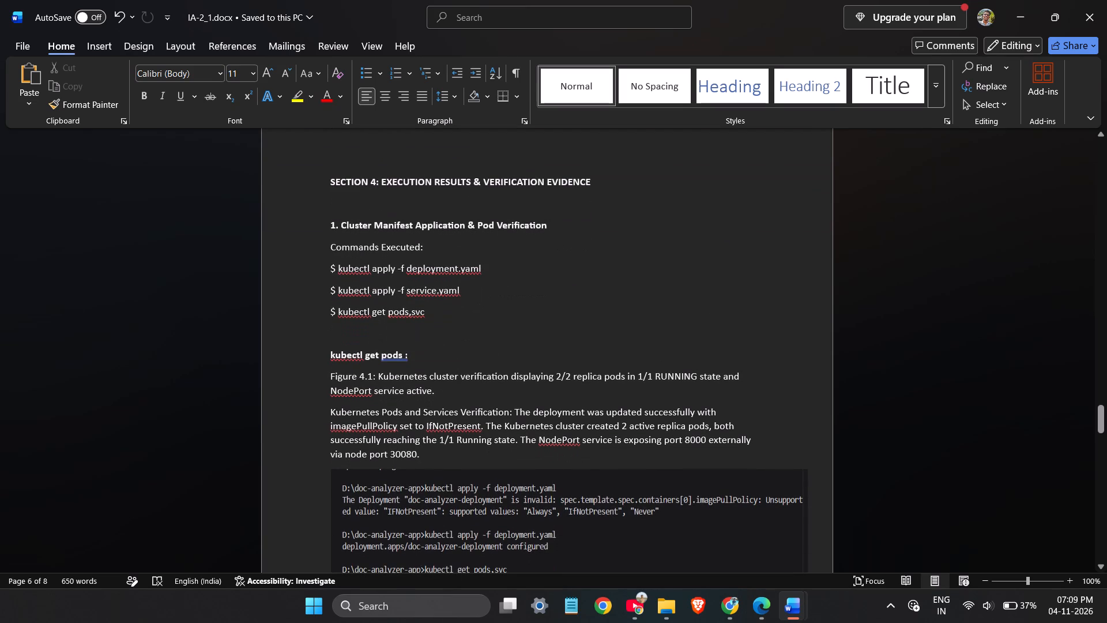
{"action": "scroll", "coordinate": [628, 443], "scroll_direction": "down", "scroll_amount": 1}
{"action": "scroll", "coordinate": [710, 485], "scroll_direction": "down", "scroll_amount": 1}
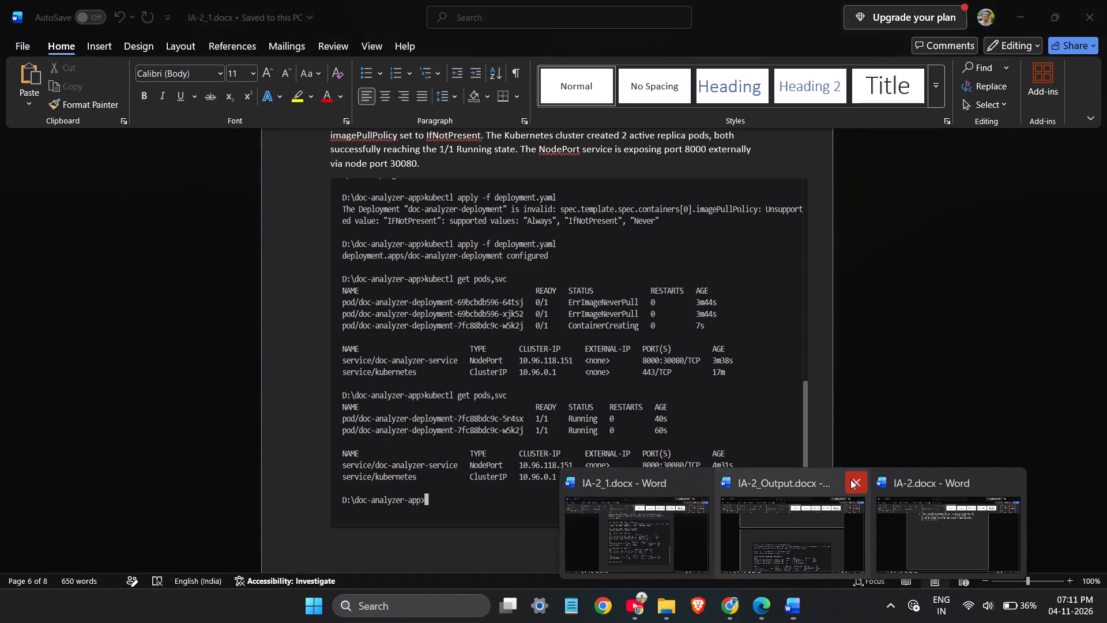
{"action": "left_click", "coordinate": [928, 478]}
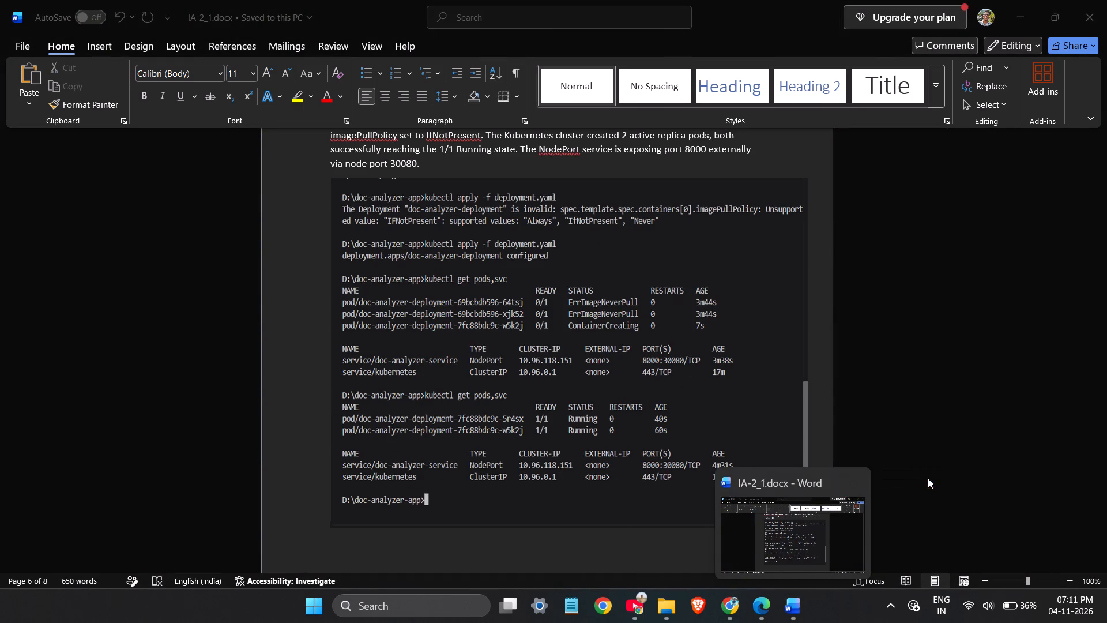
{"action": "left_click", "coordinate": [782, 534]}
Add a solid black Box page border, 1½ pt wide, to the whole IA-2_1.docx document.
{"action": "scroll", "coordinate": [608, 389], "scroll_direction": "up", "scroll_amount": 12}
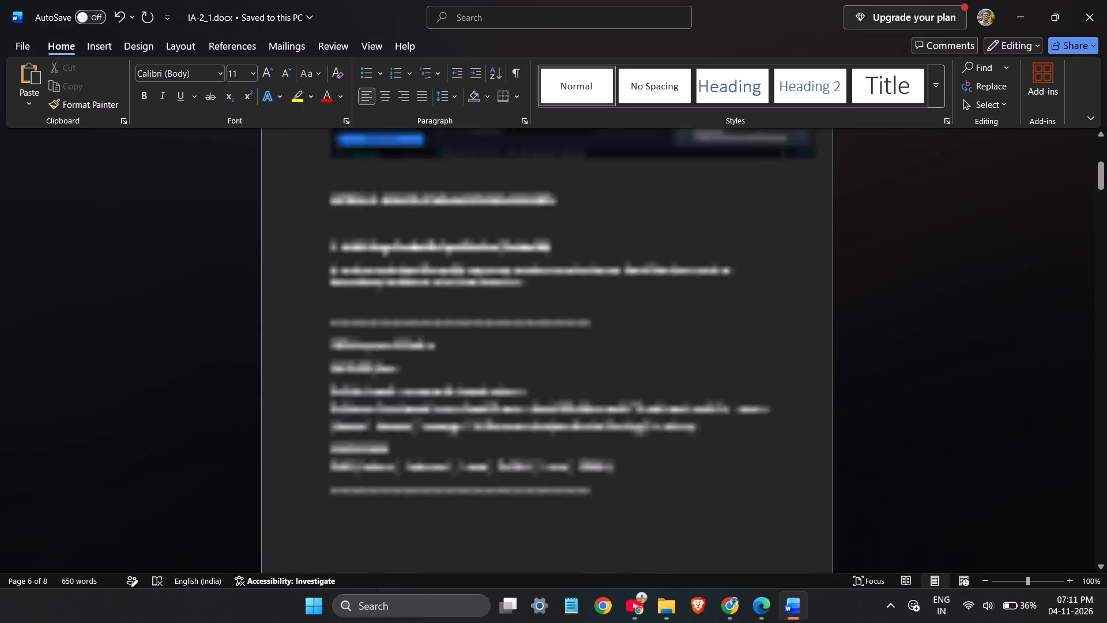
{"action": "scroll", "coordinate": [608, 389], "scroll_direction": "up", "scroll_amount": 13}
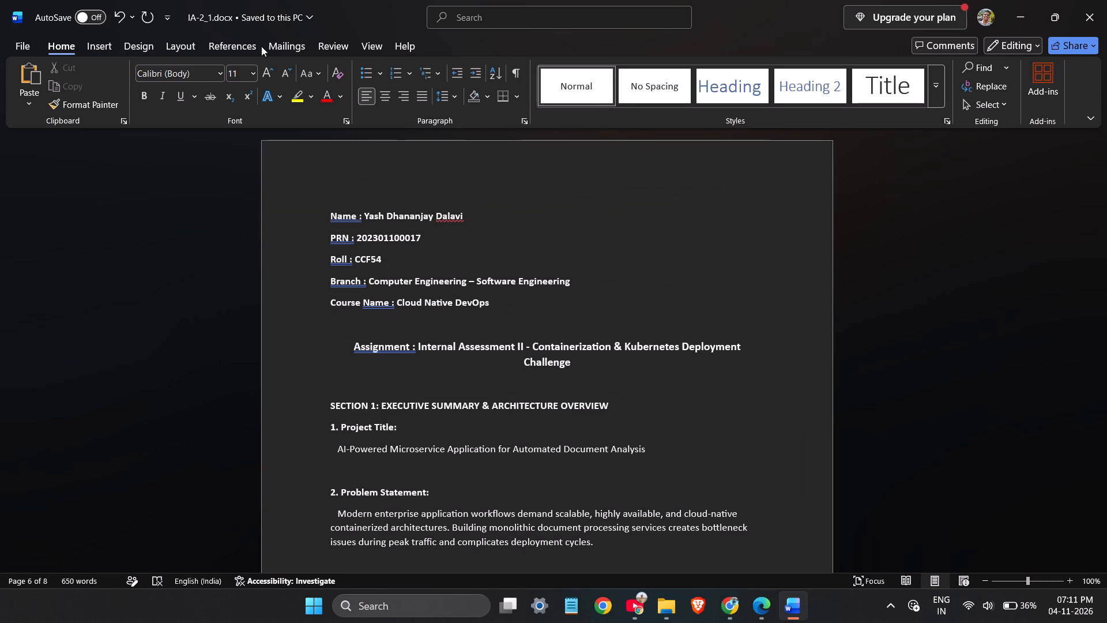
{"action": "left_click", "coordinate": [140, 52]}
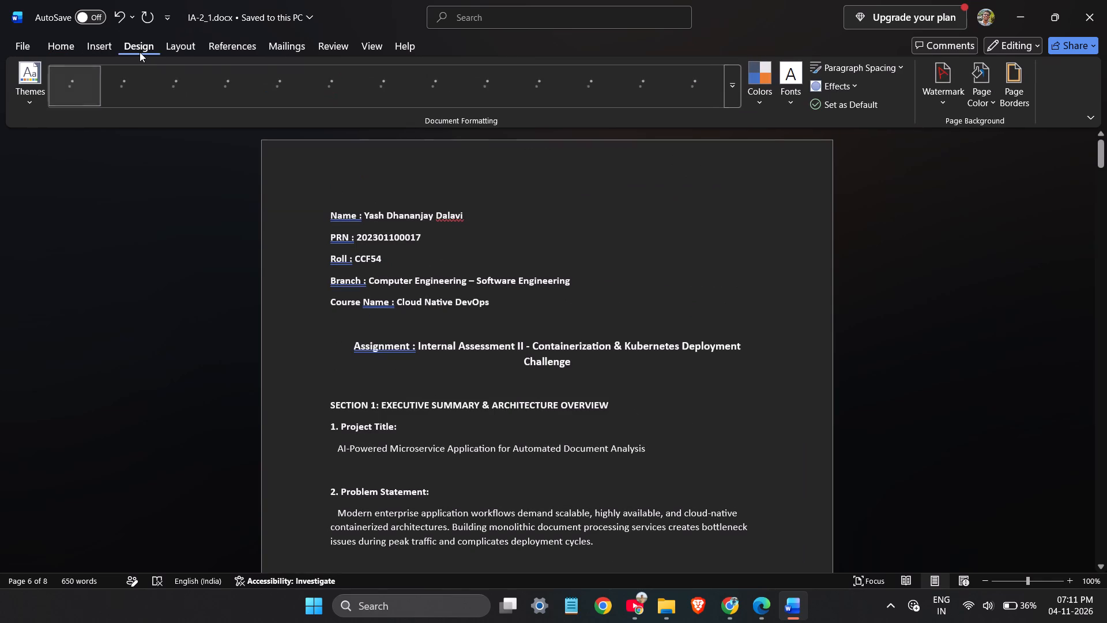
{"action": "left_click", "coordinate": [1011, 85]}
{"action": "left_click", "coordinate": [472, 205]}
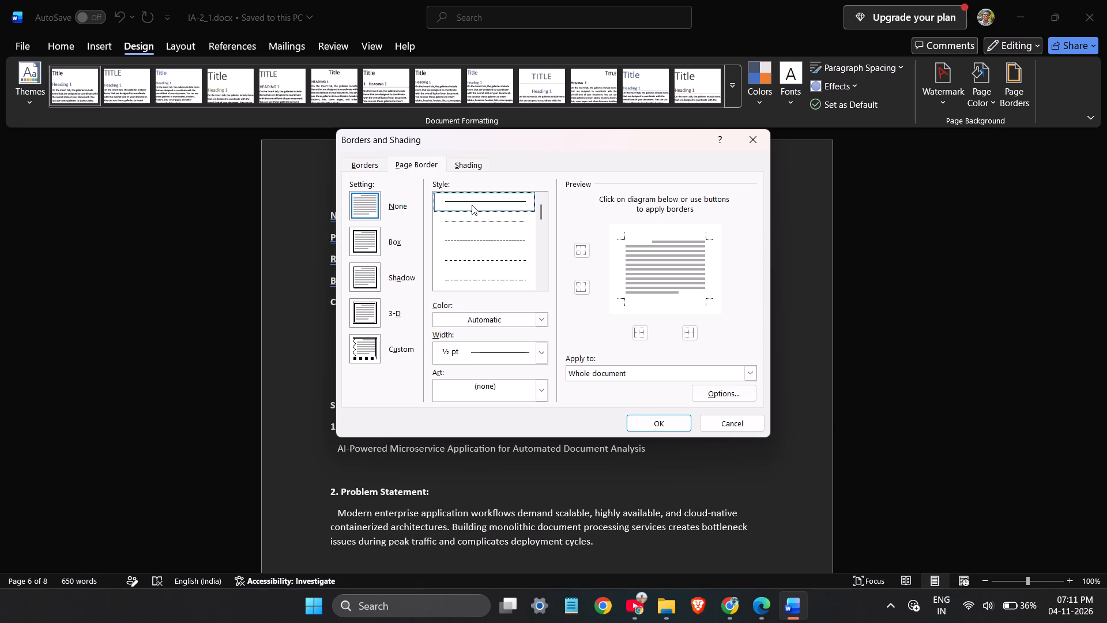
{"action": "left_click", "coordinate": [542, 320]}
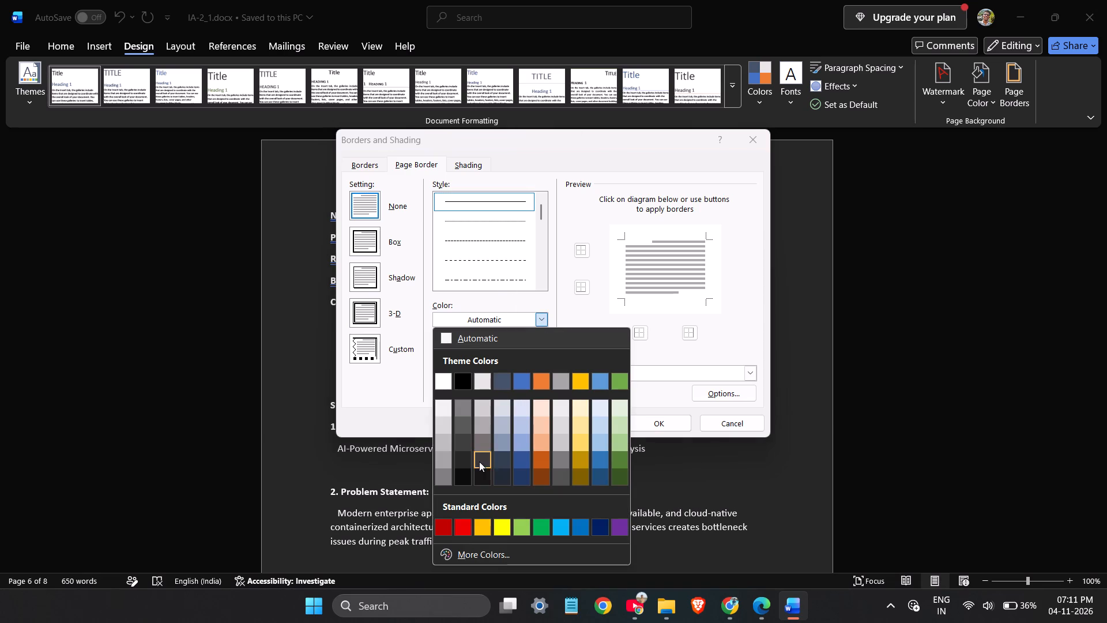
{"action": "left_click", "coordinate": [465, 484]}
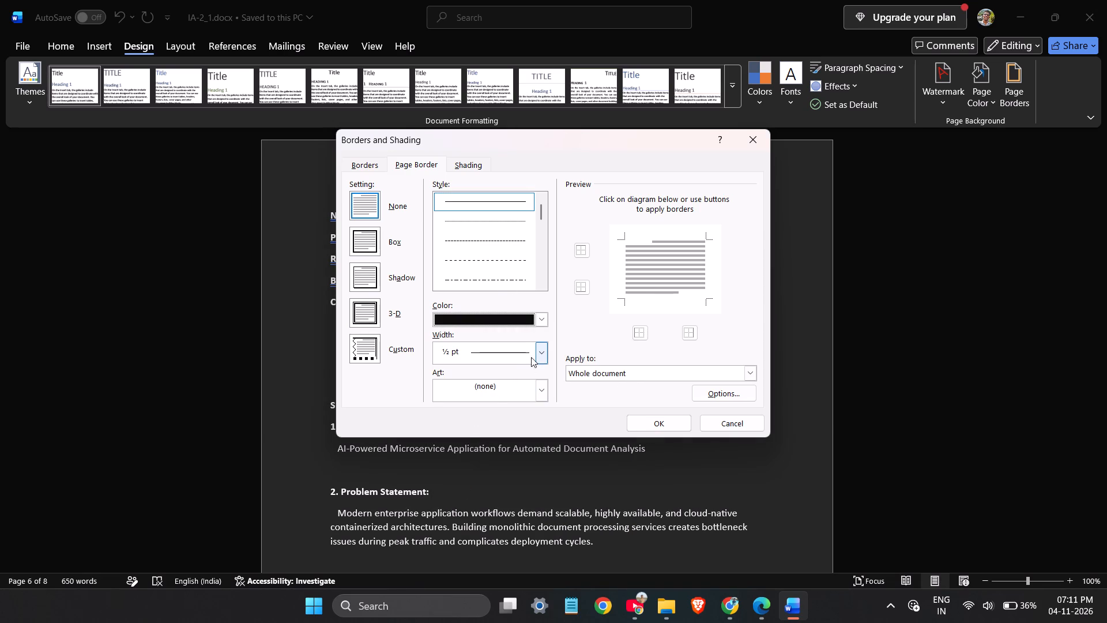
{"action": "left_click", "coordinate": [535, 353]}
{"action": "left_click", "coordinate": [454, 449]}
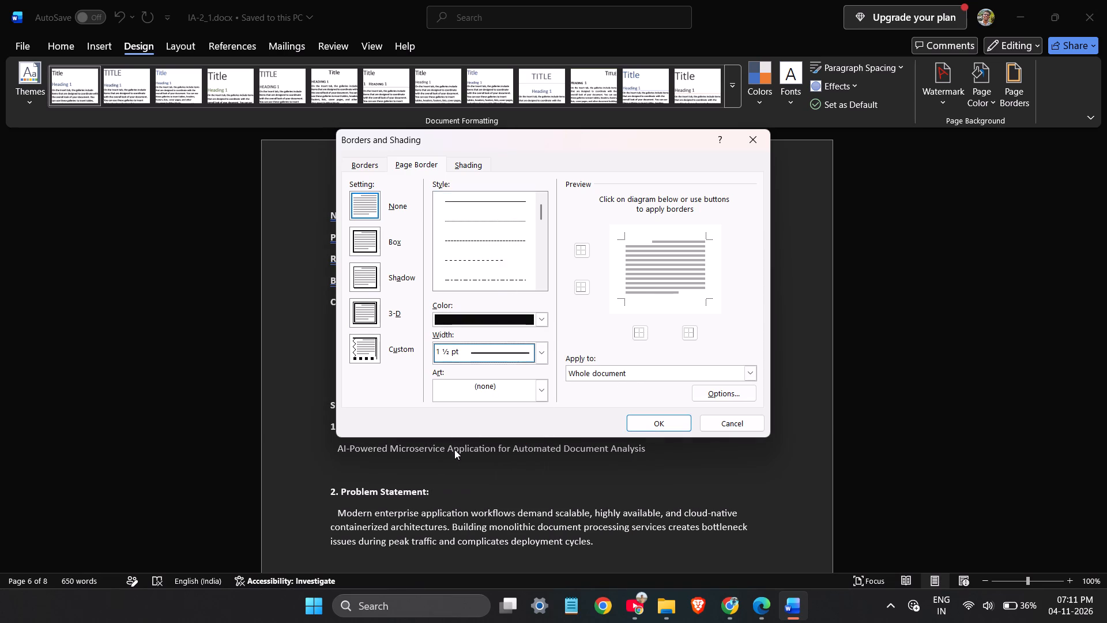
{"action": "left_click", "coordinate": [353, 238]}
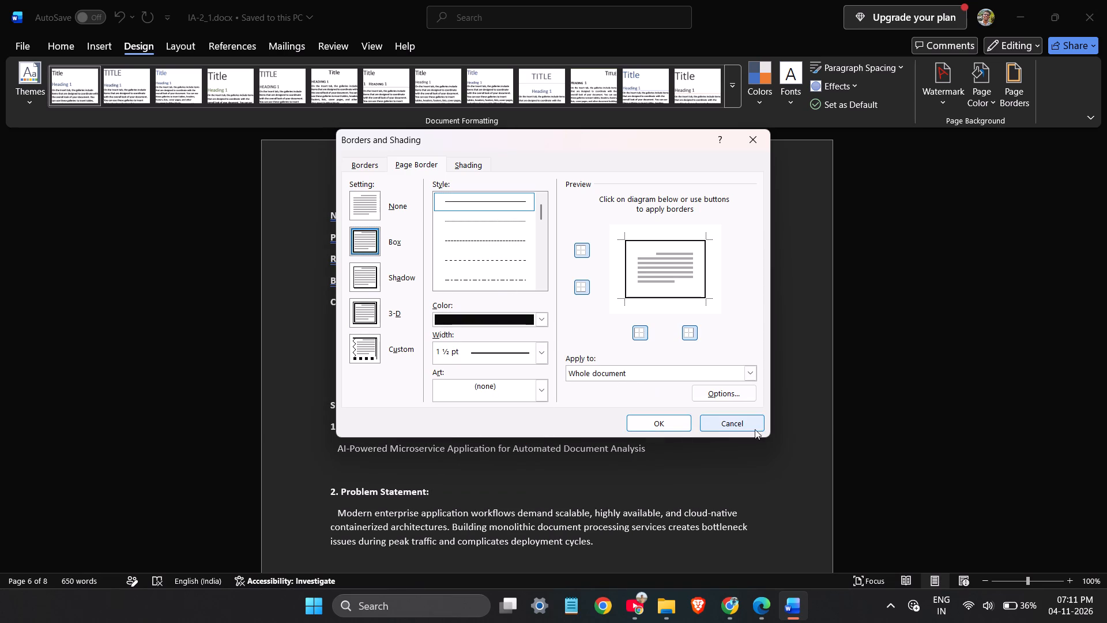
{"action": "left_click", "coordinate": [659, 423]}
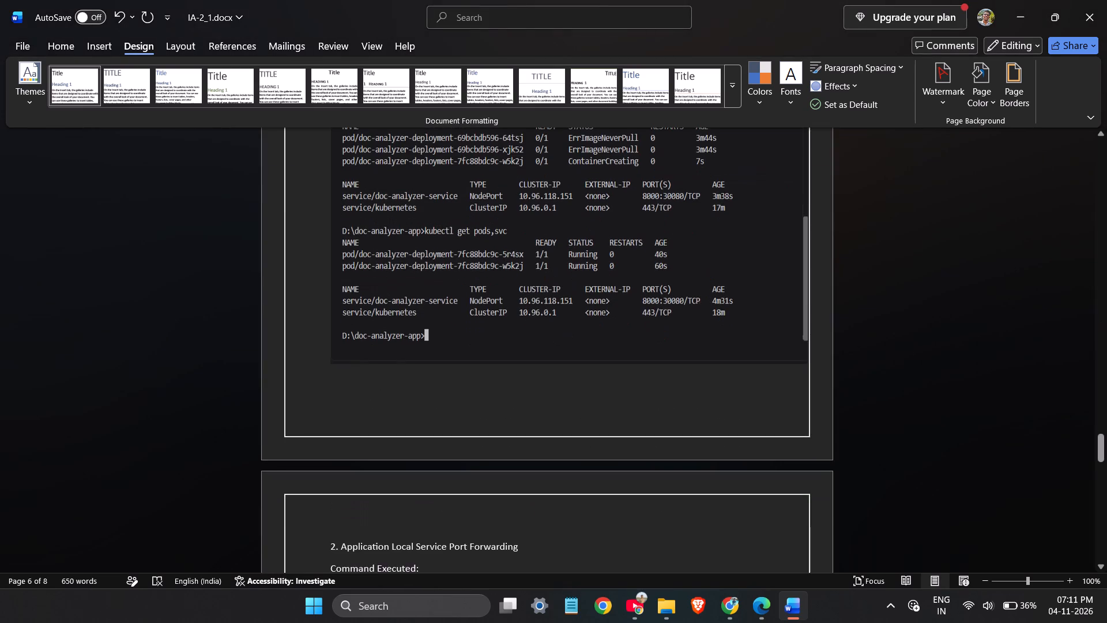
Check the border on the opening pages and narrow the Figure 1.1 Docker Desktop screenshot to fit inside it.
{"action": "scroll", "coordinate": [619, 352], "scroll_direction": "up", "scroll_amount": 11}
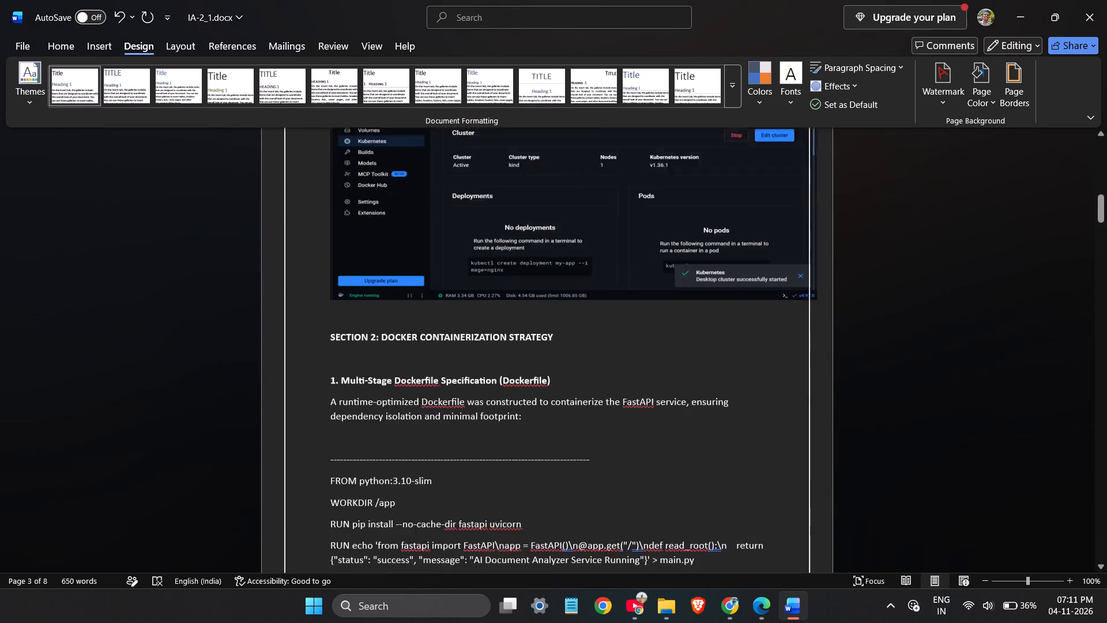
{"action": "scroll", "coordinate": [619, 352], "scroll_direction": "up", "scroll_amount": 4}
{"action": "scroll", "coordinate": [503, 380], "scroll_direction": "down", "scroll_amount": 1}
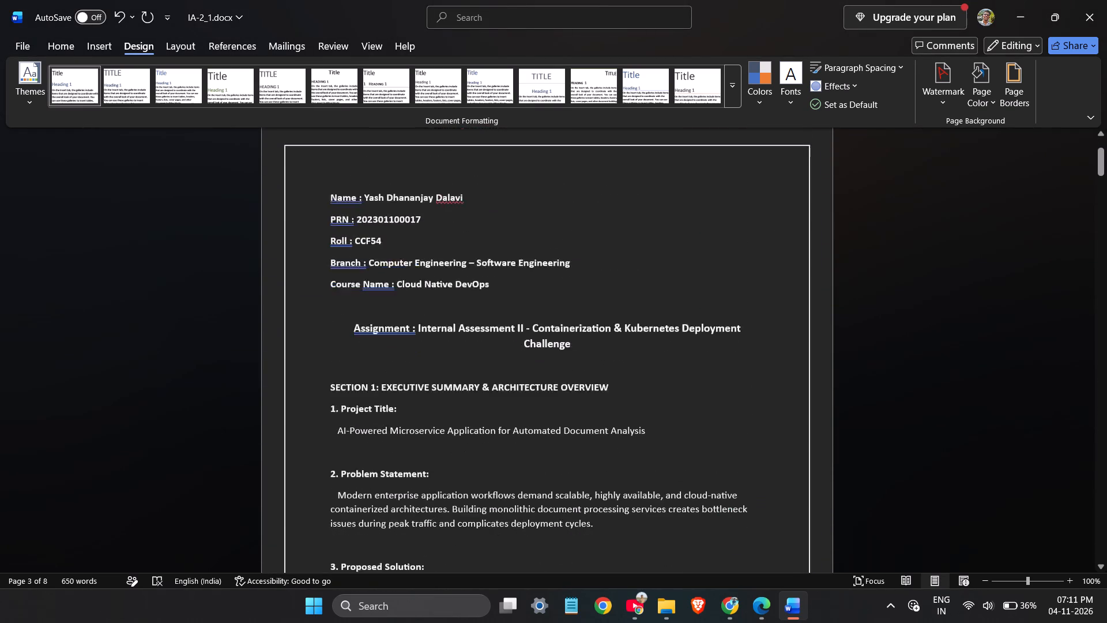
{"action": "scroll", "coordinate": [503, 380], "scroll_direction": "down", "scroll_amount": 2}
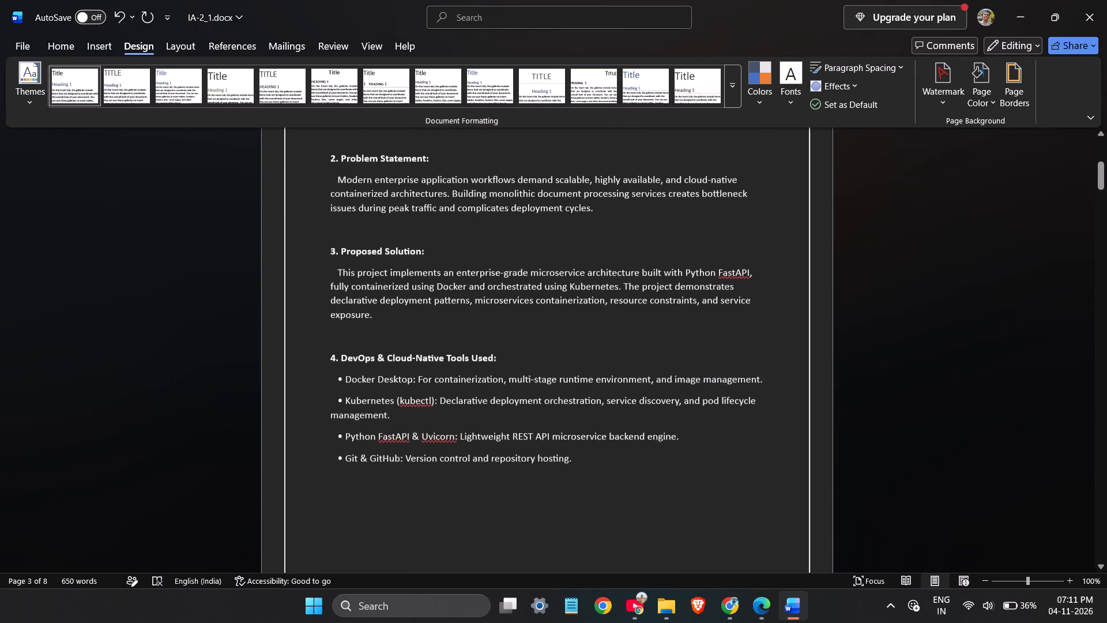
{"action": "scroll", "coordinate": [503, 380], "scroll_direction": "down", "scroll_amount": 3}
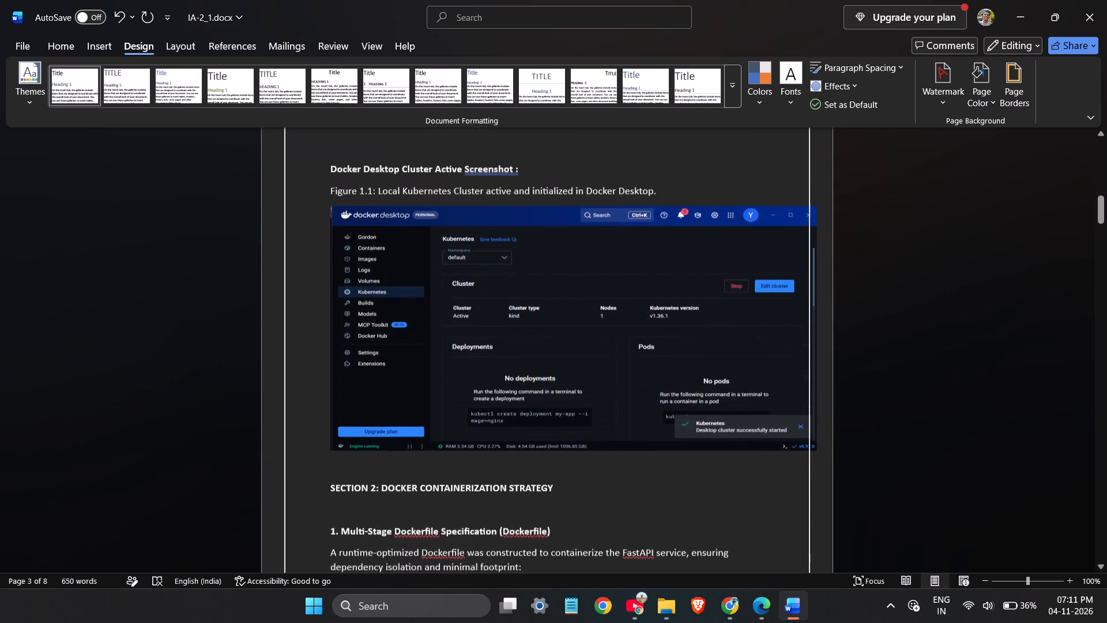
{"action": "left_click", "coordinate": [658, 346]}
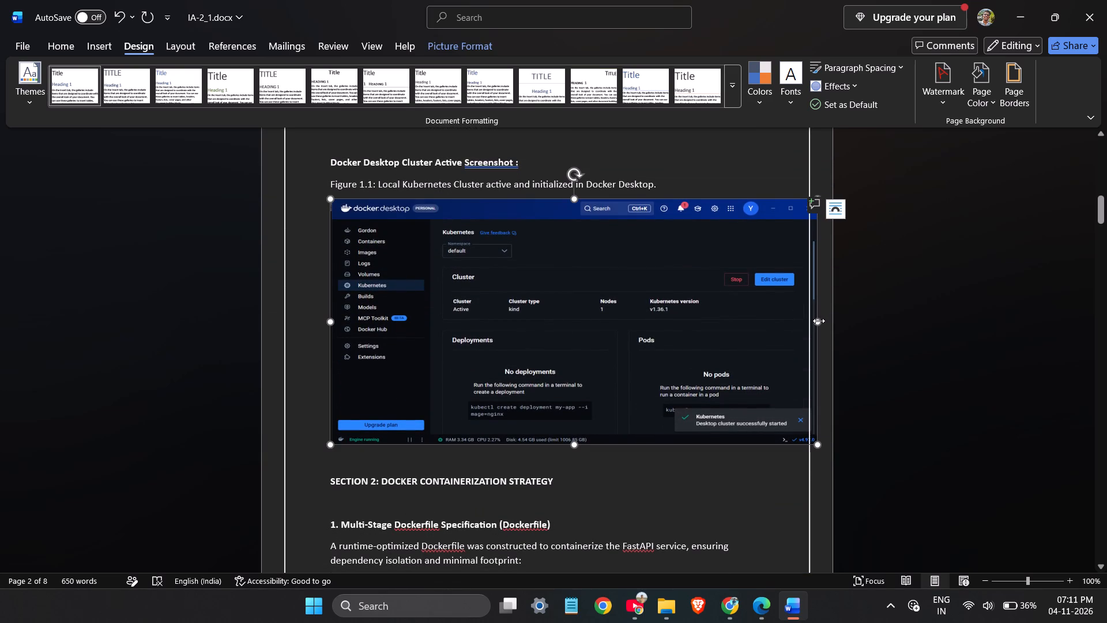
{"action": "left_click_drag", "start_coordinate": [819, 321], "coordinate": [805, 318]}
Try size 12 on the "SECTION 1: EXECUTIVE SUMMARY & ARCHITECTURE OVERVIEW" heading, set it back to 11, and colour it theme blue.
{"action": "scroll", "coordinate": [692, 332], "scroll_direction": "down", "scroll_amount": 1}
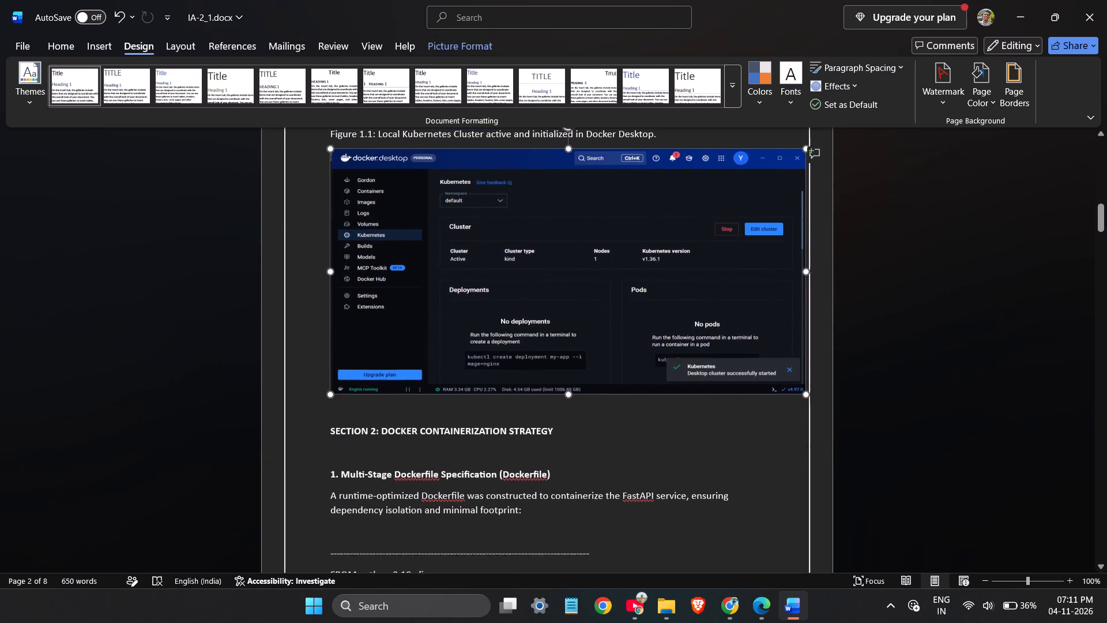
{"action": "scroll", "coordinate": [692, 332], "scroll_direction": "down", "scroll_amount": 2}
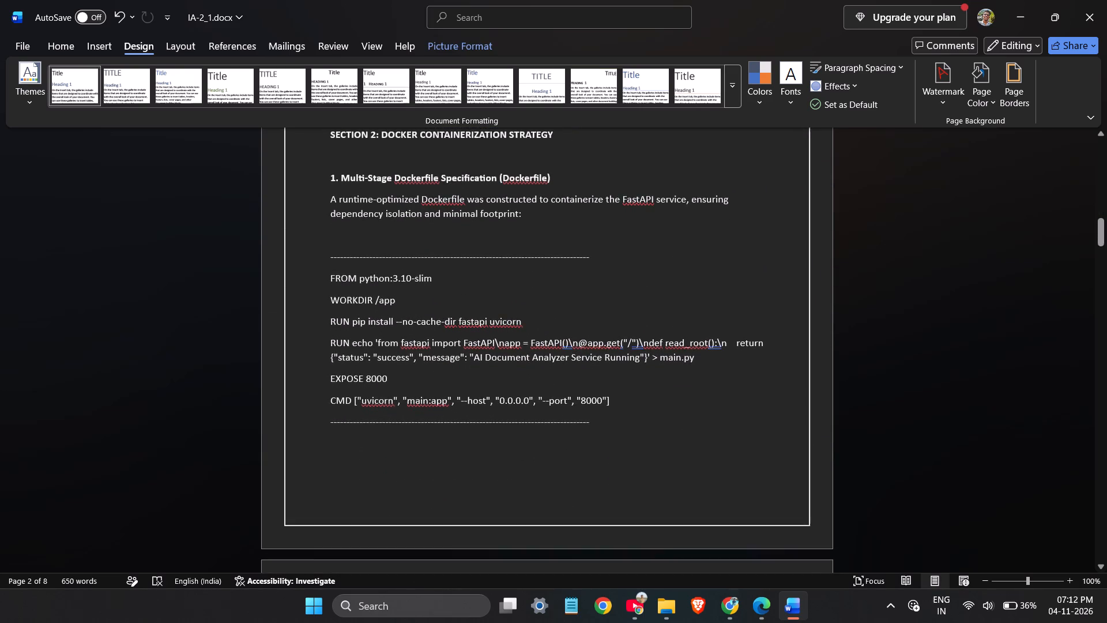
{"action": "scroll", "coordinate": [692, 332], "scroll_direction": "up", "scroll_amount": 11}
{"action": "scroll", "coordinate": [692, 332], "scroll_direction": "down", "scroll_amount": 1}
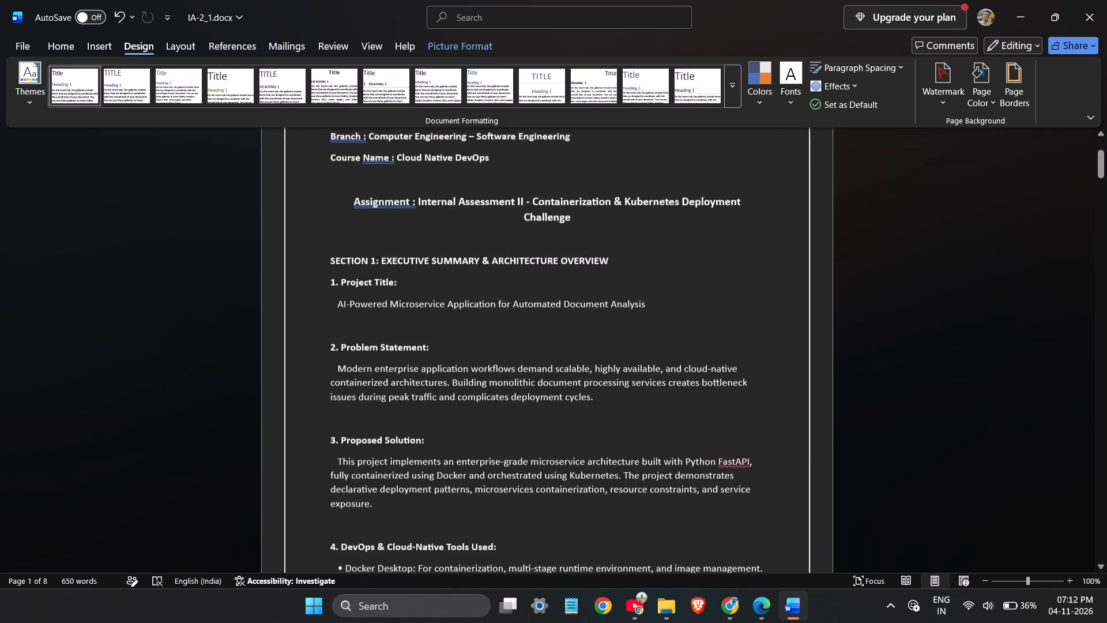
{"action": "scroll", "coordinate": [692, 332], "scroll_direction": "down", "scroll_amount": 1}
{"action": "scroll", "coordinate": [692, 332], "scroll_direction": "up", "scroll_amount": 2}
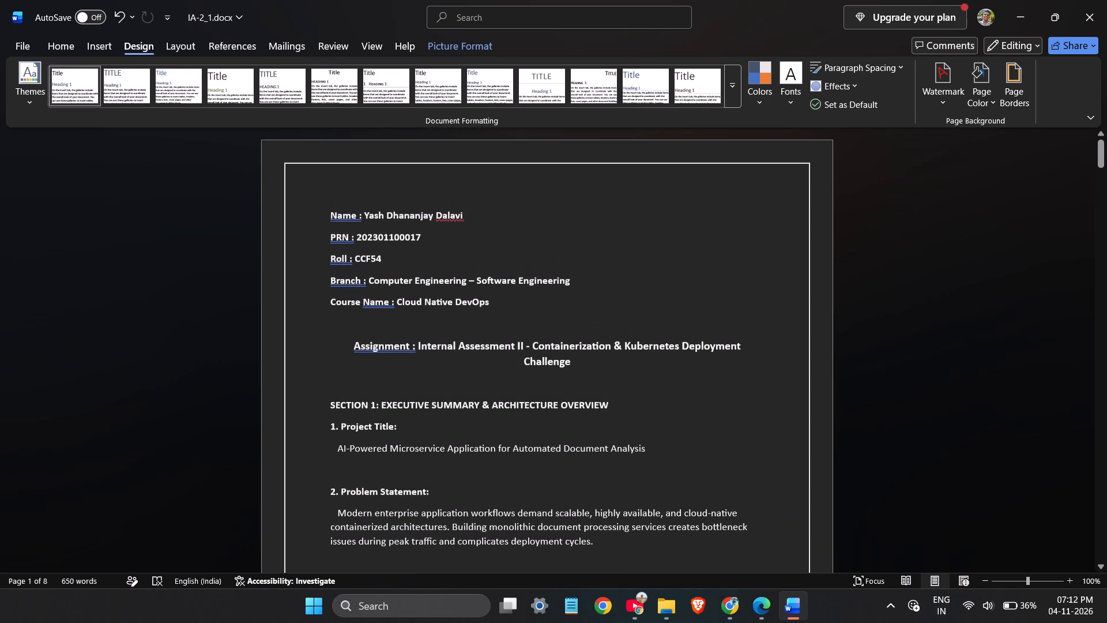
{"action": "left_click_drag", "start_coordinate": [330, 404], "coordinate": [613, 403]}
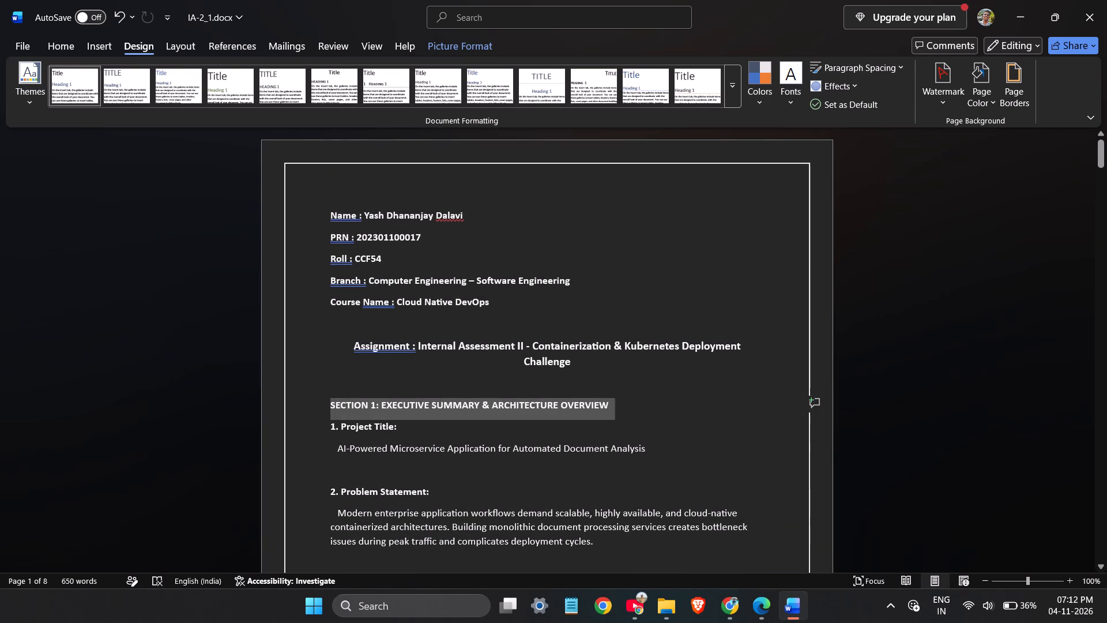
{"action": "left_click_drag", "start_coordinate": [613, 403], "coordinate": [614, 404]}
{"action": "left_click", "coordinate": [54, 44]}
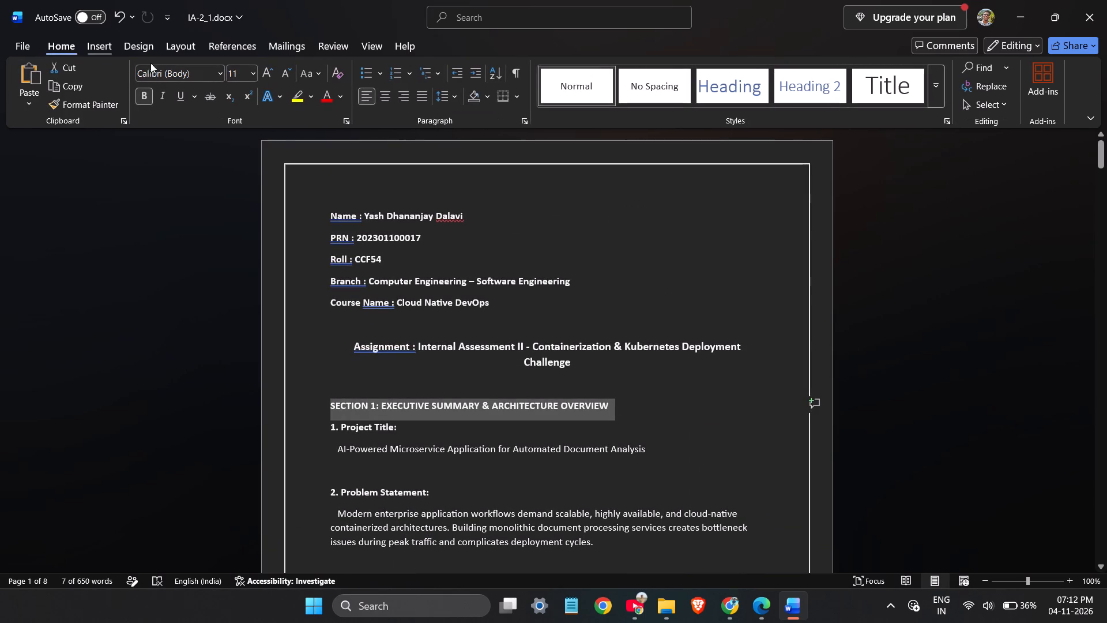
{"action": "left_click", "coordinate": [256, 77]}
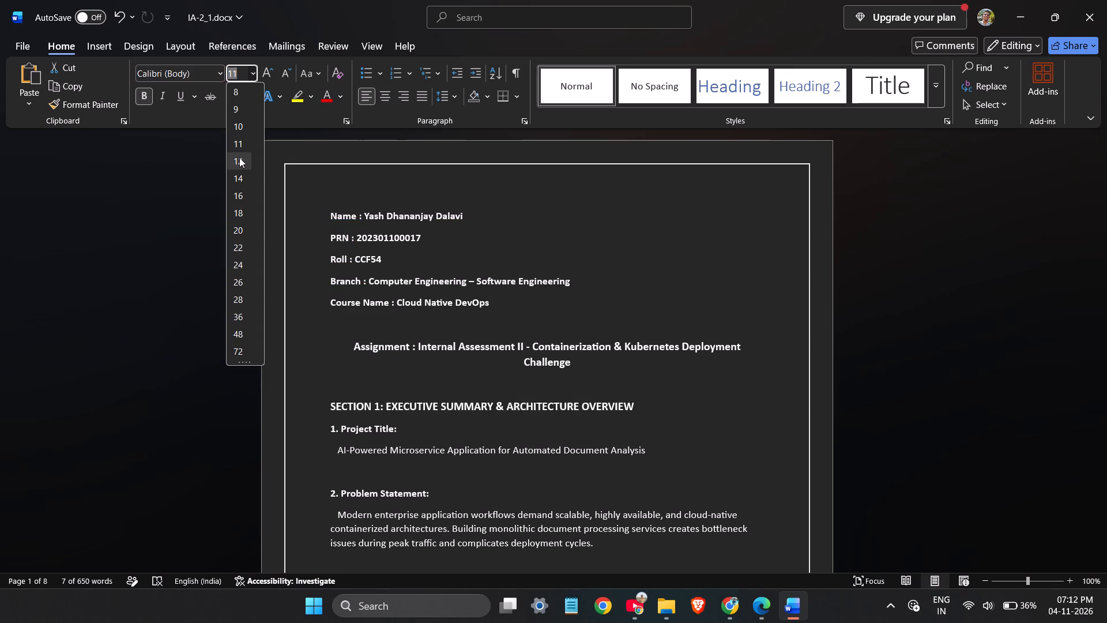
{"action": "left_click", "coordinate": [239, 157]}
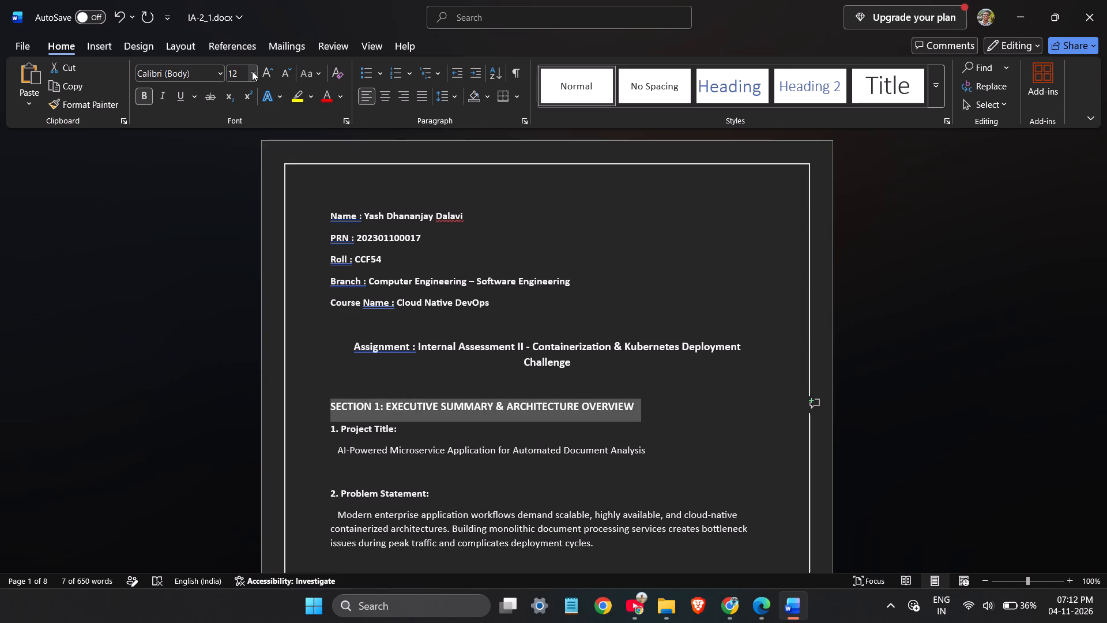
{"action": "left_click", "coordinate": [252, 71]}
{"action": "left_click", "coordinate": [236, 139]}
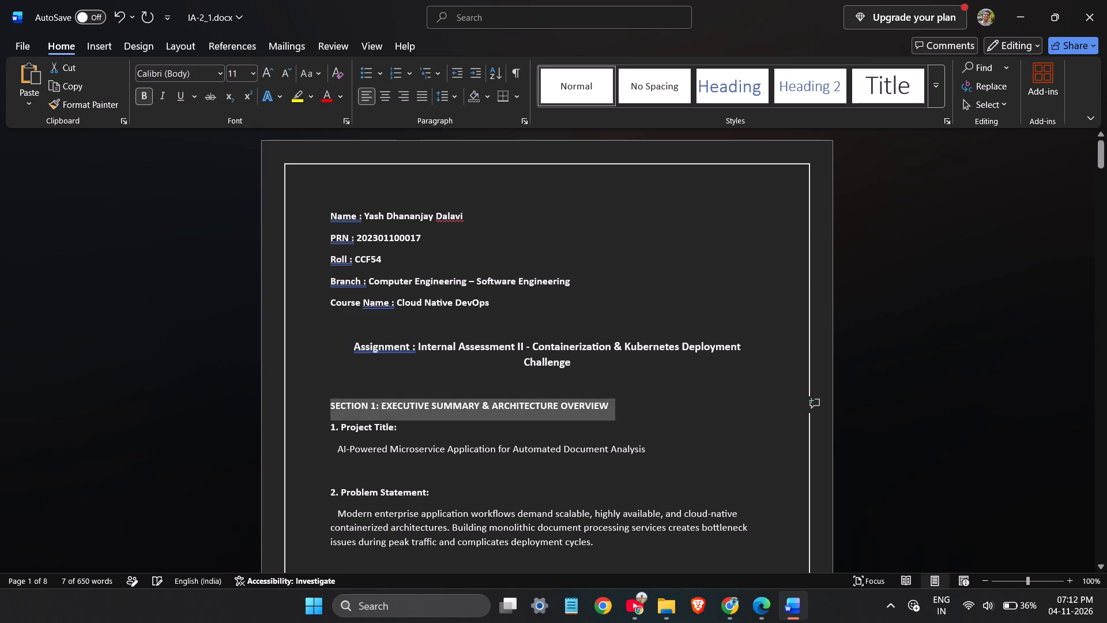
{"action": "left_click", "coordinate": [338, 100]}
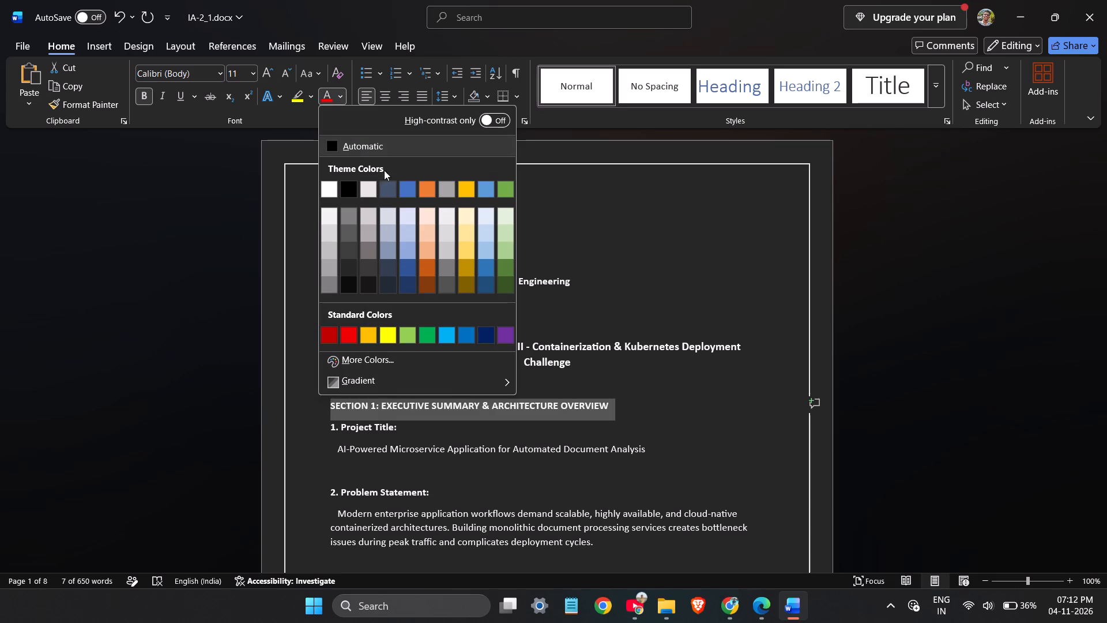
{"action": "left_click", "coordinate": [410, 189]}
Apply the same blue font colour to the "SECTION 2: DOCKER CONTAINERIZATION STRATEGY" heading.
{"action": "scroll", "coordinate": [468, 331], "scroll_direction": "down", "scroll_amount": 2}
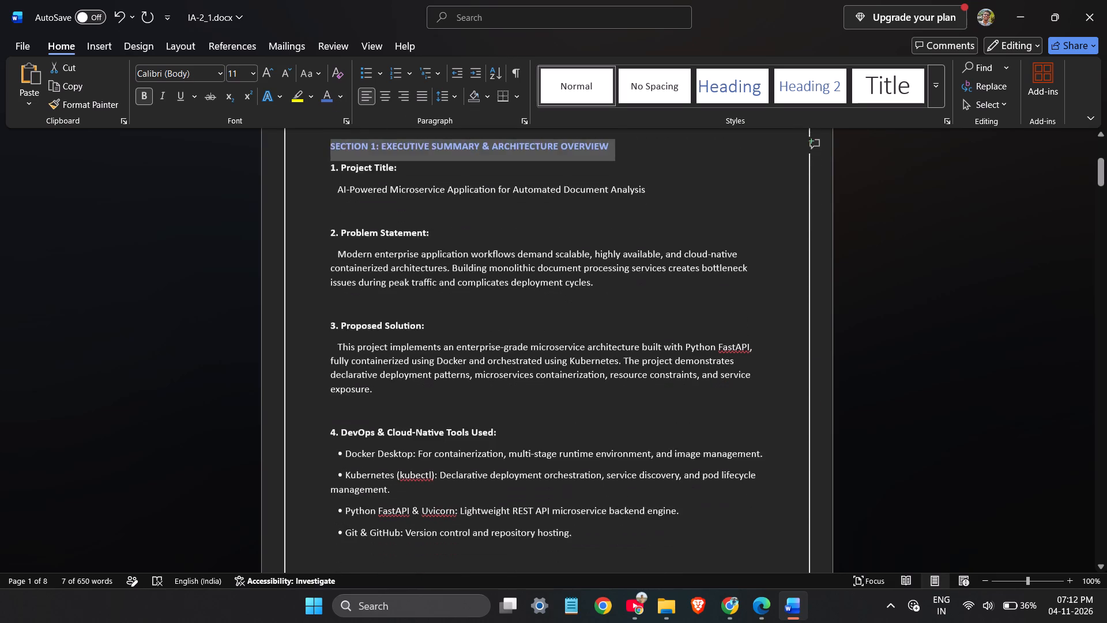
{"action": "scroll", "coordinate": [468, 331], "scroll_direction": "down", "scroll_amount": 2}
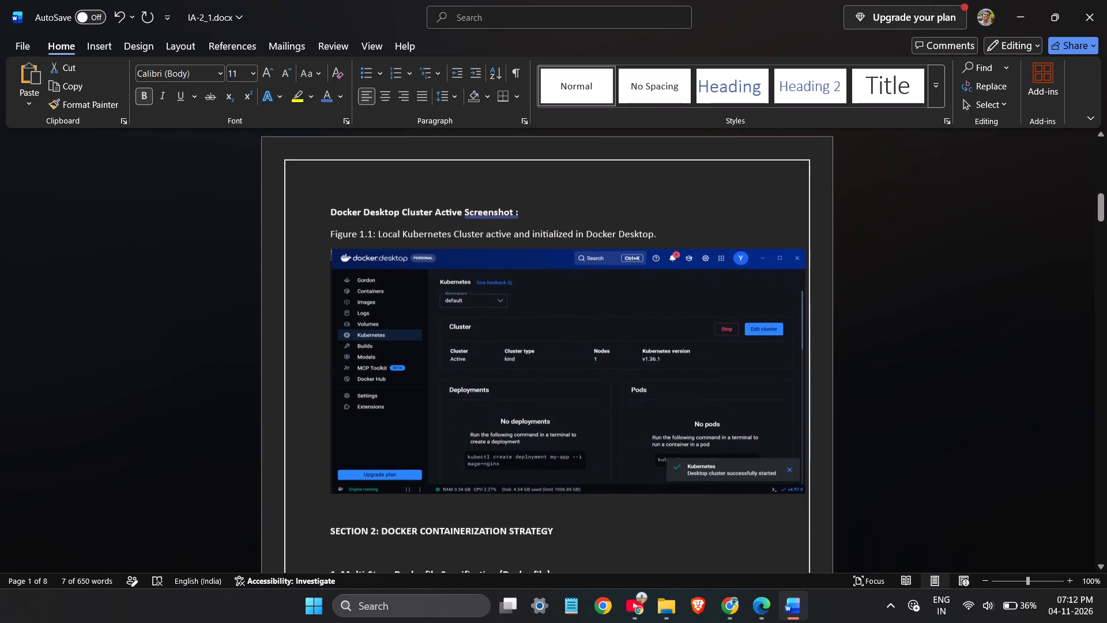
{"action": "scroll", "coordinate": [468, 331], "scroll_direction": "down", "scroll_amount": 2}
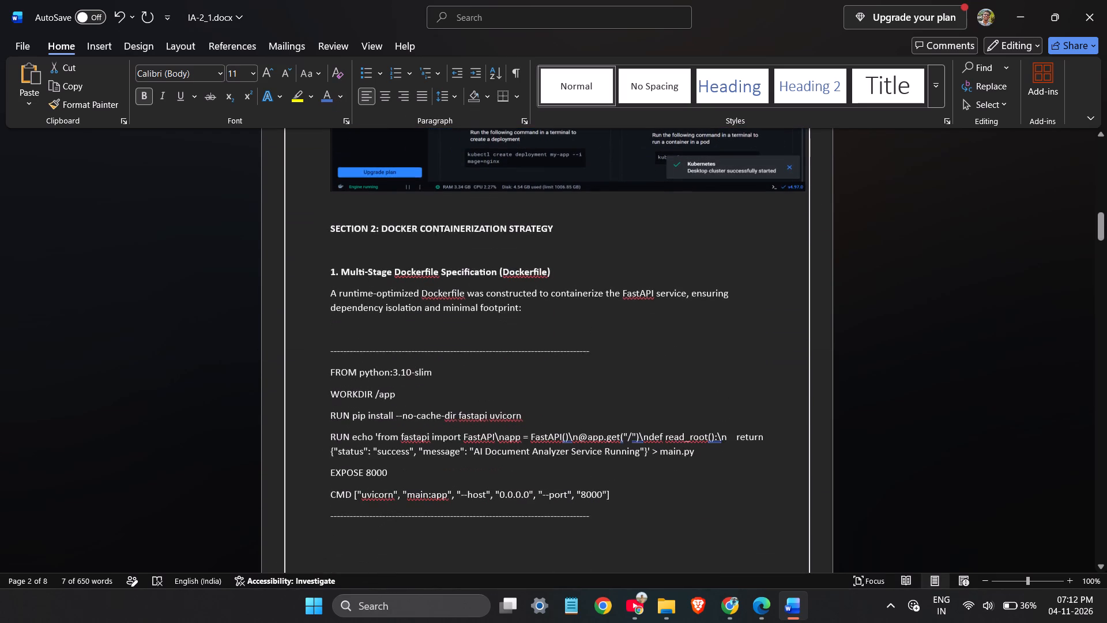
{"action": "left_click_drag", "start_coordinate": [327, 229], "coordinate": [556, 226]}
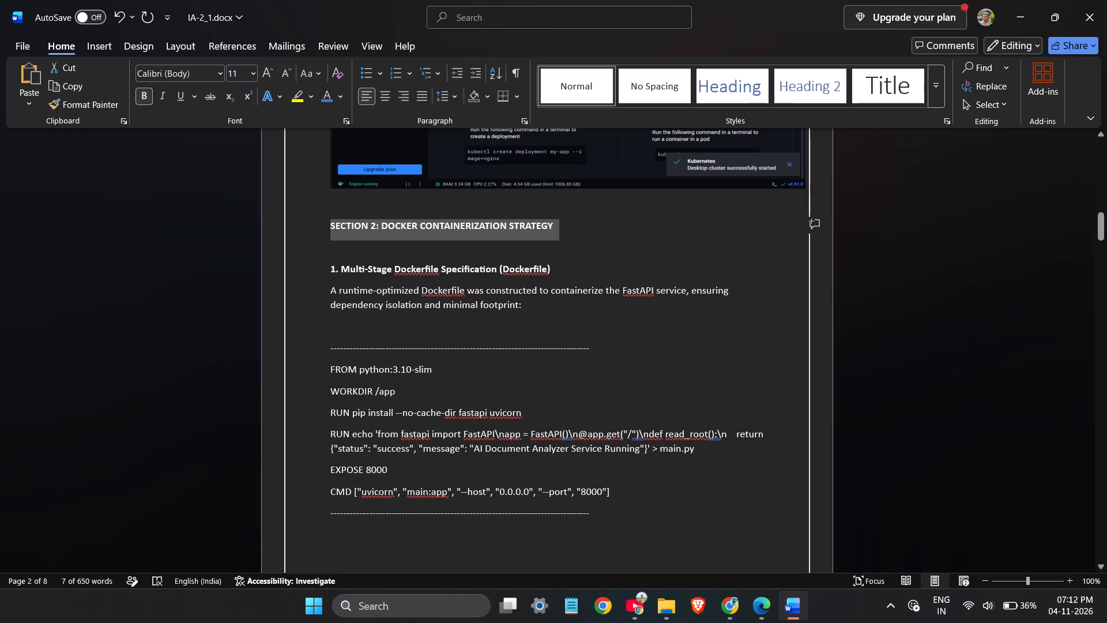
{"action": "left_click", "coordinate": [326, 99]}
{"action": "scroll", "coordinate": [500, 331], "scroll_direction": "down", "scroll_amount": 1}
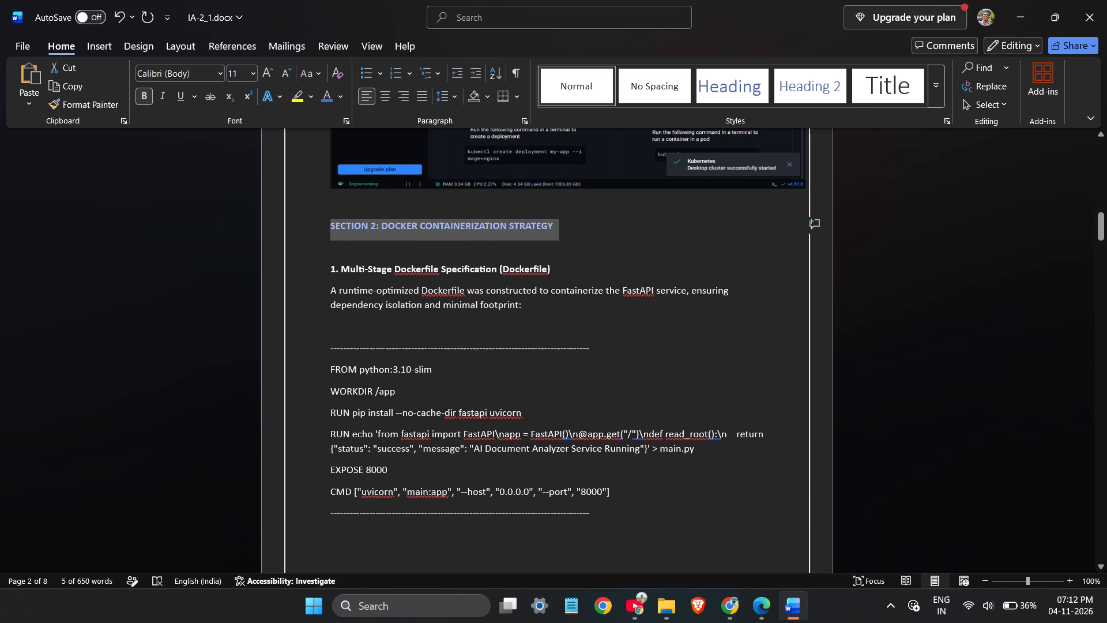
Apply the same blue font colour to the "SECTION 3: KUBERNETES ORCHESTRATION & CONFIGURATION" heading.
{"action": "scroll", "coordinate": [500, 331], "scroll_direction": "down", "scroll_amount": 3}
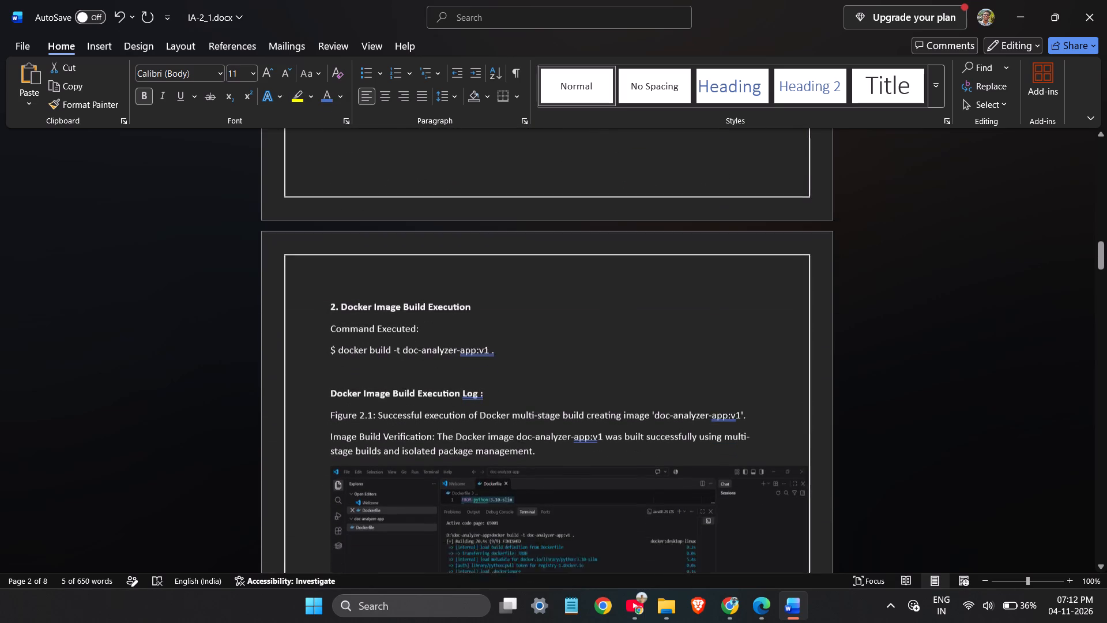
{"action": "scroll", "coordinate": [500, 331], "scroll_direction": "down", "scroll_amount": 1}
{"action": "scroll", "coordinate": [386, 328], "scroll_direction": "down", "scroll_amount": 1}
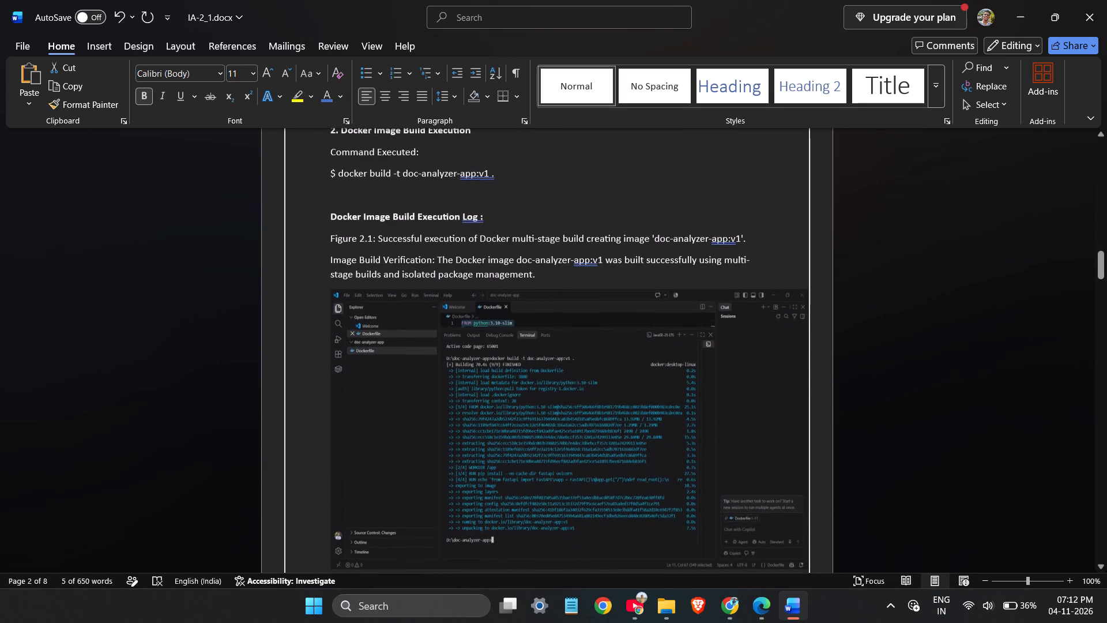
{"action": "scroll", "coordinate": [342, 223], "scroll_direction": "down", "scroll_amount": 2}
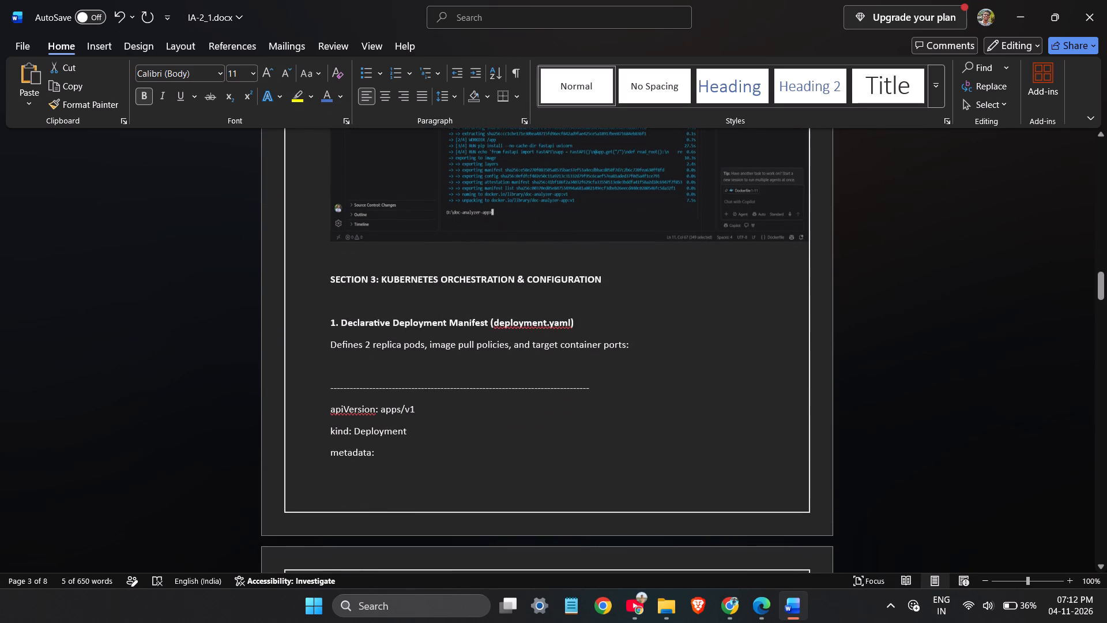
{"action": "left_click_drag", "start_coordinate": [328, 280], "coordinate": [605, 280]}
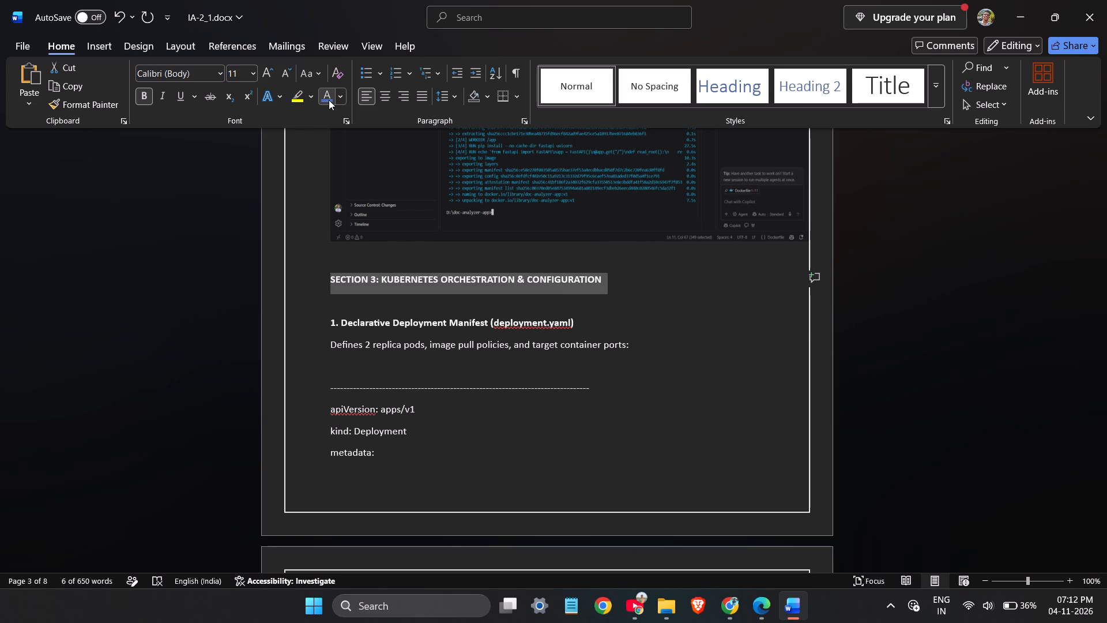
{"action": "left_click", "coordinate": [332, 101]}
Check the pages around Sections 1 to 3 and whether the Figure 2.1 Docker build screenshot fits inside the page border.
{"action": "scroll", "coordinate": [513, 357], "scroll_direction": "down", "scroll_amount": 2}
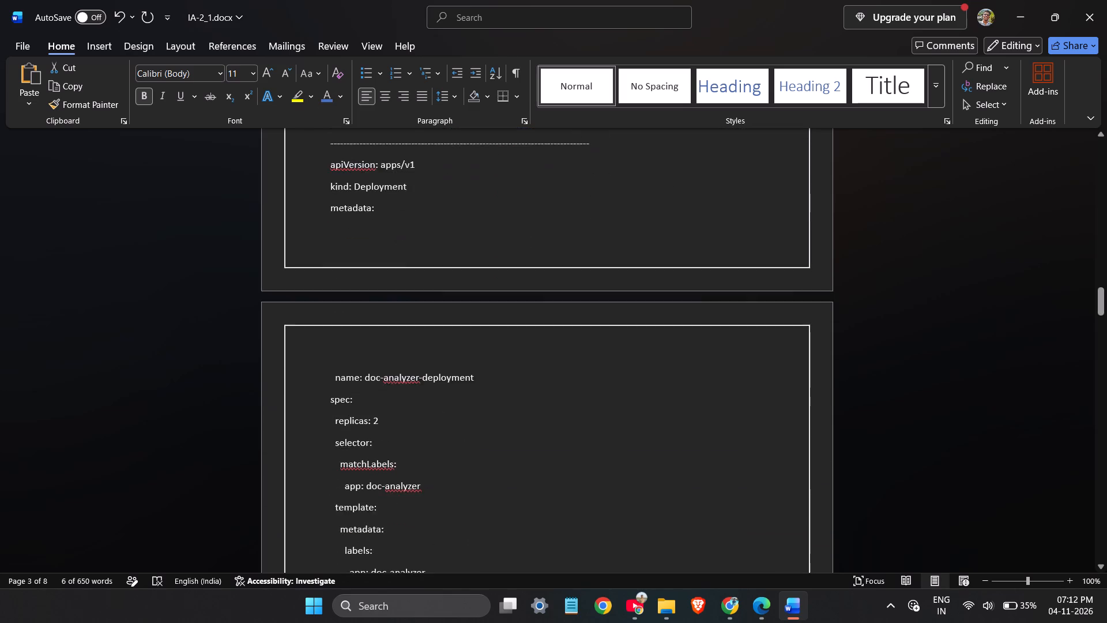
{"action": "scroll", "coordinate": [513, 357], "scroll_direction": "down", "scroll_amount": 1}
{"action": "scroll", "coordinate": [513, 357], "scroll_direction": "up", "scroll_amount": 3}
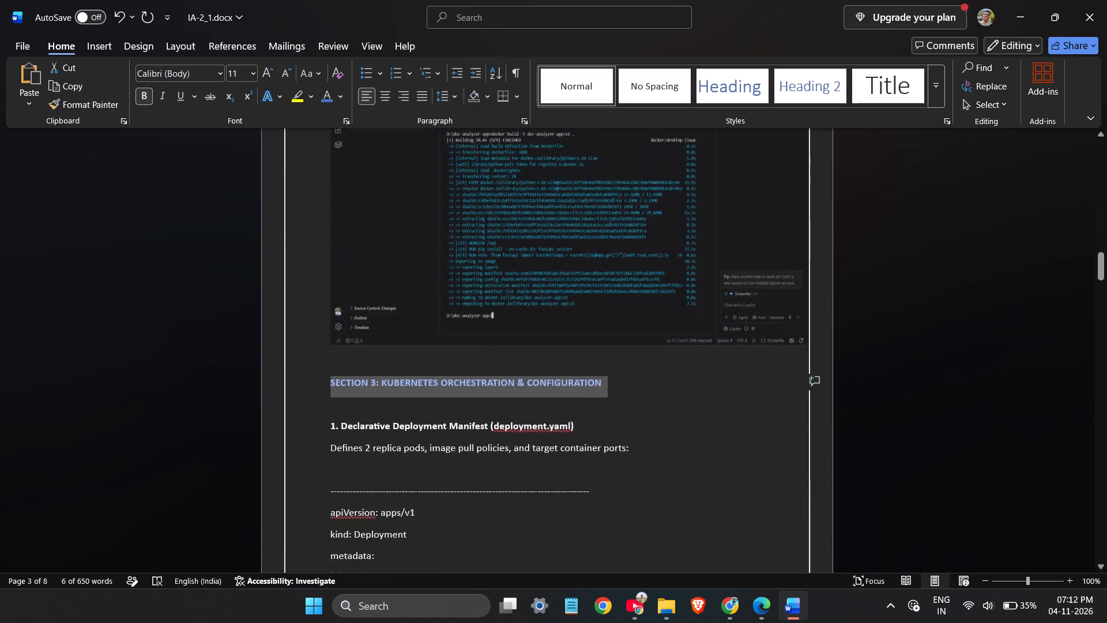
{"action": "scroll", "coordinate": [513, 357], "scroll_direction": "down", "scroll_amount": 1}
{"action": "scroll", "coordinate": [513, 357], "scroll_direction": "up", "scroll_amount": 2}
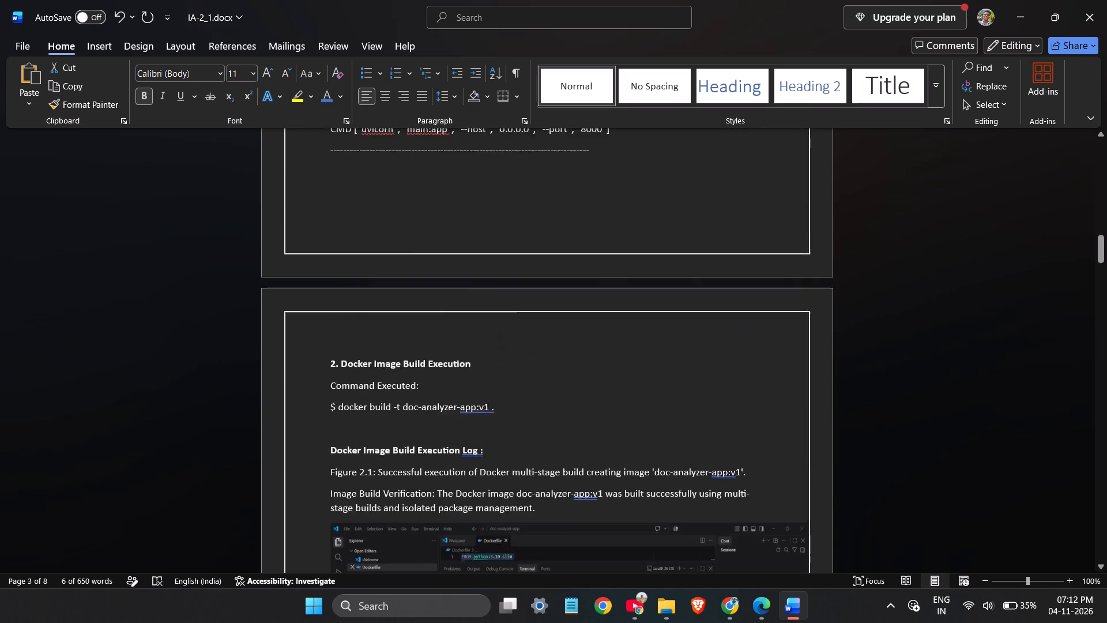
{"action": "scroll", "coordinate": [513, 357], "scroll_direction": "up", "scroll_amount": 7}
{"action": "scroll", "coordinate": [513, 357], "scroll_direction": "down", "scroll_amount": 4}
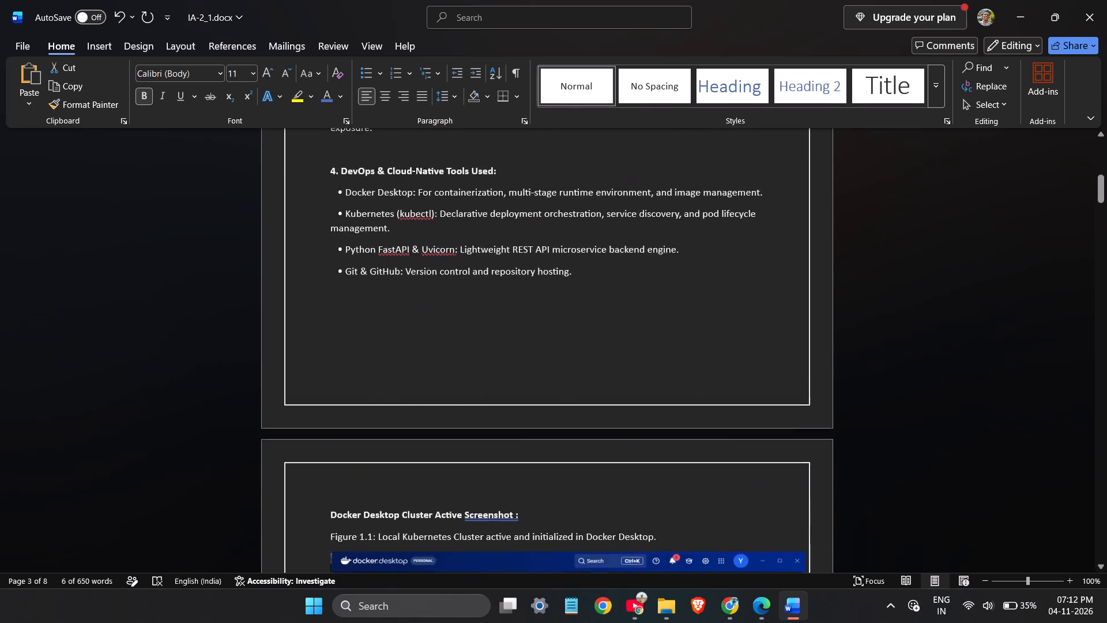
{"action": "scroll", "coordinate": [513, 357], "scroll_direction": "down", "scroll_amount": 1}
{"action": "scroll", "coordinate": [616, 395], "scroll_direction": "down", "scroll_amount": 4}
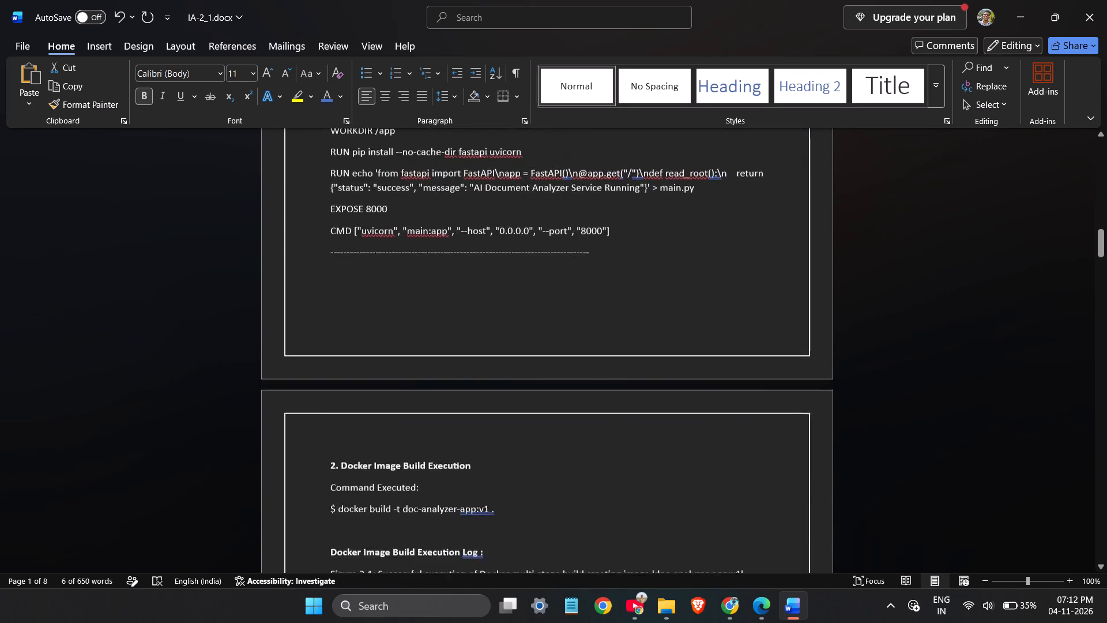
{"action": "scroll", "coordinate": [616, 395], "scroll_direction": "down", "scroll_amount": 2}
{"action": "left_click", "coordinate": [718, 390]}
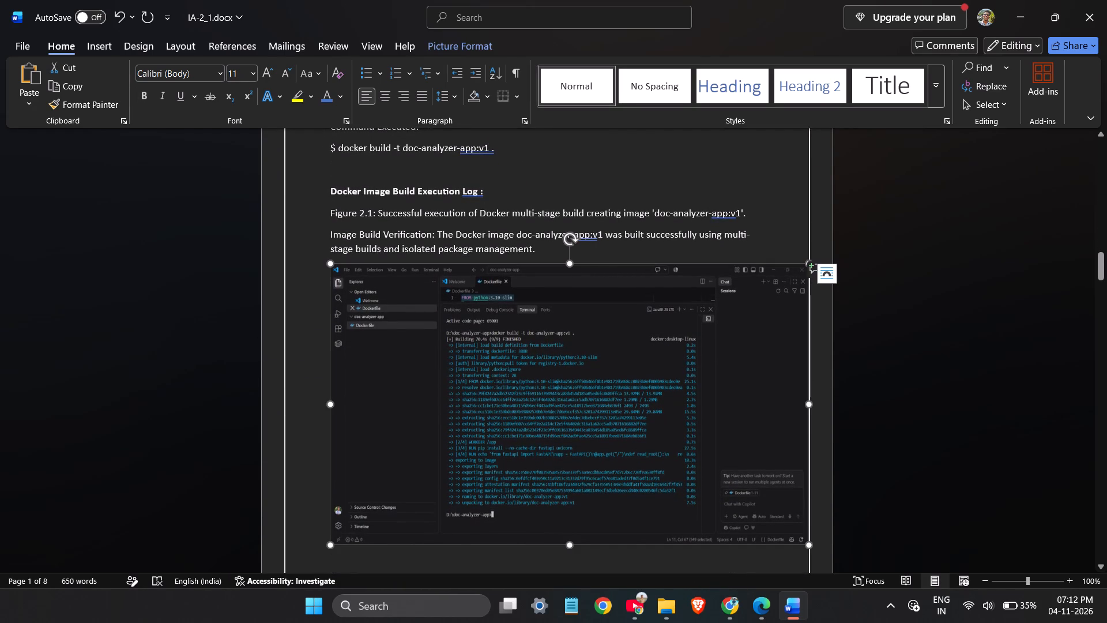
Narrow the two Figure 3.1 VS Code screenshots, service.yaml and deployment.yaml, to fit just inside the page border.
{"action": "scroll", "coordinate": [729, 426], "scroll_direction": "down", "scroll_amount": 4}
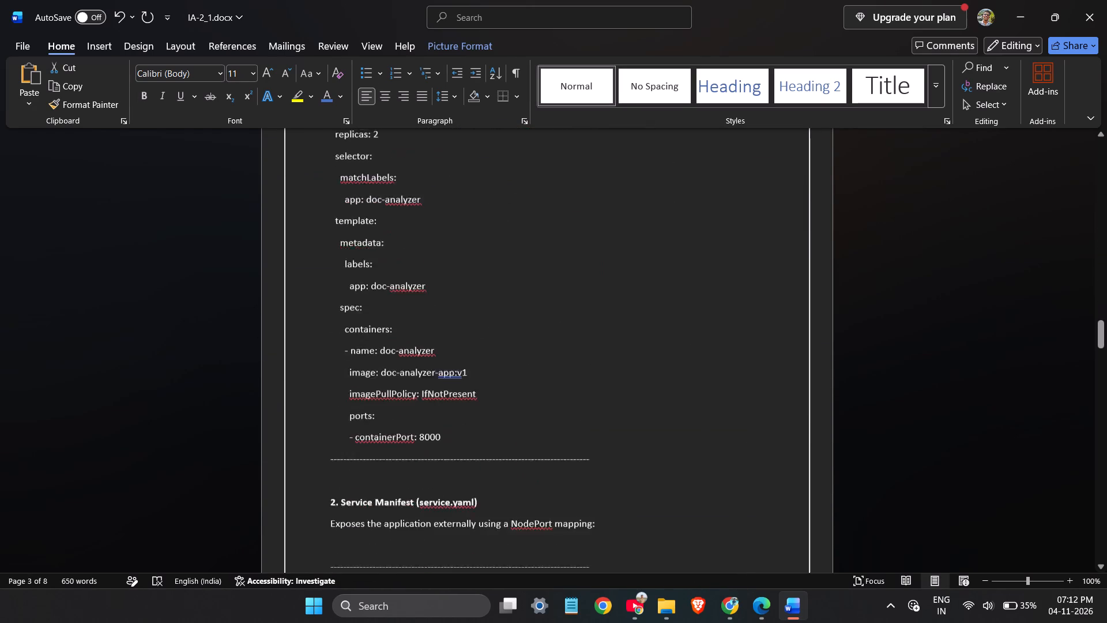
{"action": "scroll", "coordinate": [729, 426], "scroll_direction": "down", "scroll_amount": 3}
{"action": "left_click", "coordinate": [729, 426]}
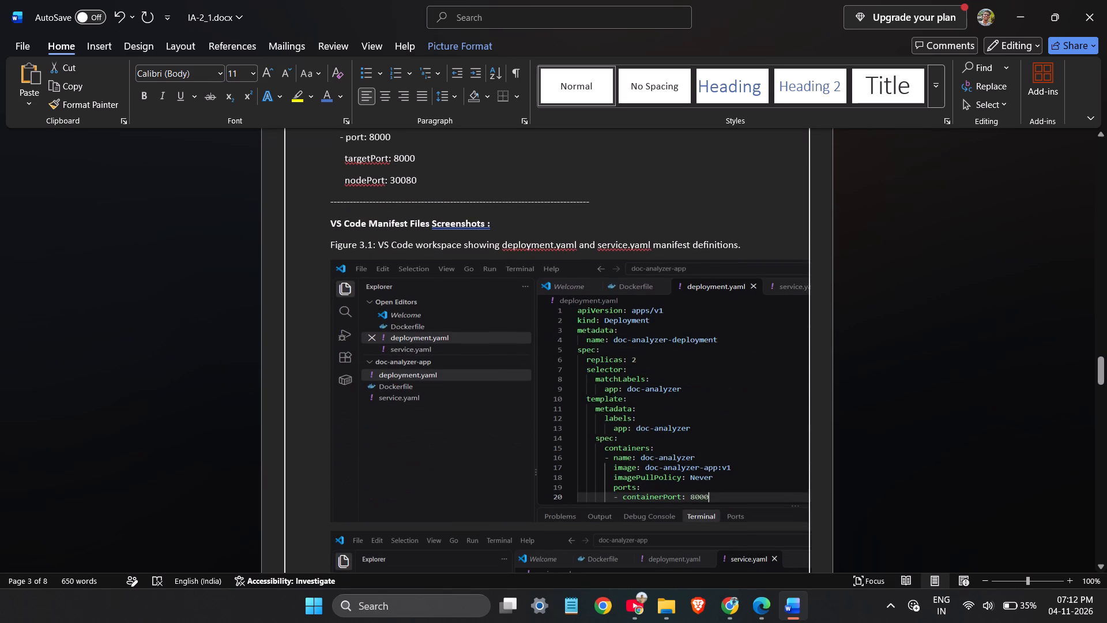
{"action": "scroll", "coordinate": [767, 449], "scroll_direction": "down", "scroll_amount": 1}
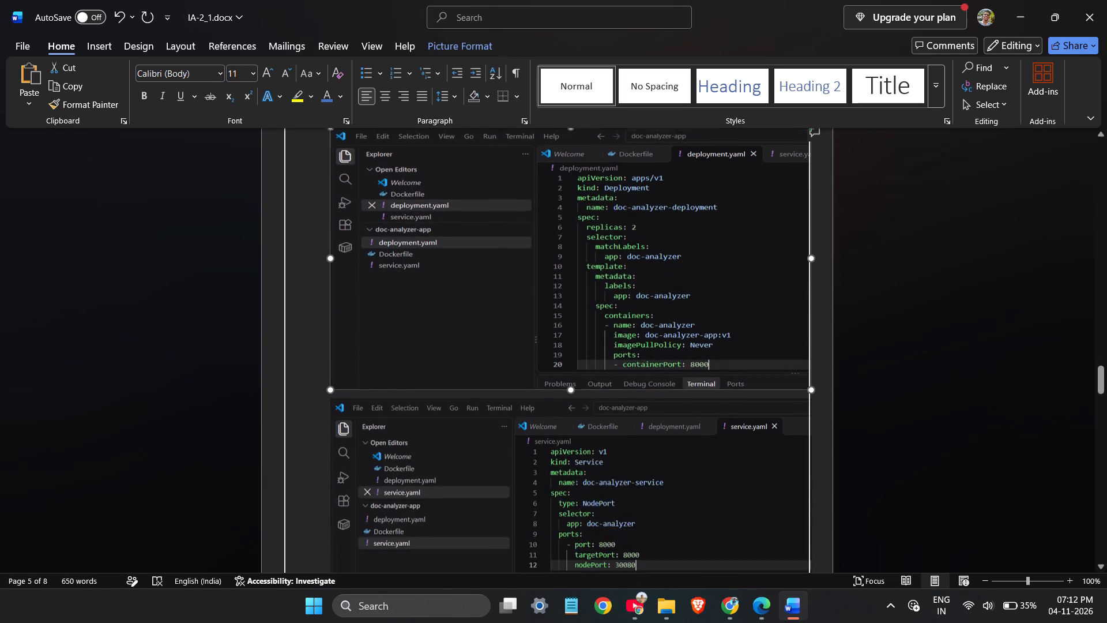
{"action": "scroll", "coordinate": [767, 449], "scroll_direction": "down", "scroll_amount": 1}
{"action": "left_click", "coordinate": [771, 373]}
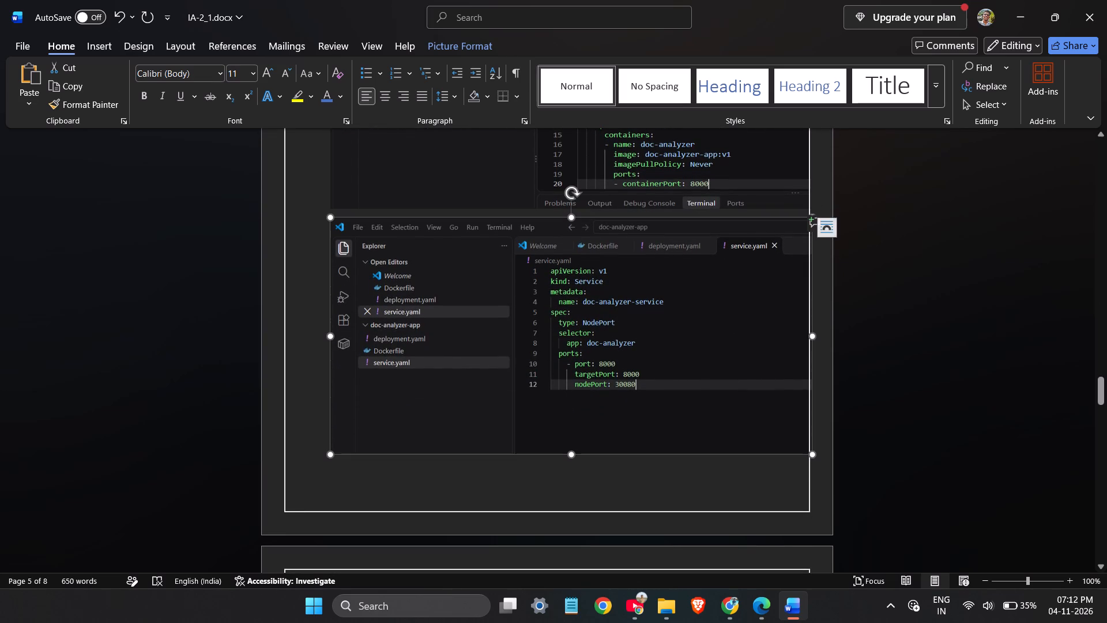
{"action": "left_click_drag", "start_coordinate": [812, 335], "coordinate": [807, 334]}
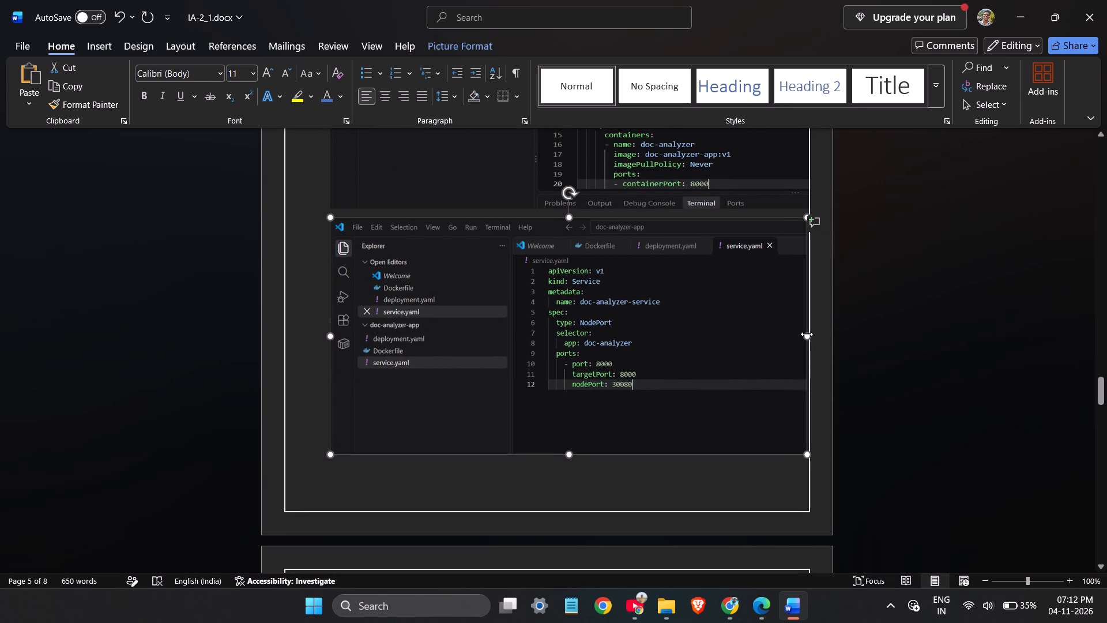
{"action": "scroll", "coordinate": [807, 334], "scroll_direction": "up", "scroll_amount": 2}
{"action": "left_click", "coordinate": [778, 342]}
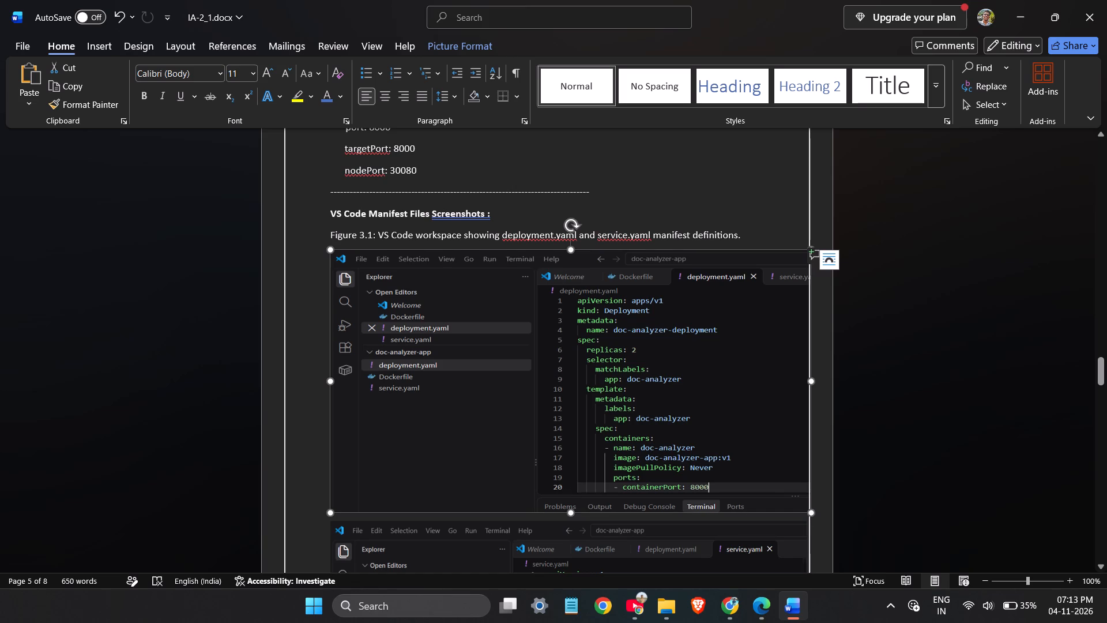
{"action": "left_click", "coordinate": [811, 380]}
{"action": "left_click", "coordinate": [807, 380]}
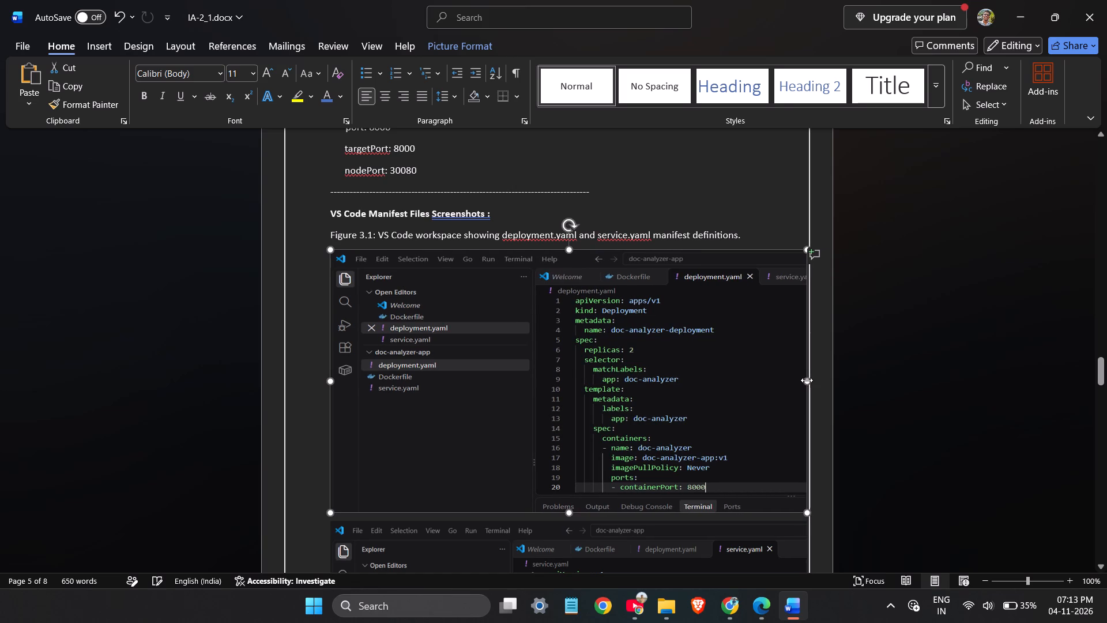
Apply the same blue font colour to the "SECTION 4: EXECUTION RESULTS & VERIFICATION EVIDENCE" heading.
{"action": "scroll", "coordinate": [748, 391], "scroll_direction": "down", "scroll_amount": 3}
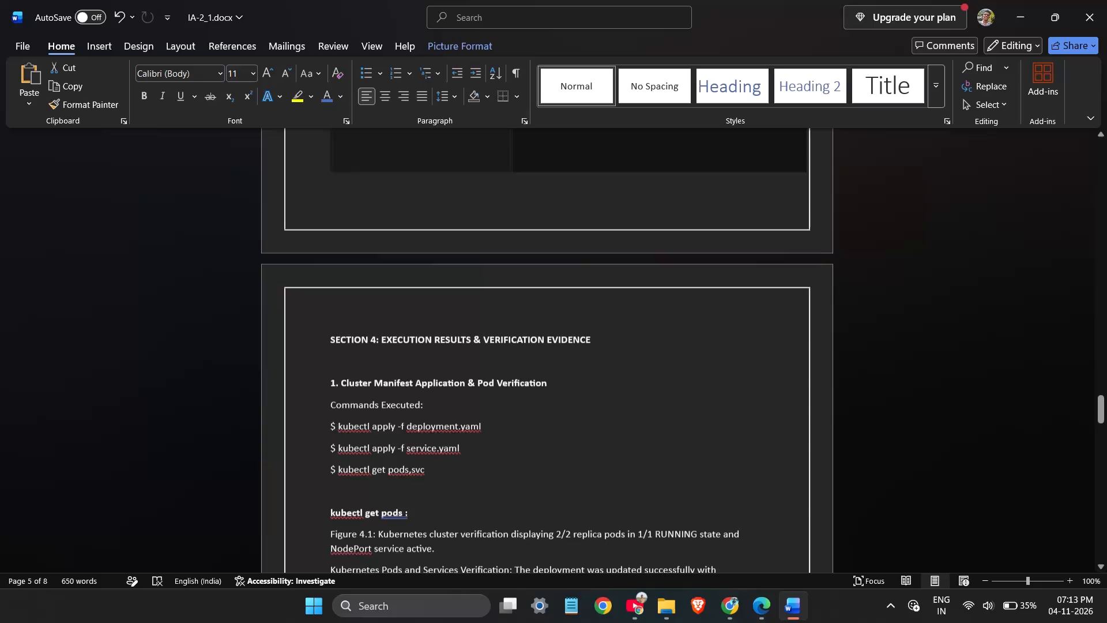
{"action": "left_click_drag", "start_coordinate": [330, 334], "coordinate": [589, 321]}
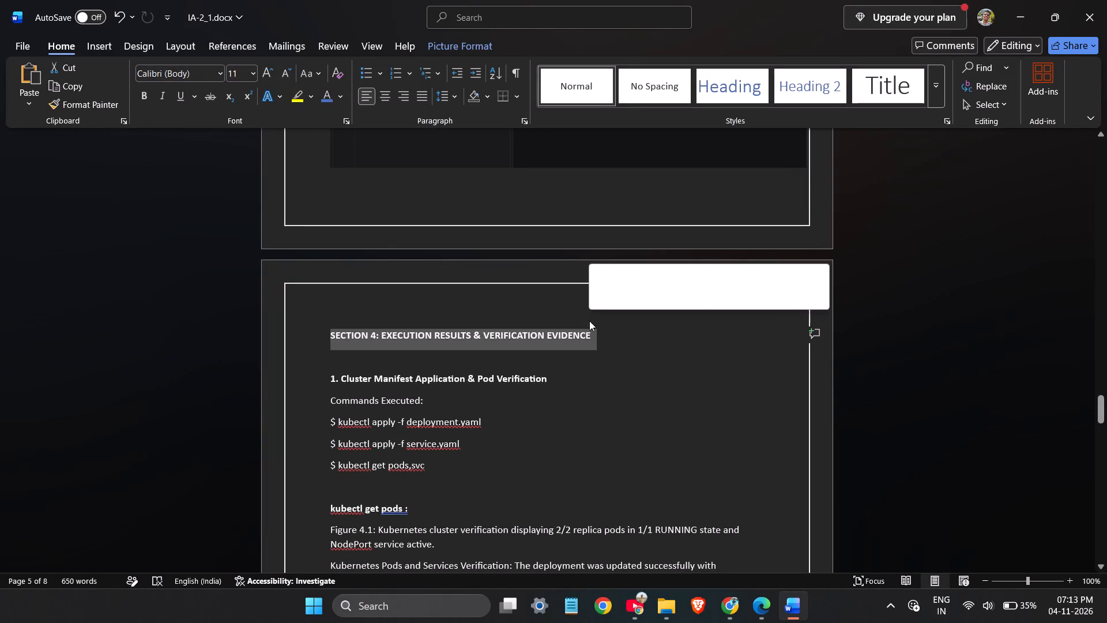
{"action": "left_click", "coordinate": [327, 101]}
Slightly narrow the Figure 4.1 kubectl get pods terminal screenshot so it sits inside the page border.
{"action": "scroll", "coordinate": [508, 333], "scroll_direction": "down", "scroll_amount": 1}
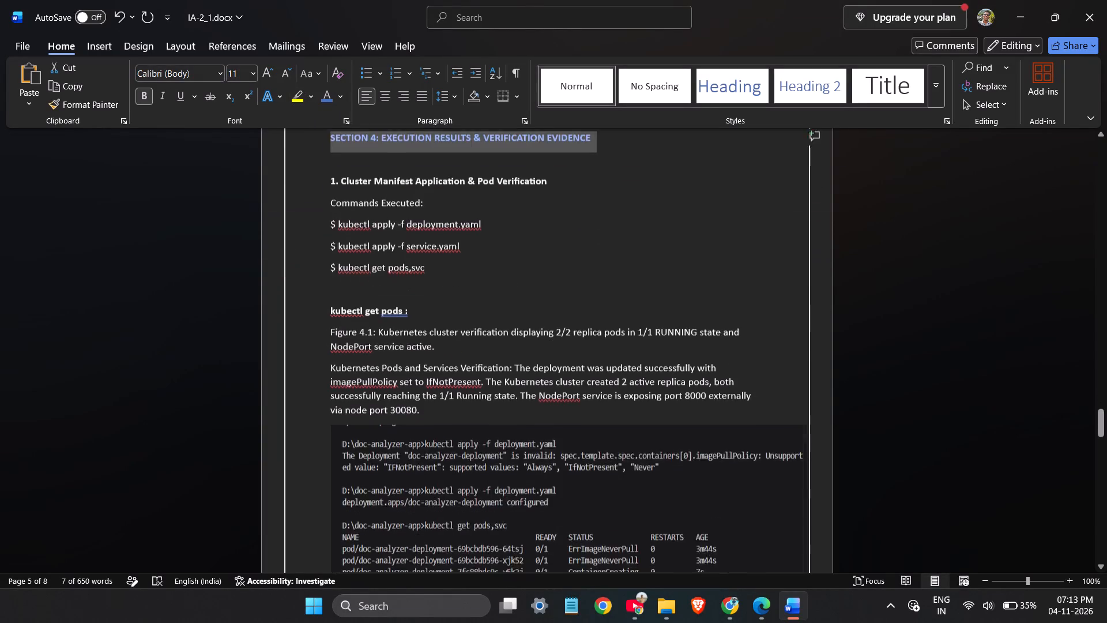
{"action": "scroll", "coordinate": [508, 333], "scroll_direction": "down", "scroll_amount": 1}
{"action": "left_click", "coordinate": [687, 389]}
{"action": "scroll", "coordinate": [687, 389], "scroll_direction": "down", "scroll_amount": 1}
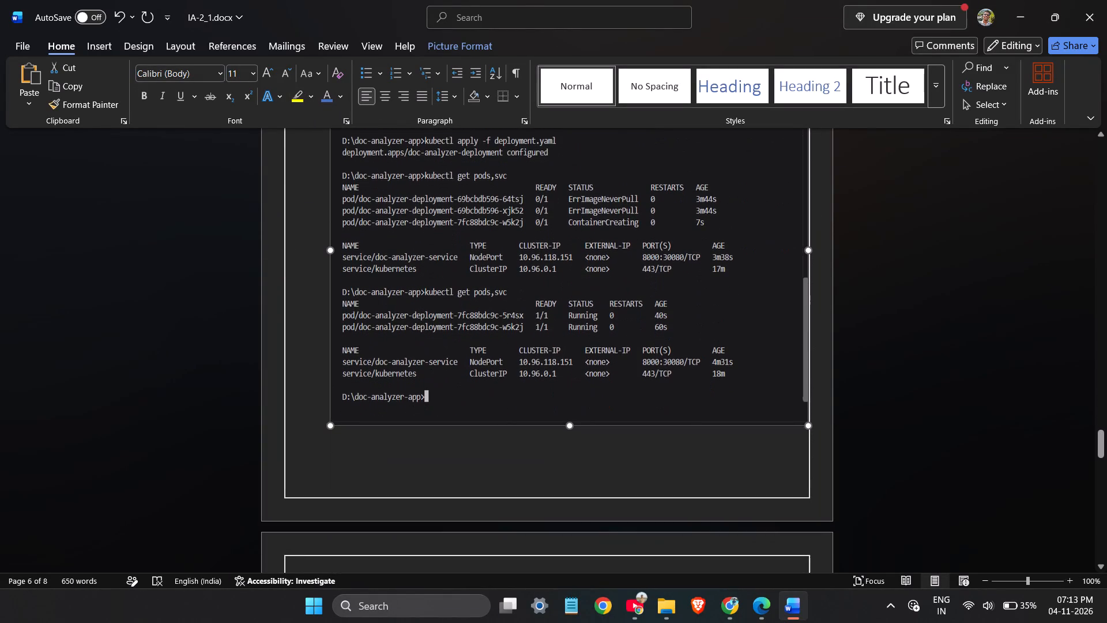
{"action": "left_click", "coordinate": [807, 250]}
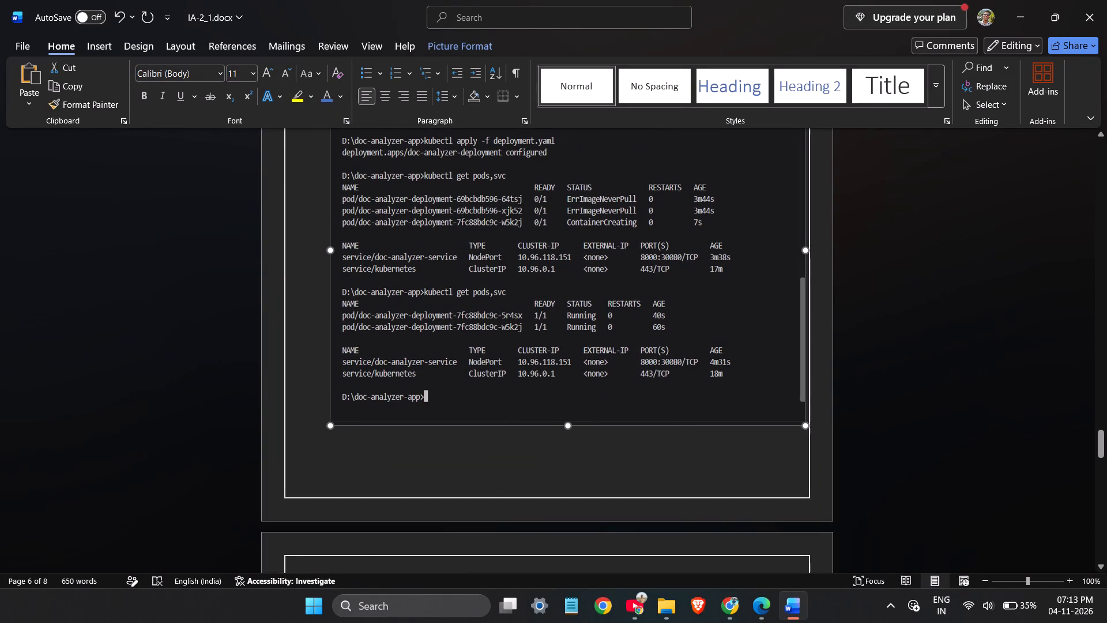
Slightly narrow the Figure 4.2 port-forwarding terminal screenshot so it sits inside the page border.
{"action": "scroll", "coordinate": [696, 300], "scroll_direction": "down", "scroll_amount": 1}
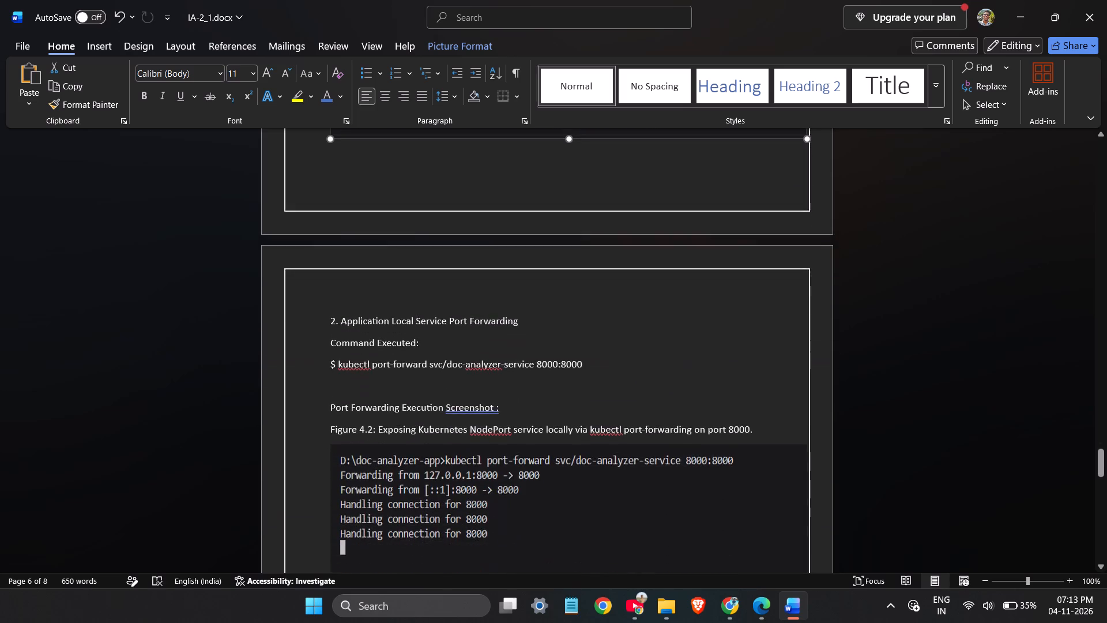
{"action": "scroll", "coordinate": [696, 300], "scroll_direction": "down", "scroll_amount": 2}
{"action": "left_click", "coordinate": [696, 300]}
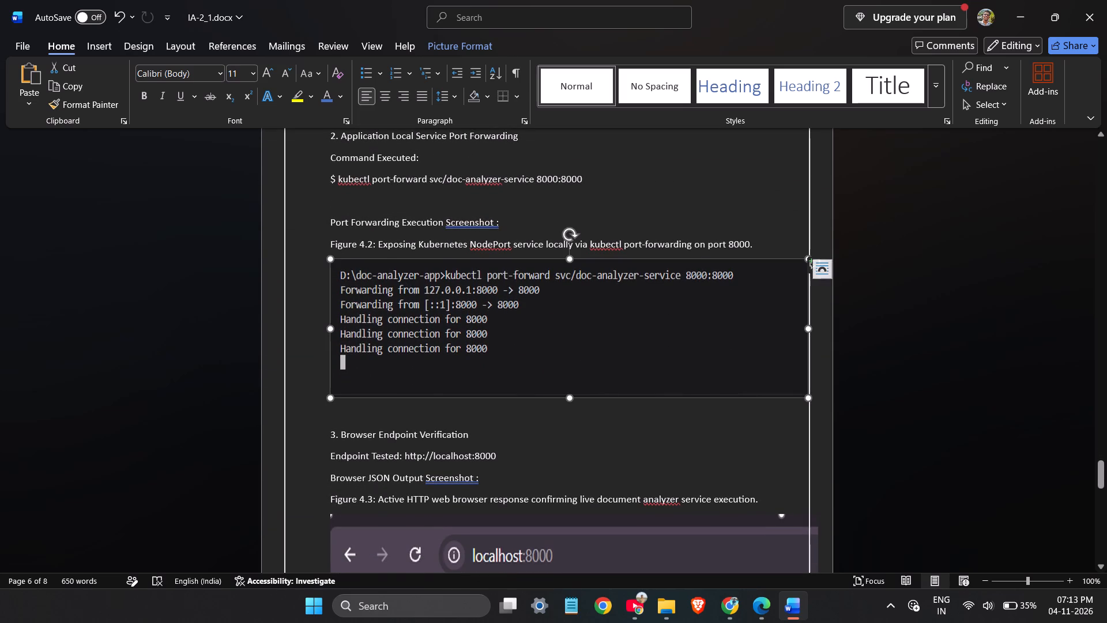
{"action": "left_click", "coordinate": [807, 331]}
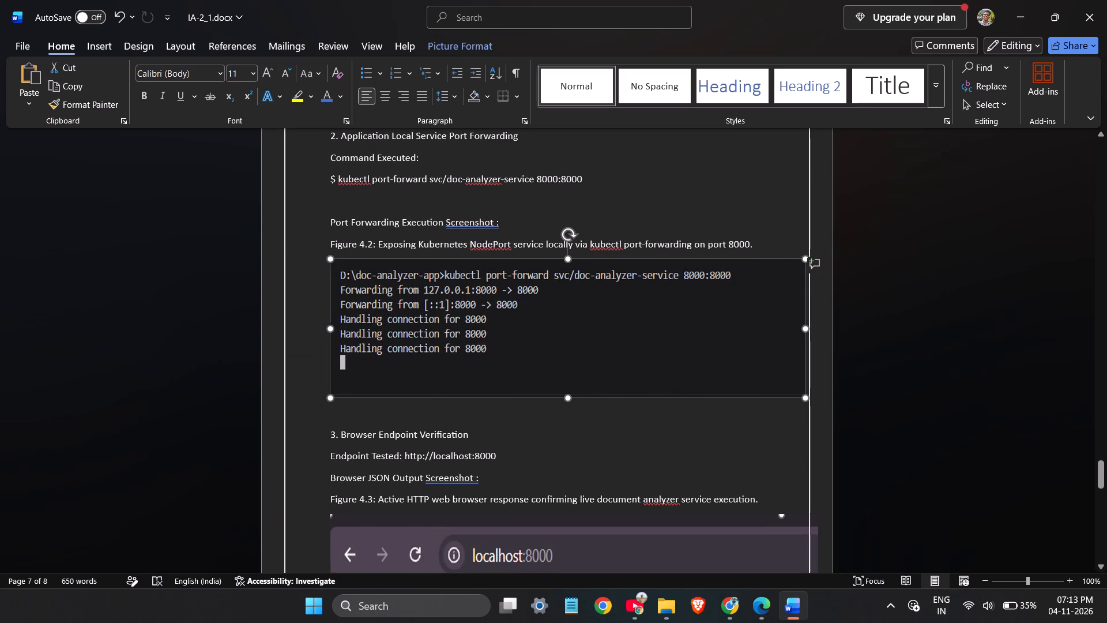
Narrow the Figure 4.3 localhost:8000 browser screenshot to fit inside the page border and reduce its height slightly.
{"action": "scroll", "coordinate": [750, 331], "scroll_direction": "down", "scroll_amount": 1}
{"action": "left_click", "coordinate": [762, 423]}
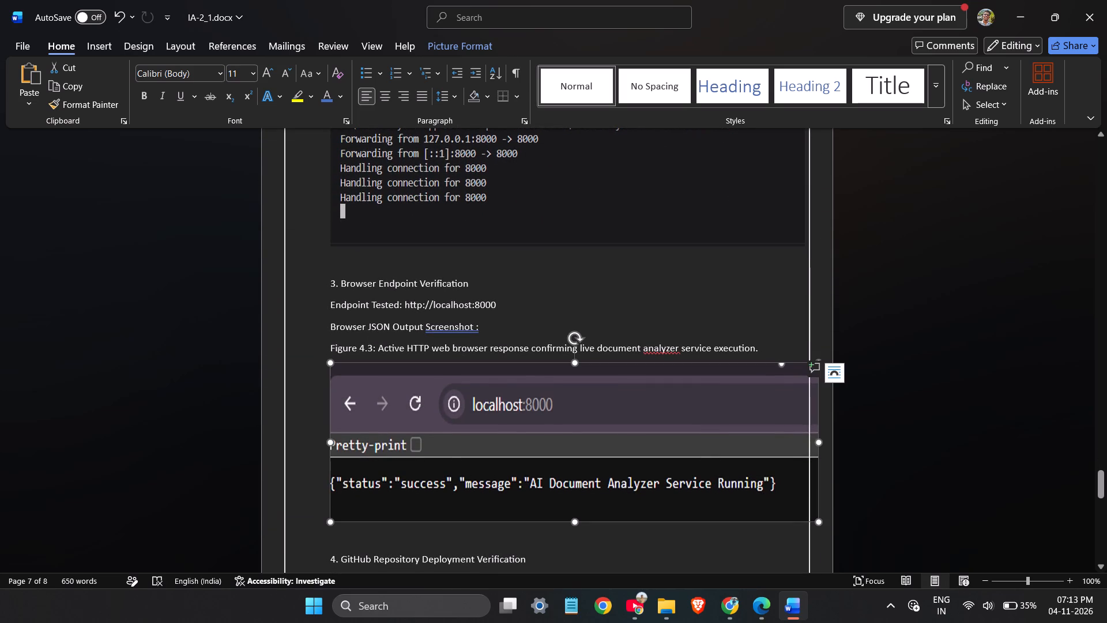
{"action": "left_click_drag", "start_coordinate": [820, 442], "coordinate": [805, 440]}
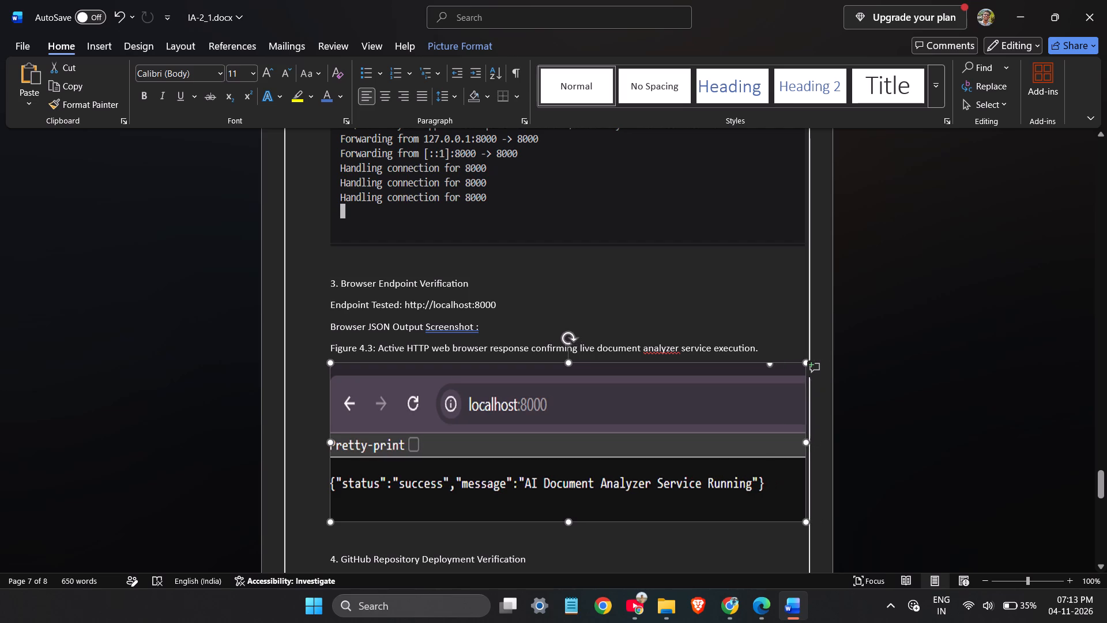
{"action": "left_click_drag", "start_coordinate": [805, 440], "coordinate": [807, 440]}
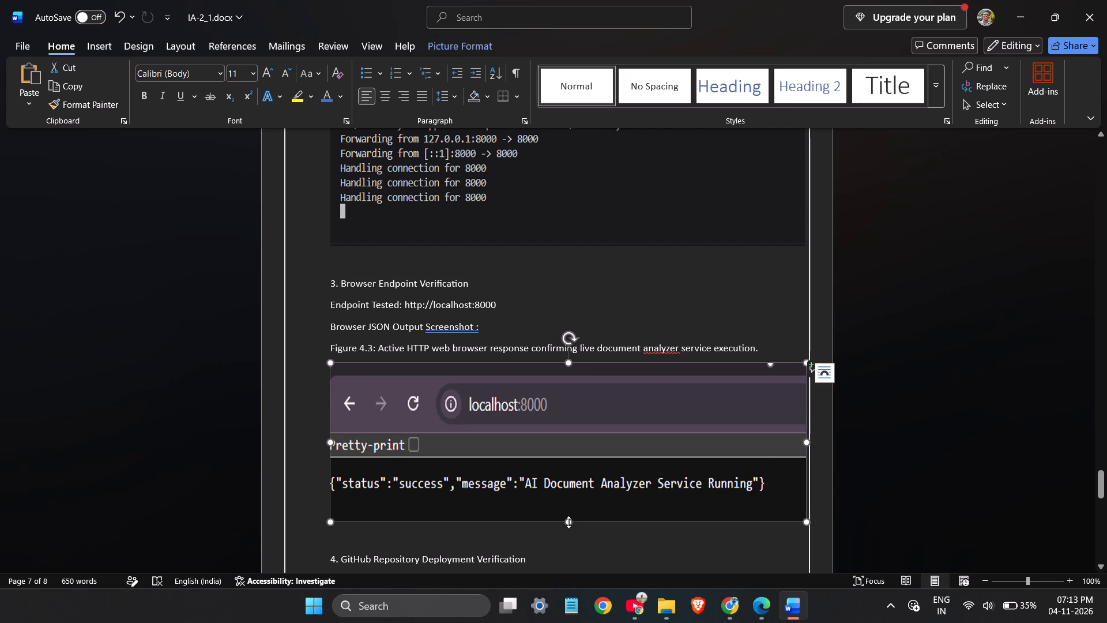
{"action": "left_click_drag", "start_coordinate": [568, 522], "coordinate": [564, 508]}
Insert an empty line above "Git Push Terminal Log :" to move that heading onto the page with Figure 4.4.
{"action": "scroll", "coordinate": [564, 508], "scroll_direction": "down", "scroll_amount": 1}
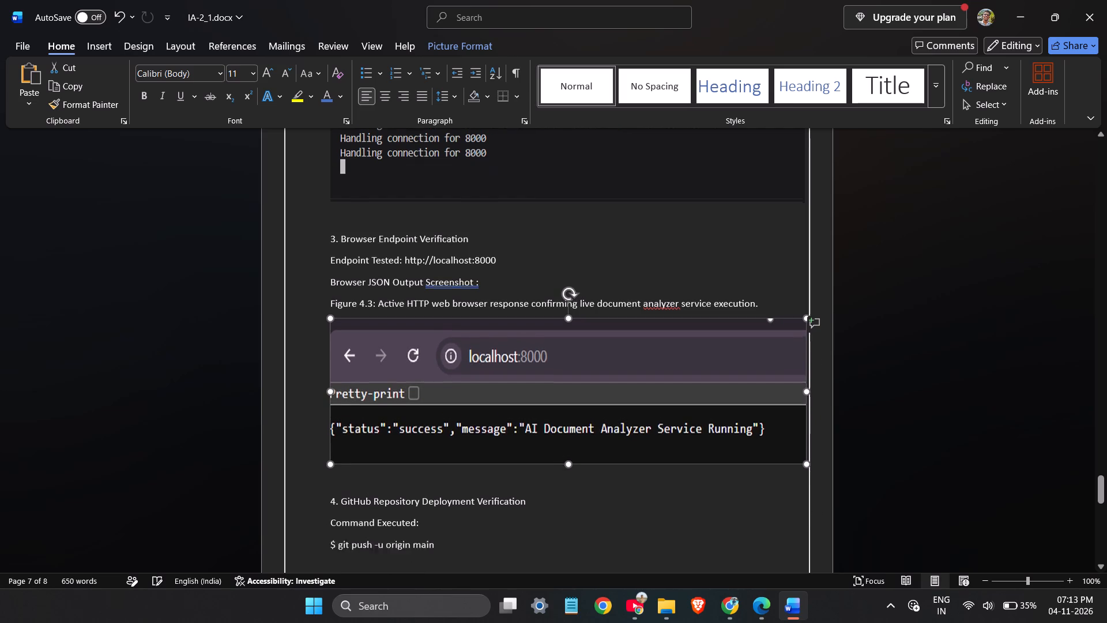
{"action": "scroll", "coordinate": [564, 508], "scroll_direction": "down", "scroll_amount": 2}
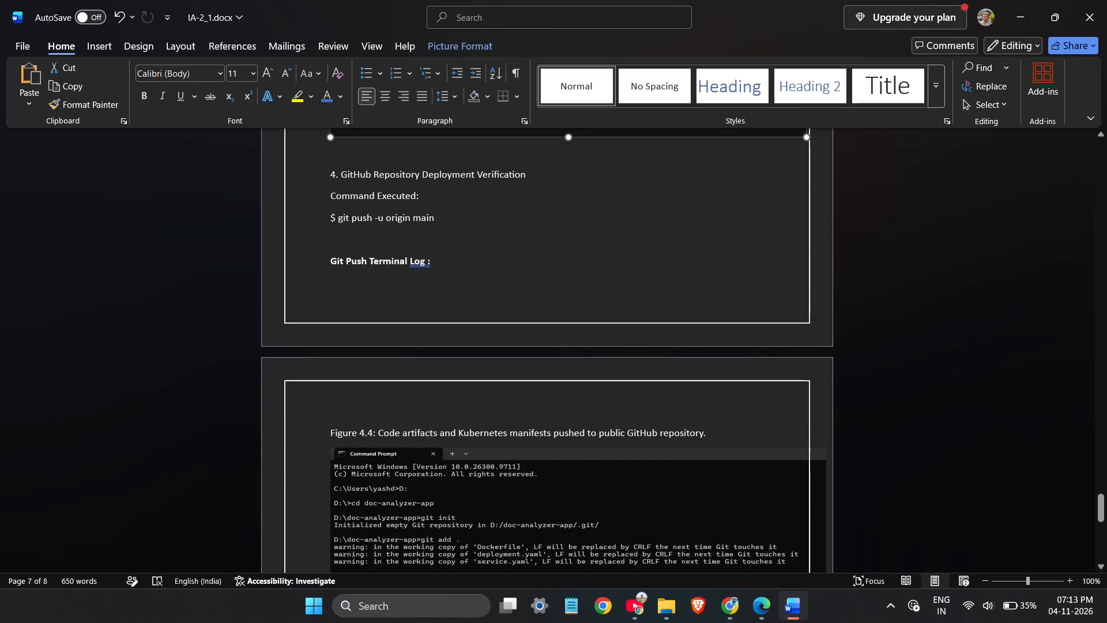
{"action": "left_click", "coordinate": [347, 246]}
{"action": "key", "text": "Return"}
Review the Section 4 pages for layout, heading formatting and how the Figure 4.1 to 4.3 screenshots fit the border.
{"action": "scroll", "coordinate": [396, 292], "scroll_direction": "up", "scroll_amount": 1}
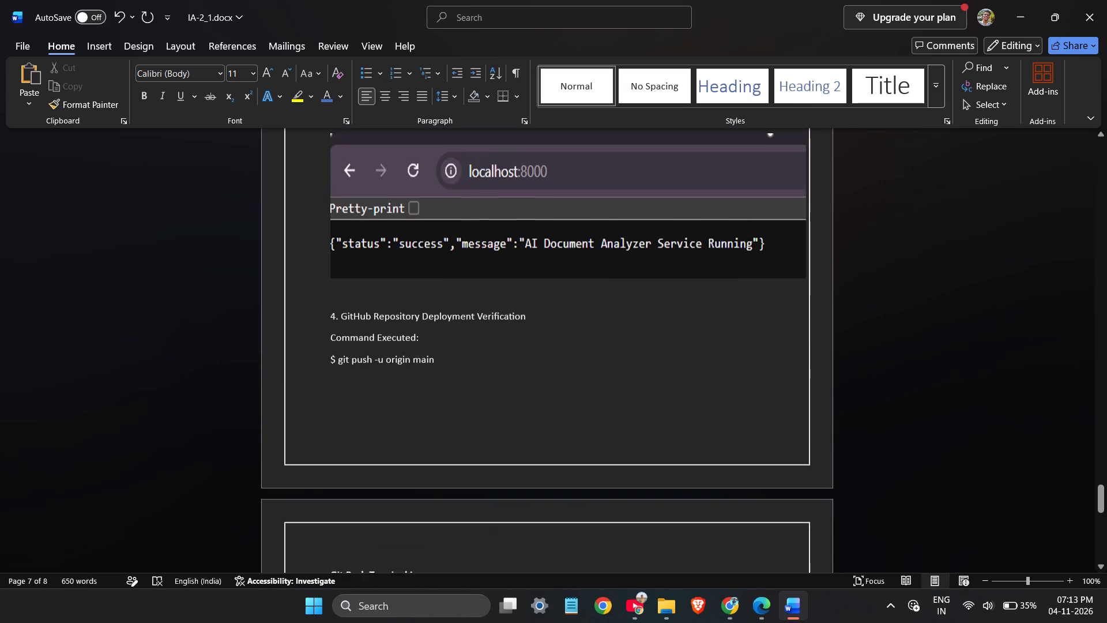
{"action": "scroll", "coordinate": [396, 292], "scroll_direction": "up", "scroll_amount": 4}
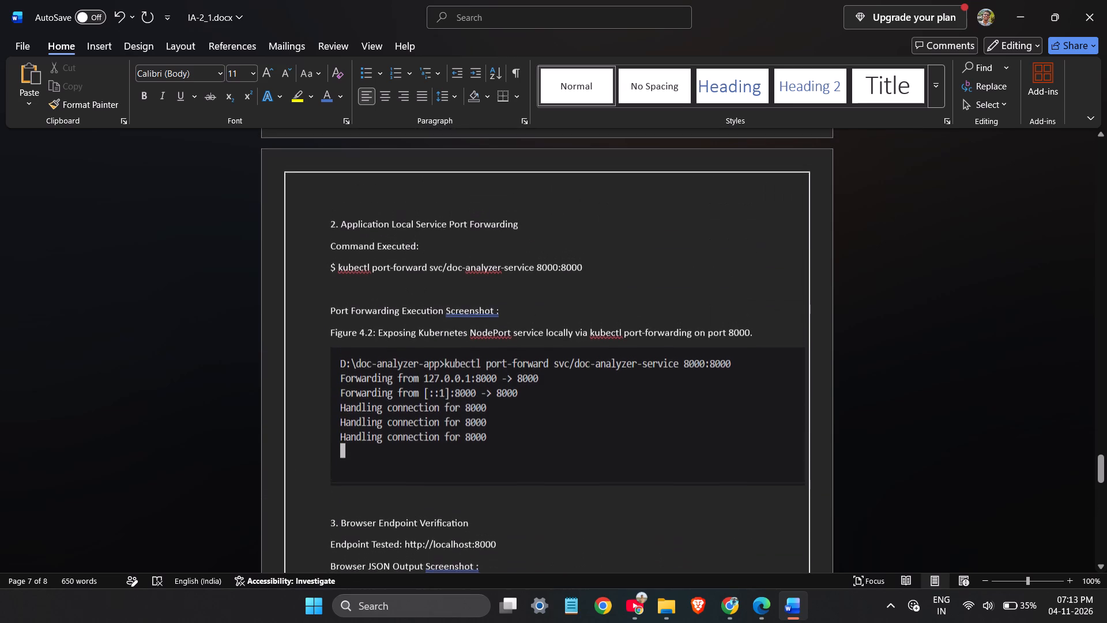
{"action": "scroll", "coordinate": [396, 292], "scroll_direction": "up", "scroll_amount": 4}
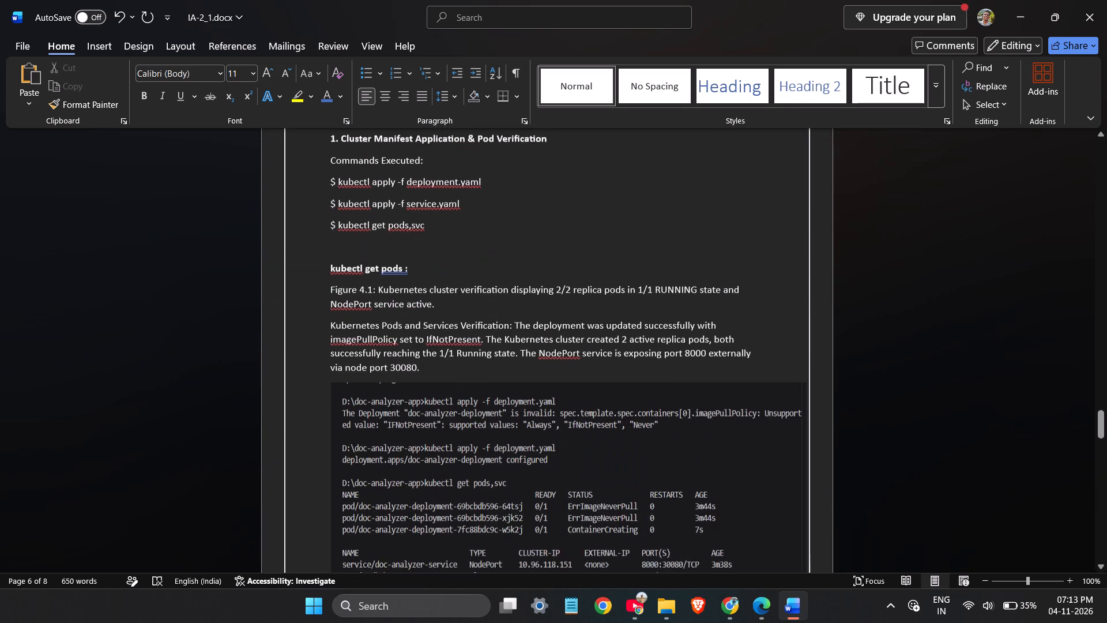
{"action": "scroll", "coordinate": [396, 292], "scroll_direction": "up", "scroll_amount": 1}
{"action": "scroll", "coordinate": [396, 292], "scroll_direction": "down", "scroll_amount": 2}
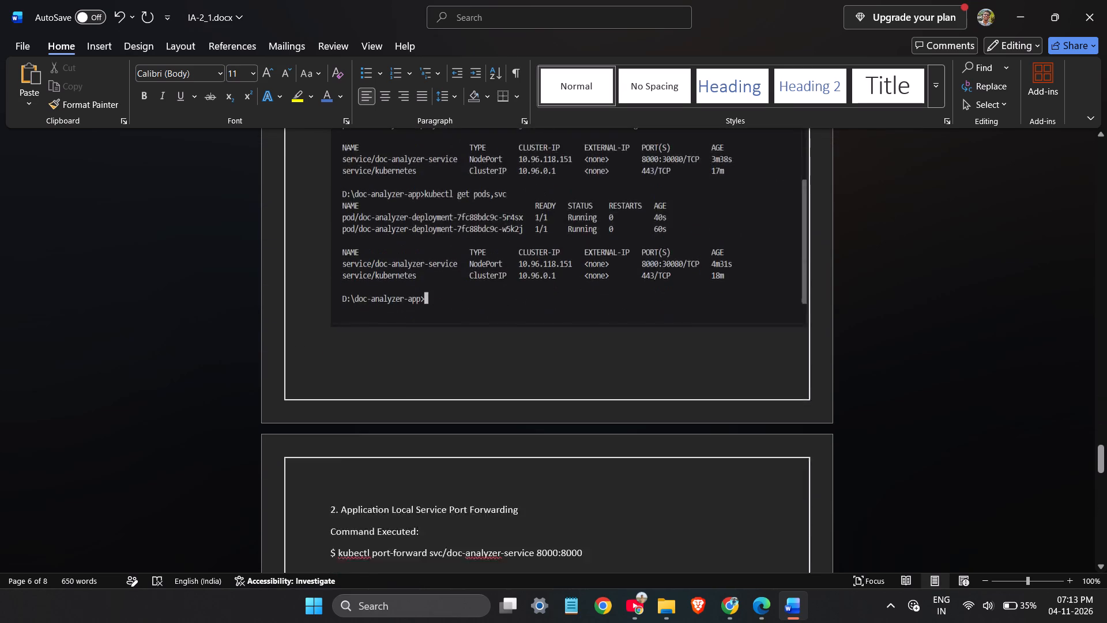
{"action": "scroll", "coordinate": [396, 292], "scroll_direction": "down", "scroll_amount": 5}
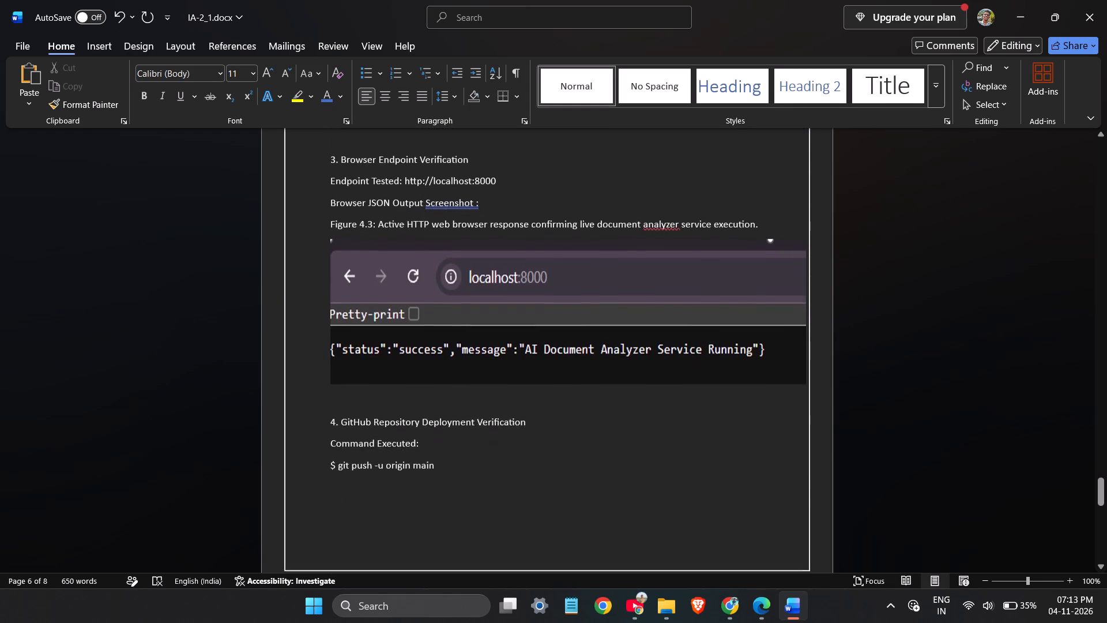
Narrow the Figure 4.4 Git push terminal screenshot so it fits inside the page border.
{"action": "scroll", "coordinate": [396, 292], "scroll_direction": "down", "scroll_amount": 2}
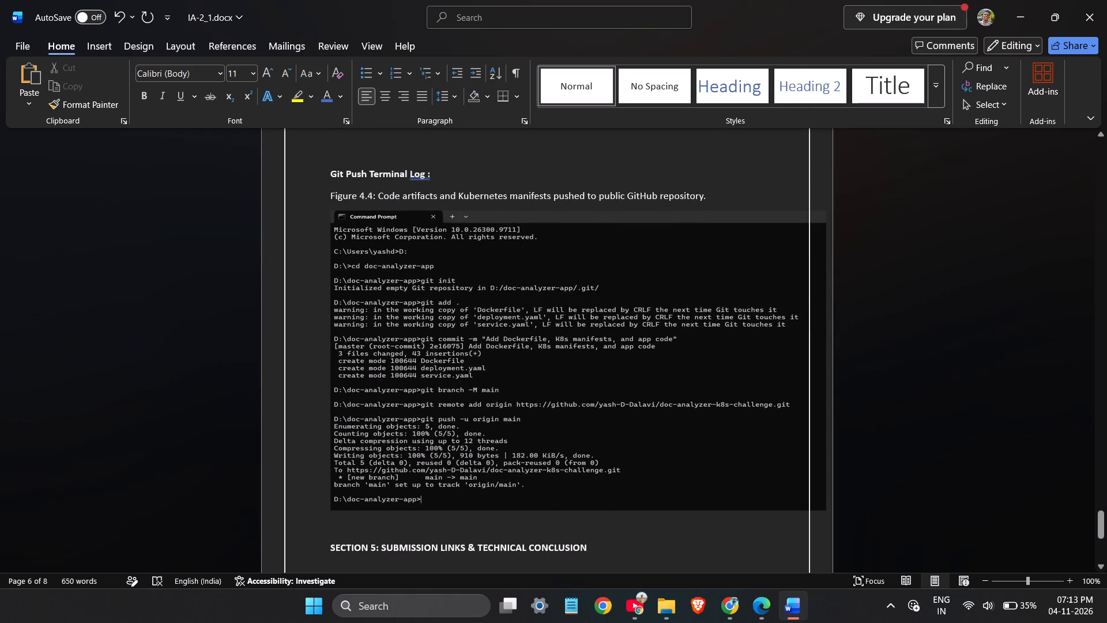
{"action": "left_click", "coordinate": [612, 327]}
{"action": "left_click_drag", "start_coordinate": [830, 359], "coordinate": [805, 358]}
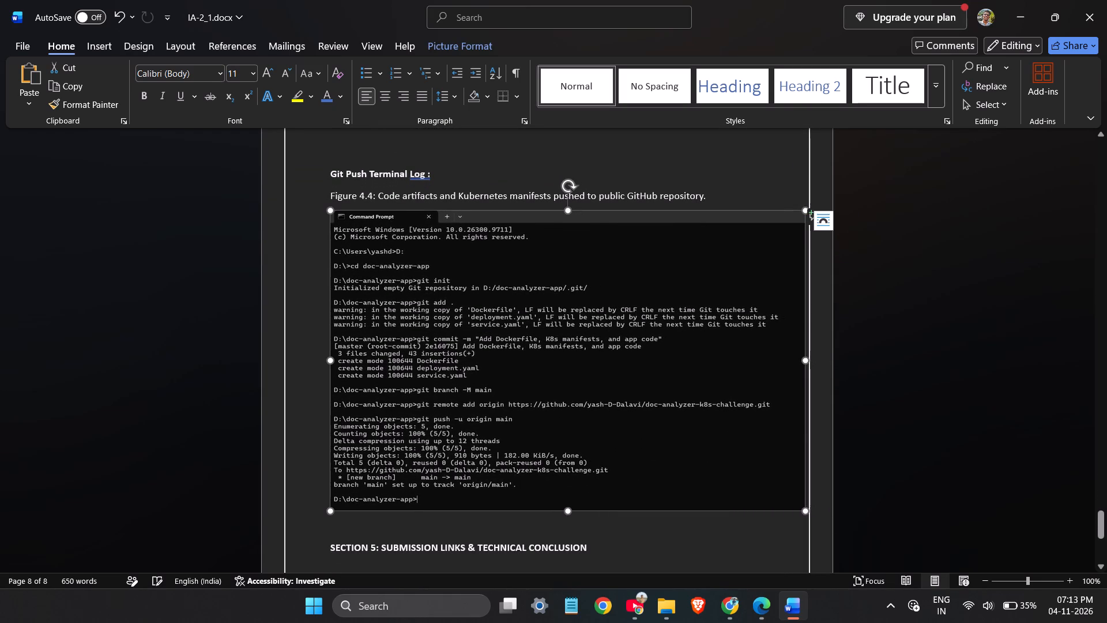
Colour the "SECTION 5: SUBMISSION LINKS & TECHNICAL CONCLUSION" heading blue like the other section headings.
{"action": "scroll", "coordinate": [655, 337], "scroll_direction": "down", "scroll_amount": 1}
{"action": "scroll", "coordinate": [655, 337], "scroll_direction": "up", "scroll_amount": 2}
{"action": "scroll", "coordinate": [655, 337], "scroll_direction": "down", "scroll_amount": 2}
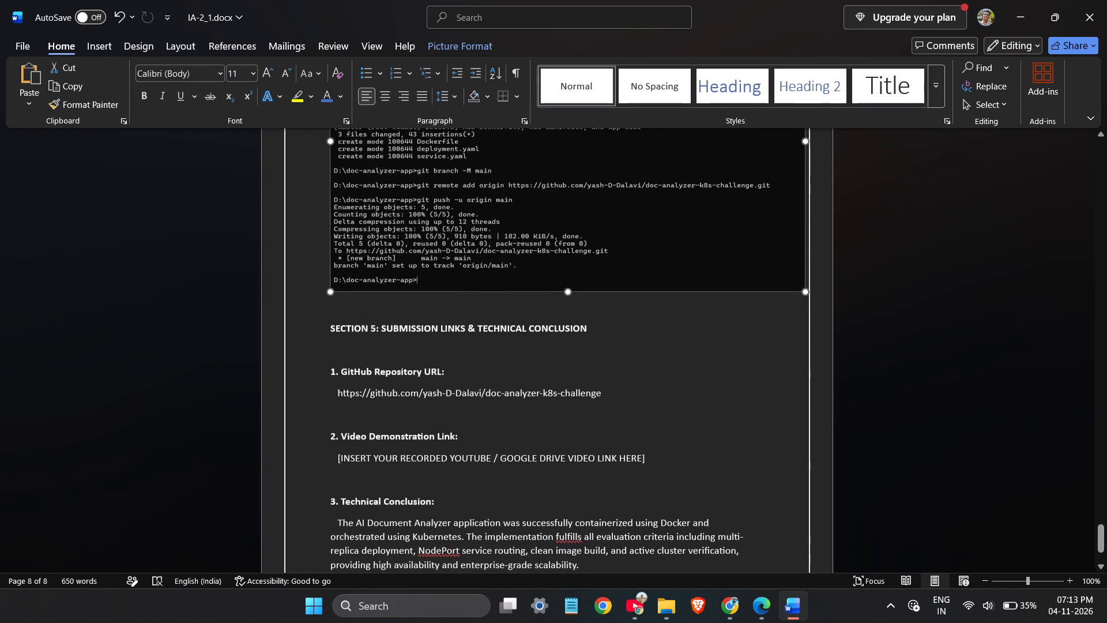
{"action": "left_click_drag", "start_coordinate": [329, 324], "coordinate": [592, 323]}
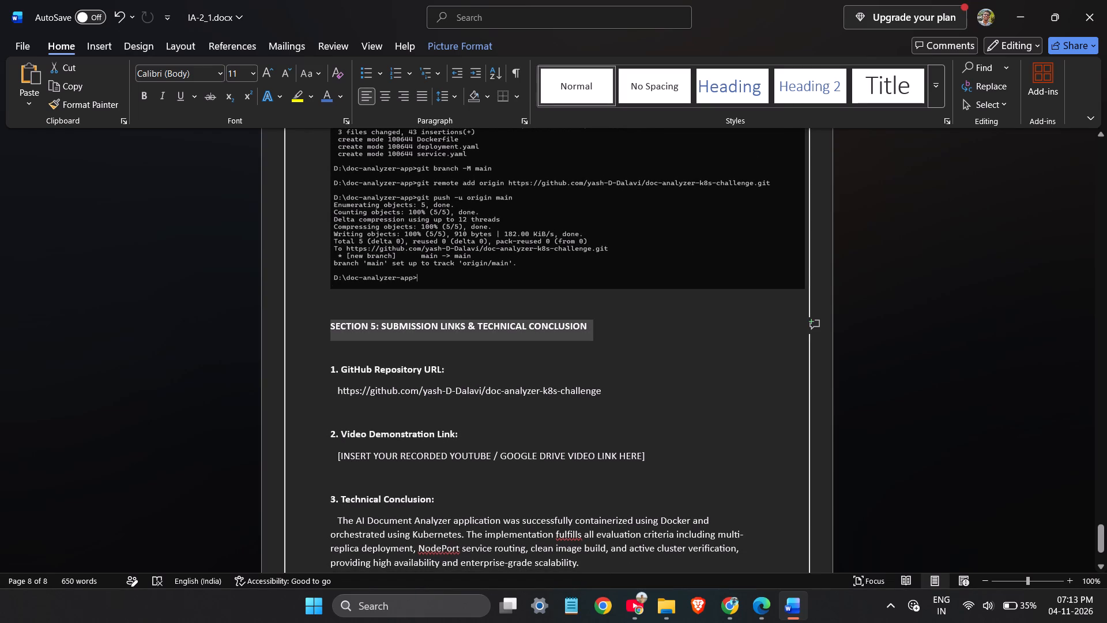
{"action": "left_click_drag", "start_coordinate": [592, 323], "coordinate": [592, 322]}
{"action": "left_click", "coordinate": [326, 88]}
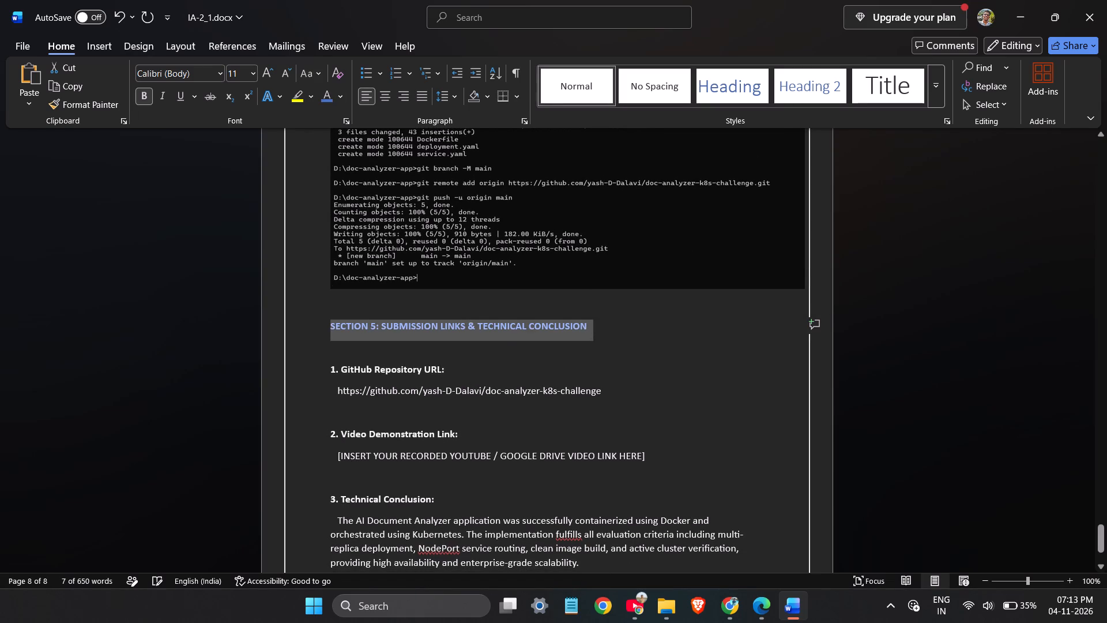
Turn the repository address under "1. GitHub Repository URL:" into a hyperlink, accepting the suggested address.
{"action": "scroll", "coordinate": [510, 341], "scroll_direction": "down", "scroll_amount": 1}
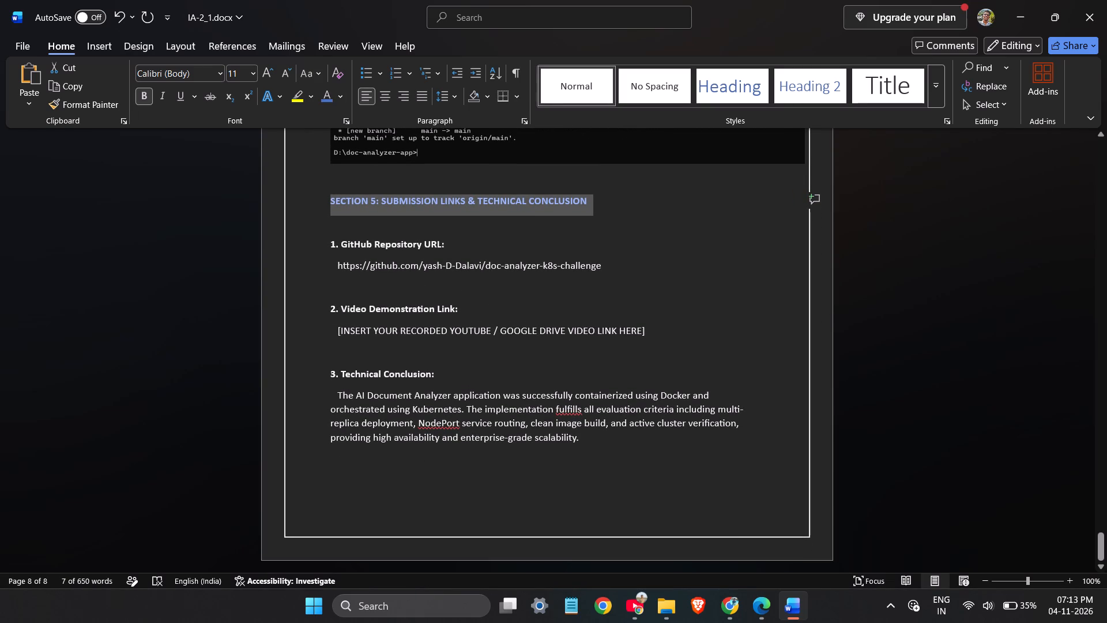
{"action": "left_click", "coordinate": [537, 343]}
{"action": "left_click_drag", "start_coordinate": [335, 265], "coordinate": [335, 265]}
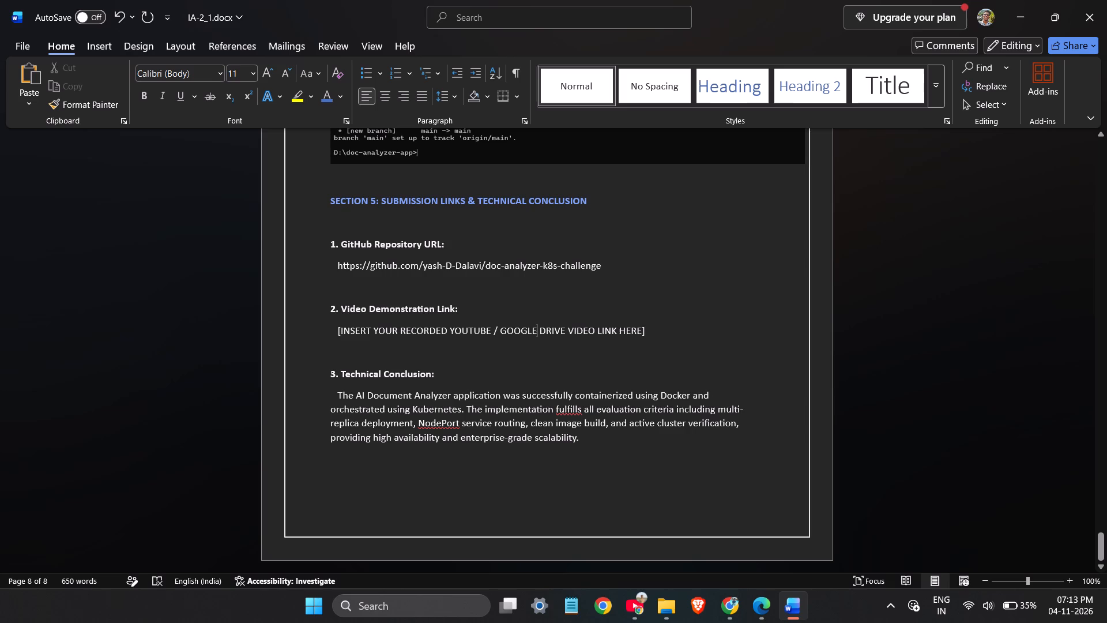
{"action": "left_click_drag", "start_coordinate": [335, 265], "coordinate": [603, 262]}
{"action": "right_click", "coordinate": [603, 262]}
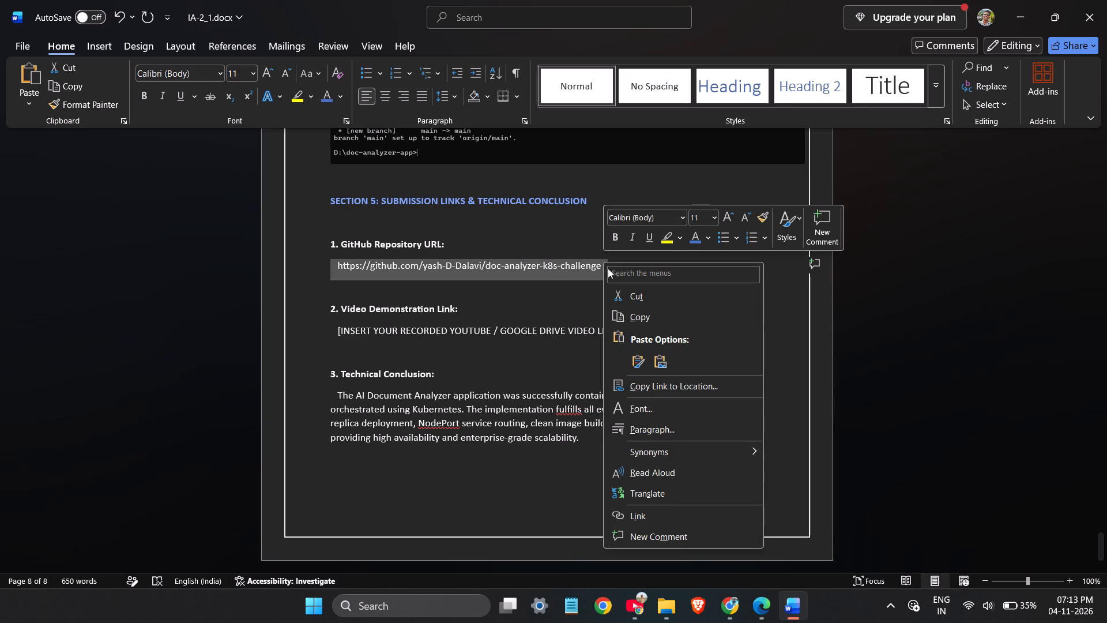
{"action": "left_click", "coordinate": [659, 509]}
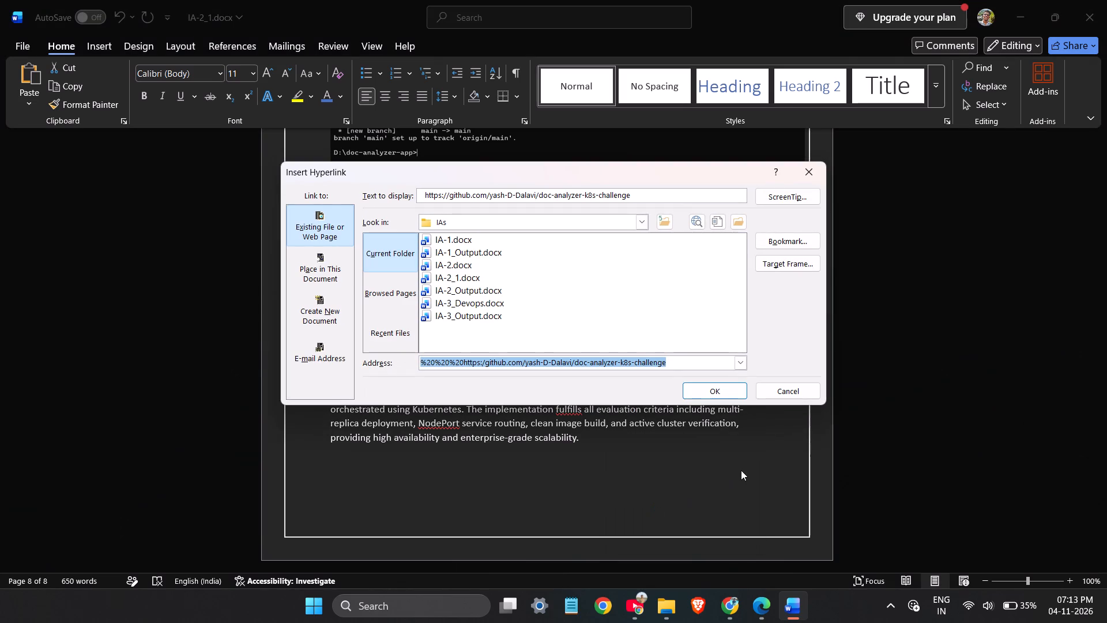
{"action": "left_click", "coordinate": [707, 391]}
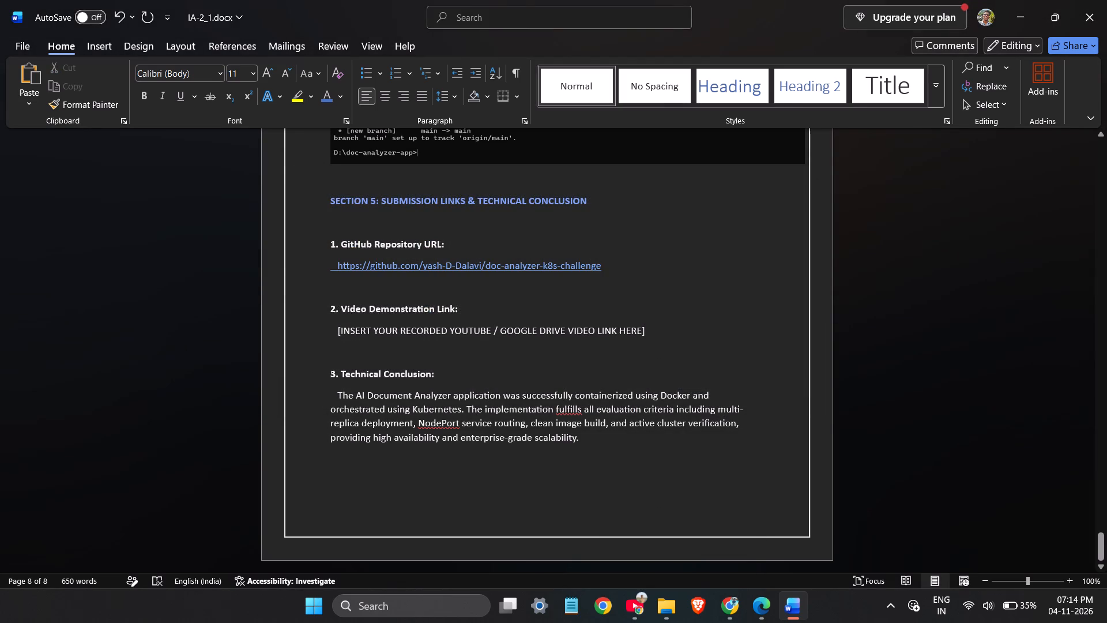
Delete the leading spaces before the GitHub repository hyperlink so it aligns with its heading.
{"action": "left_click", "coordinate": [337, 268]}
{"action": "key", "text": "BackSpace"}
{"action": "key", "text": "BackSpace"}
{"action": "key", "text": "BackSpace"}
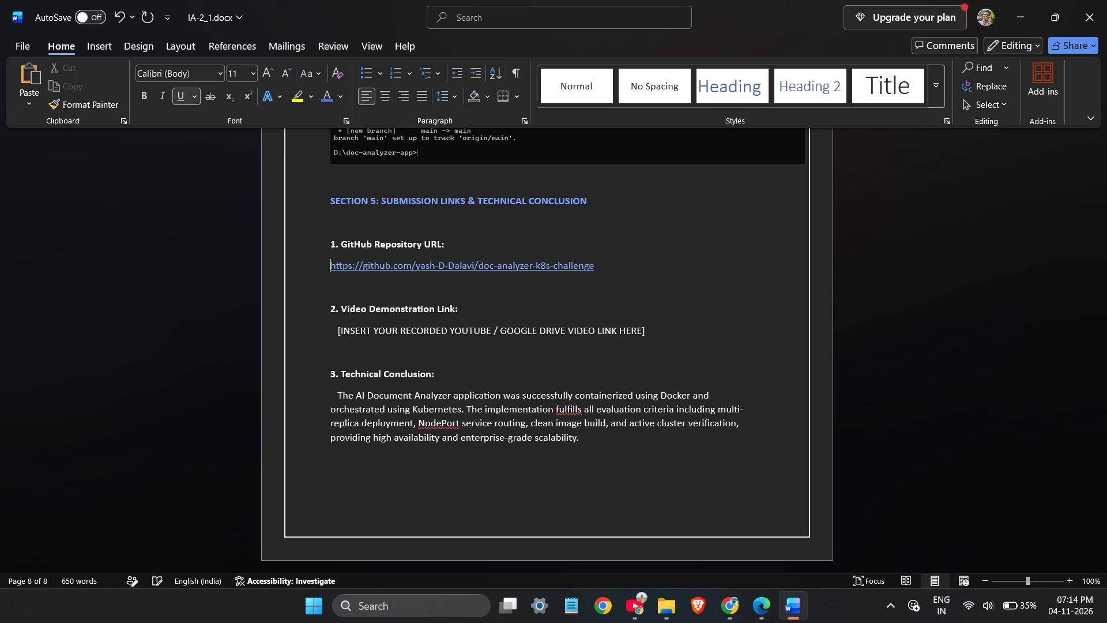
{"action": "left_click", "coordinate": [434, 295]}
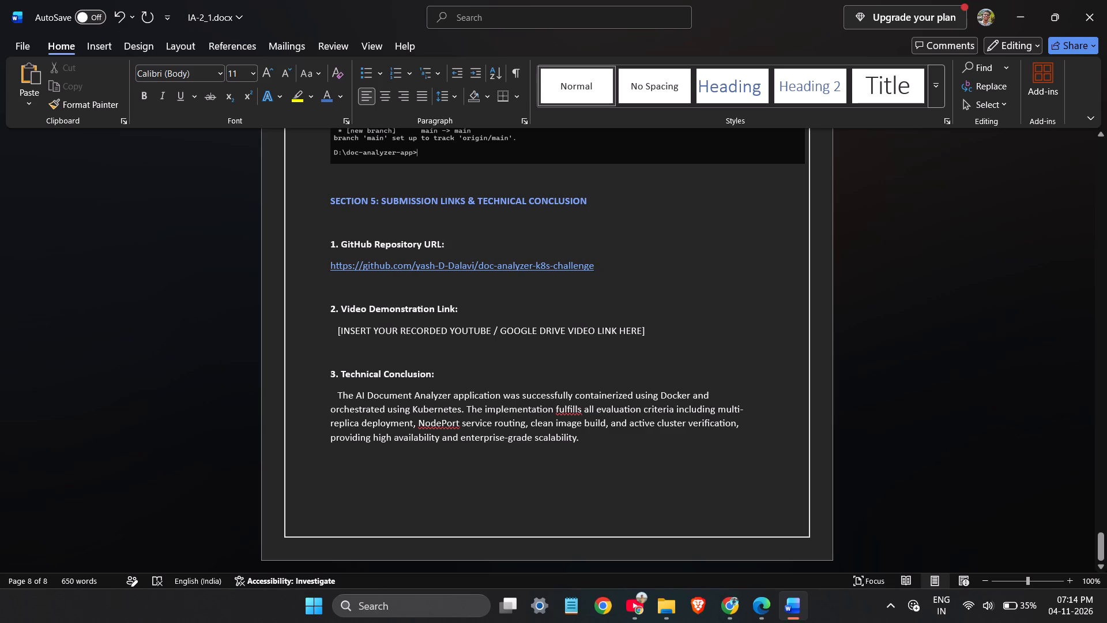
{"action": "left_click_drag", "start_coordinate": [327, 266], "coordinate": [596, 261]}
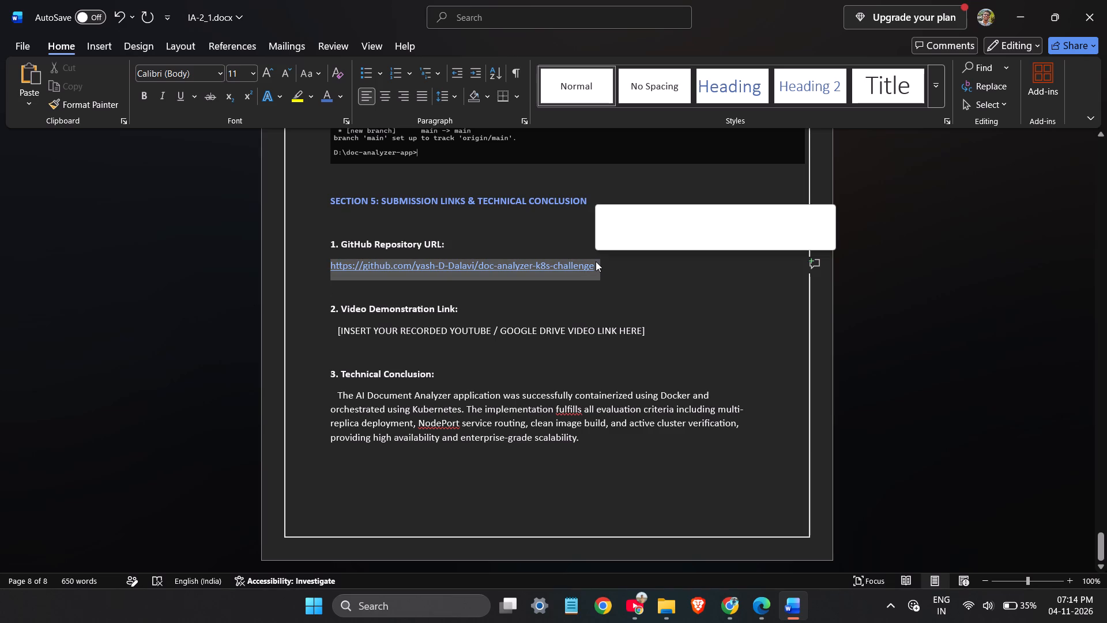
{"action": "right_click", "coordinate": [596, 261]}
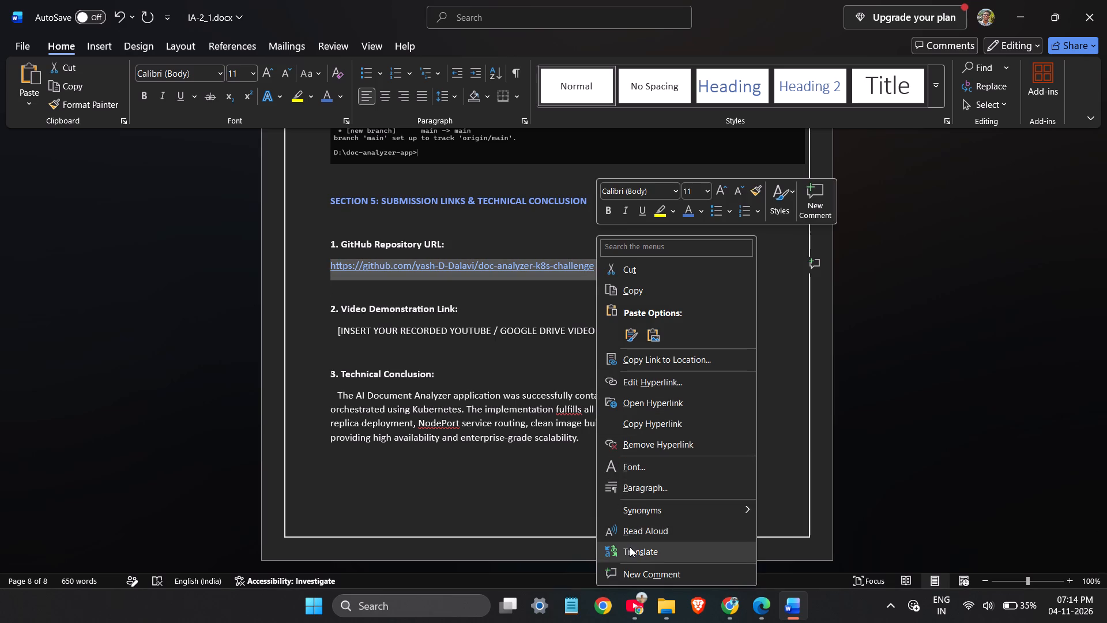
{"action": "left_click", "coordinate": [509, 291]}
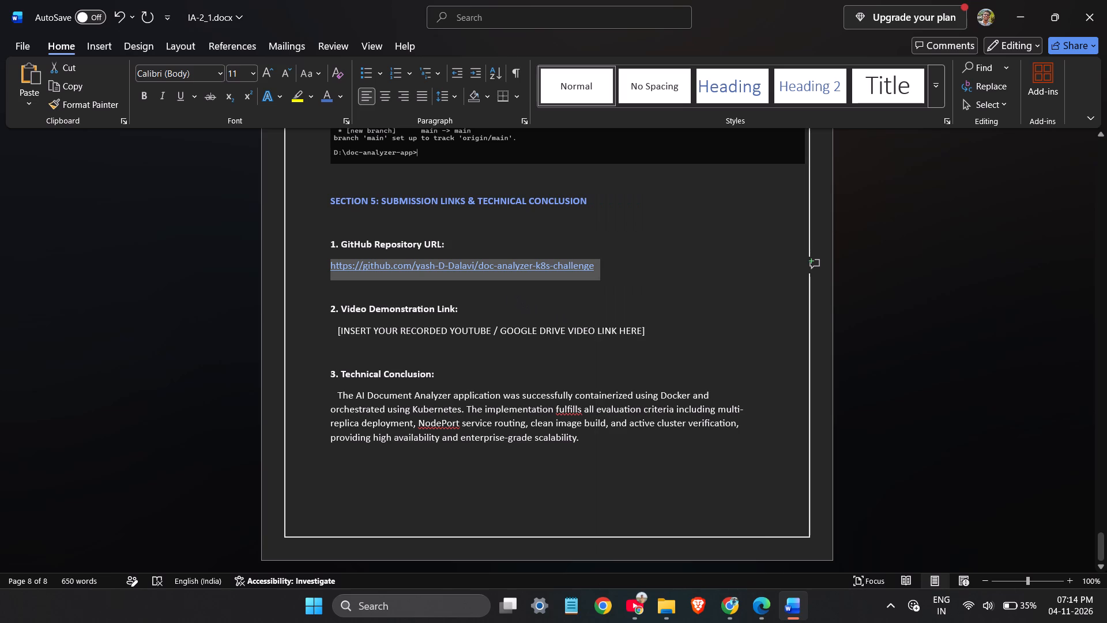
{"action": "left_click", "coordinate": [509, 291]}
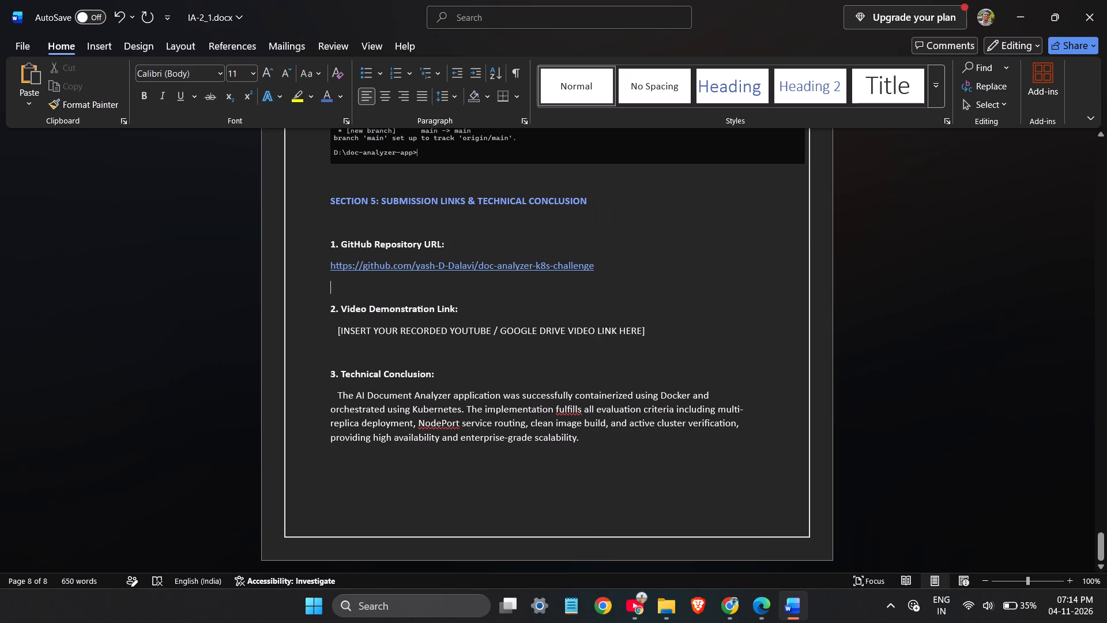
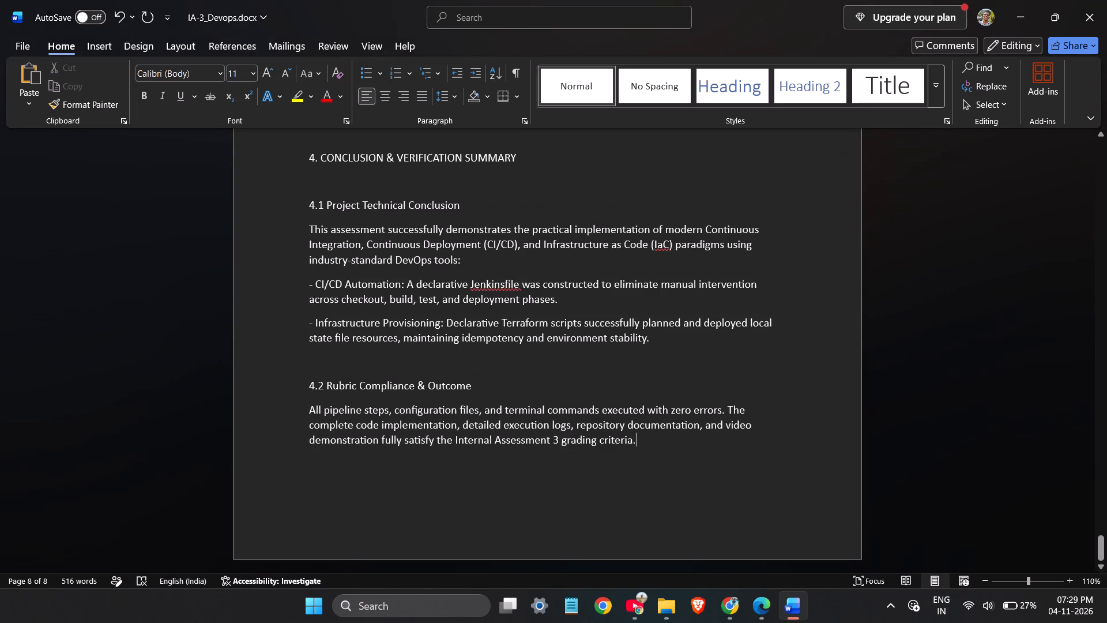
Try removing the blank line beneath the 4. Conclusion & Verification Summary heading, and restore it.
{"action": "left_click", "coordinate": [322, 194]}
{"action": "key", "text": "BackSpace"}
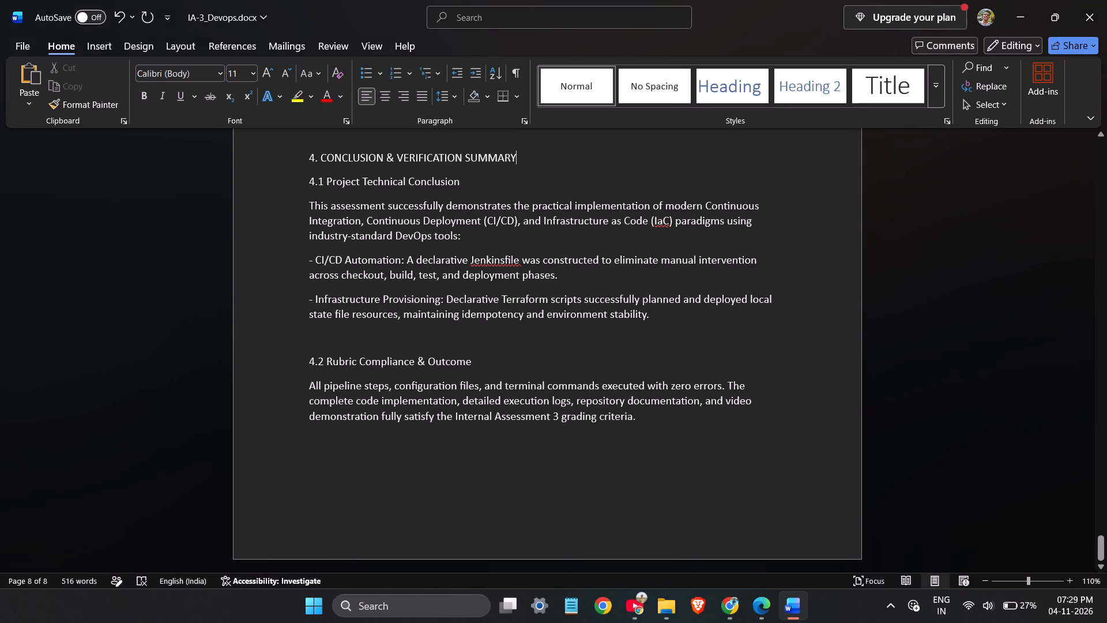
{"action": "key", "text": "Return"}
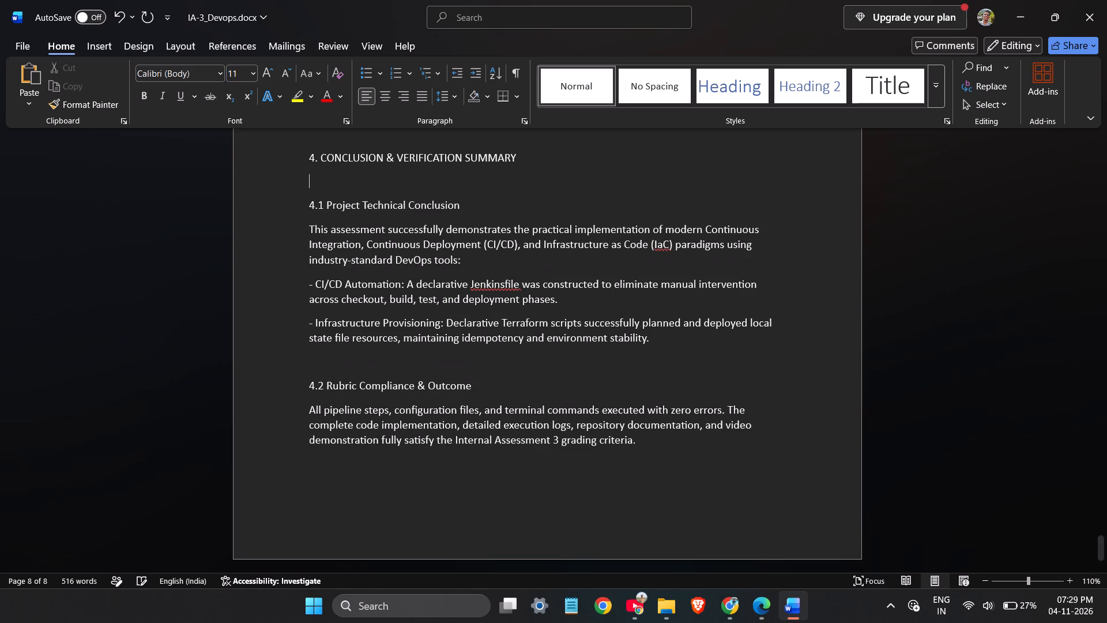
Review the report from the conclusion back through the Terraform evidence to the project overview section.
{"action": "scroll", "coordinate": [541, 167], "scroll_direction": "up", "scroll_amount": 1}
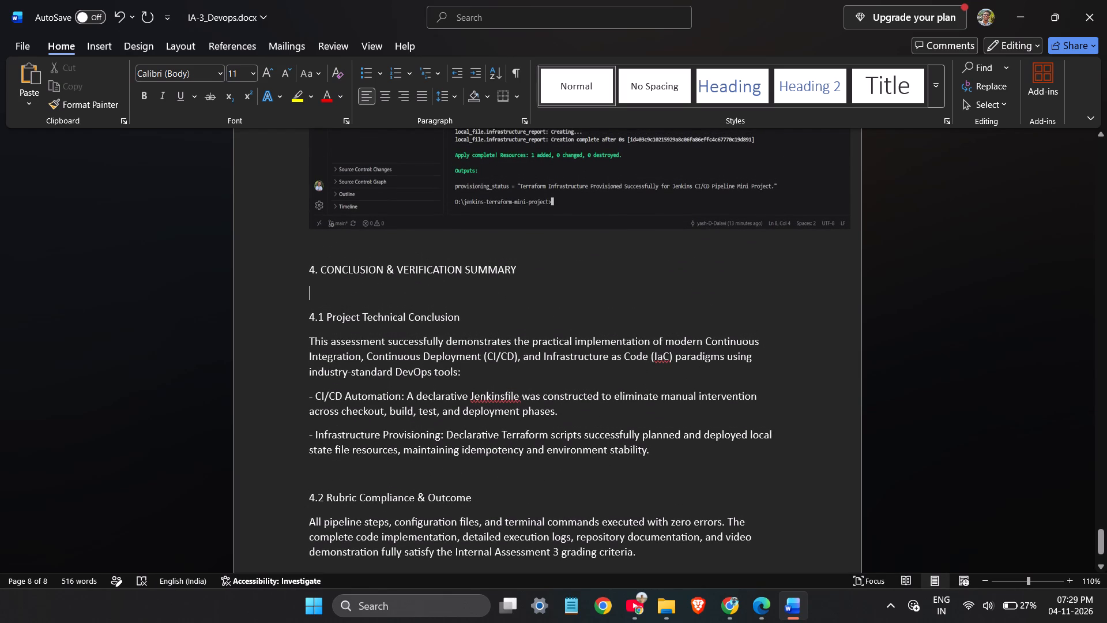
{"action": "scroll", "coordinate": [487, 350], "scroll_direction": "up", "scroll_amount": 1}
{"action": "scroll", "coordinate": [487, 350], "scroll_direction": "down", "scroll_amount": 8}
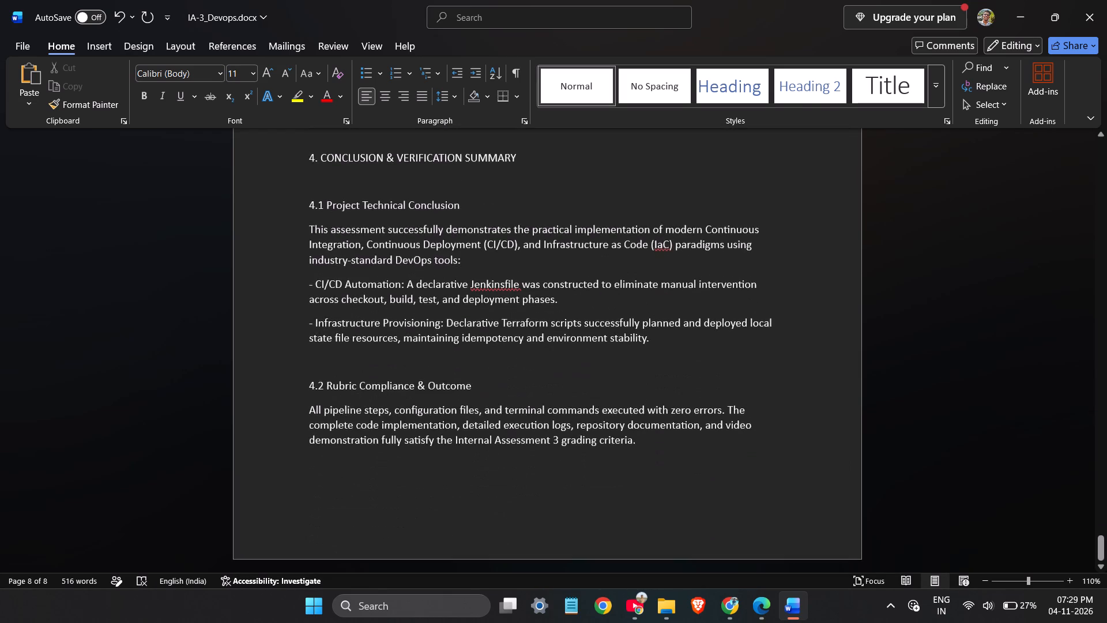
{"action": "scroll", "coordinate": [487, 350], "scroll_direction": "up", "scroll_amount": 7}
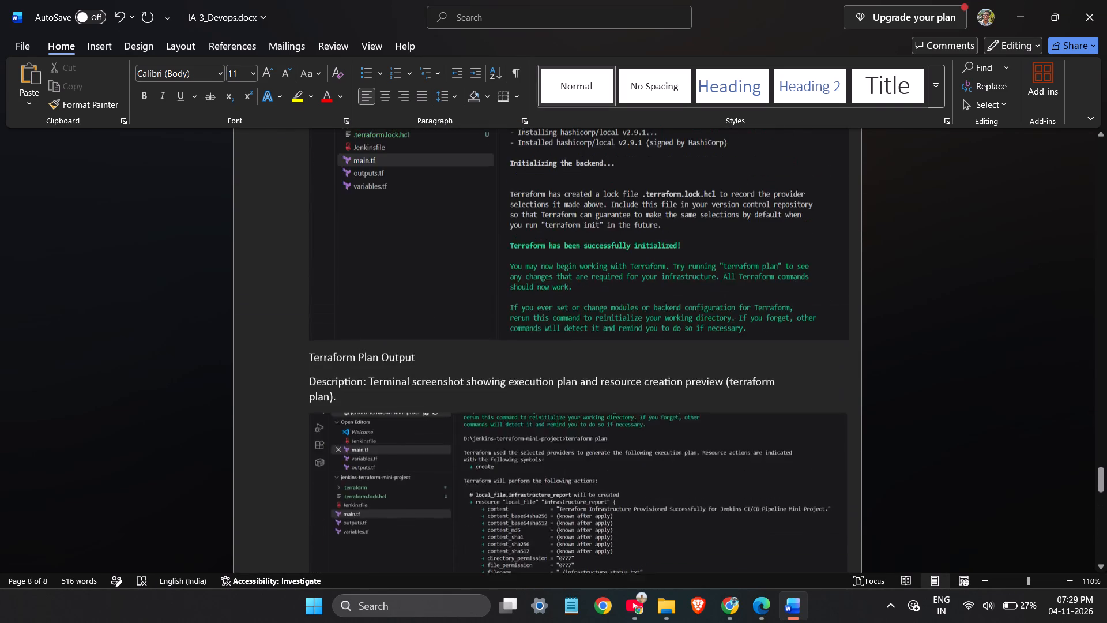
{"action": "scroll", "coordinate": [487, 350], "scroll_direction": "up", "scroll_amount": 8}
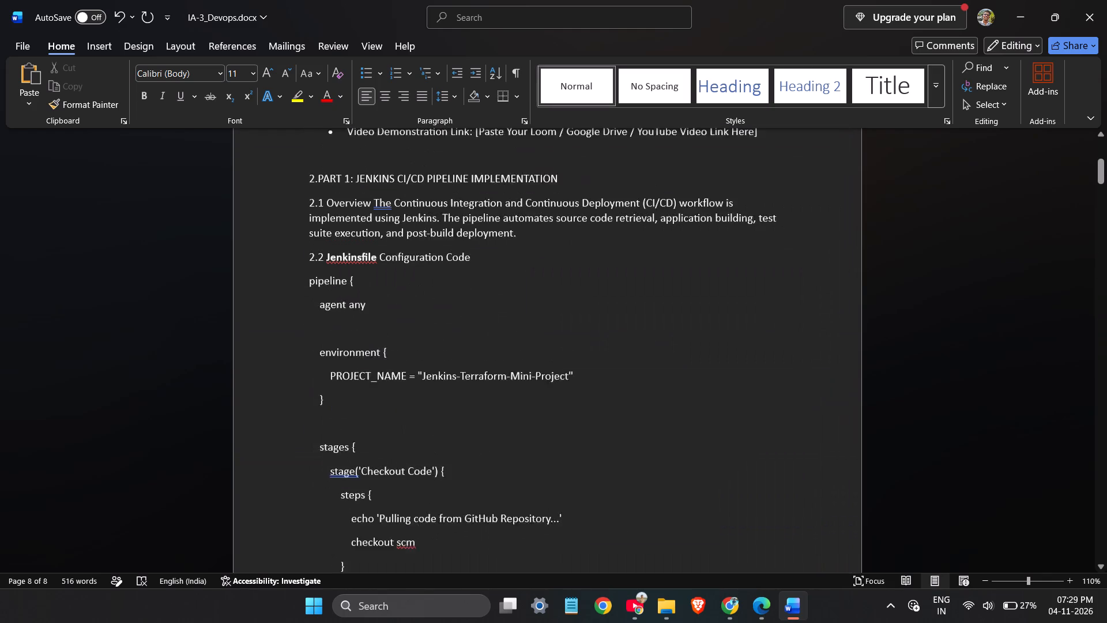
{"action": "scroll", "coordinate": [487, 350], "scroll_direction": "up", "scroll_amount": 2}
Delete two blank lines above the 2.3 Jenkins Pipeline Execution Evidence heading.
{"action": "scroll", "coordinate": [487, 350], "scroll_direction": "down", "scroll_amount": 1}
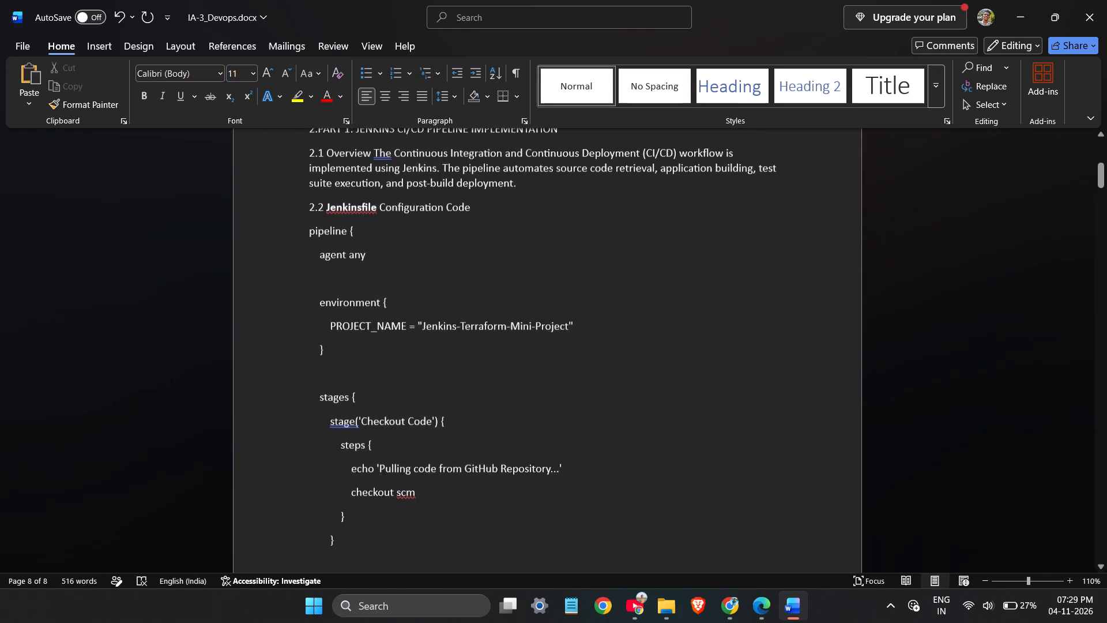
{"action": "scroll", "coordinate": [487, 350], "scroll_direction": "down", "scroll_amount": 5}
{"action": "scroll", "coordinate": [488, 333], "scroll_direction": "up", "scroll_amount": 1}
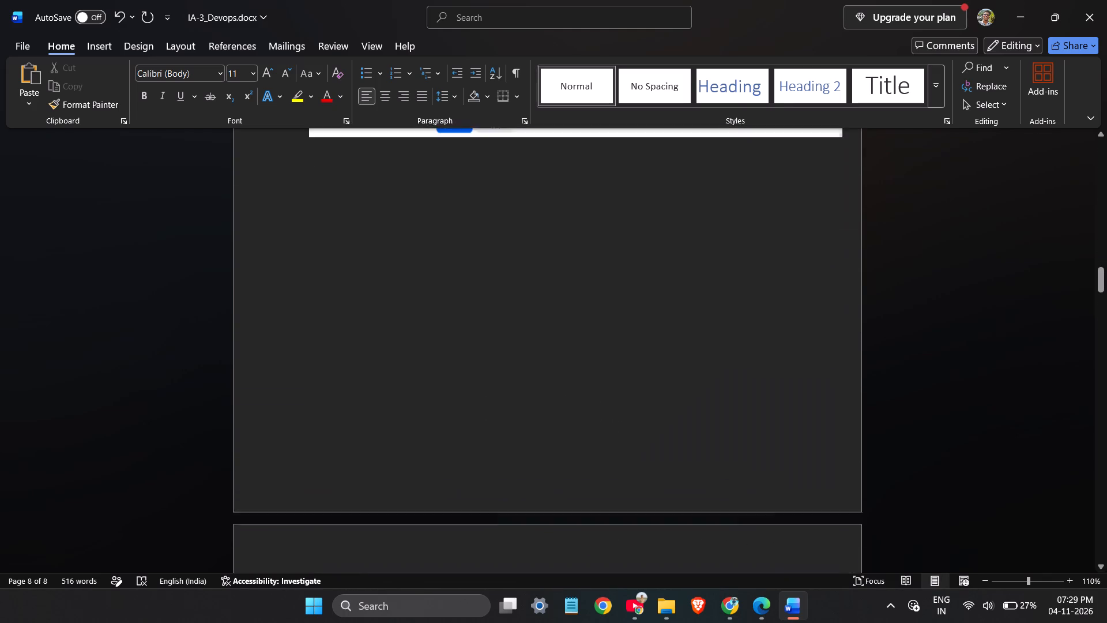
{"action": "scroll", "coordinate": [488, 333], "scroll_direction": "up", "scroll_amount": 1}
{"action": "scroll", "coordinate": [488, 333], "scroll_direction": "down", "scroll_amount": 4}
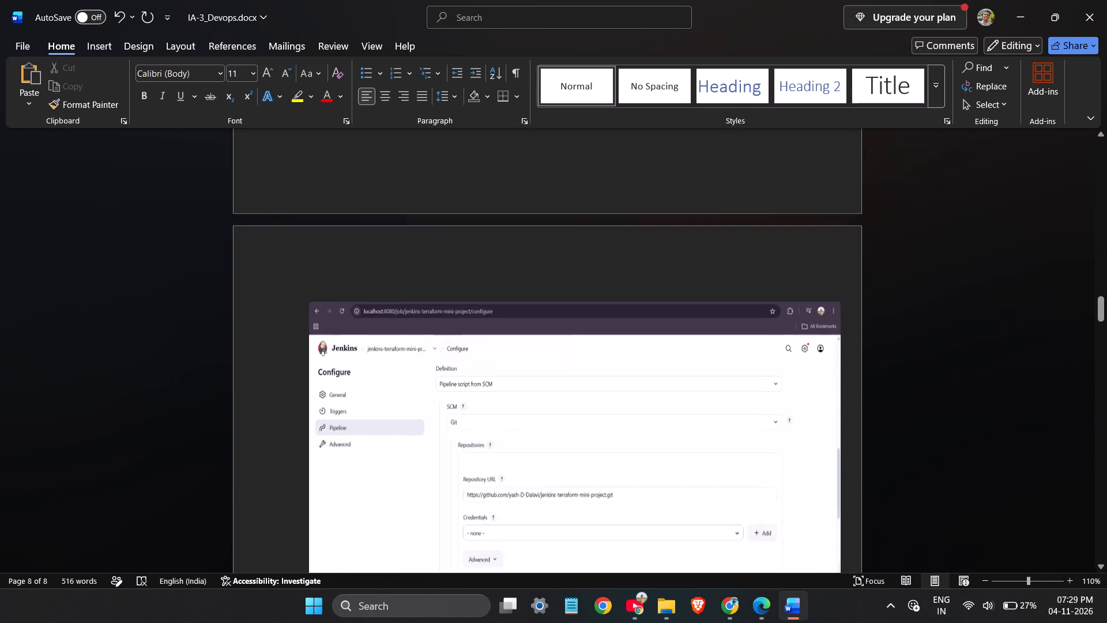
{"action": "scroll", "coordinate": [488, 333], "scroll_direction": "down", "scroll_amount": 1}
{"action": "scroll", "coordinate": [488, 333], "scroll_direction": "up", "scroll_amount": 7}
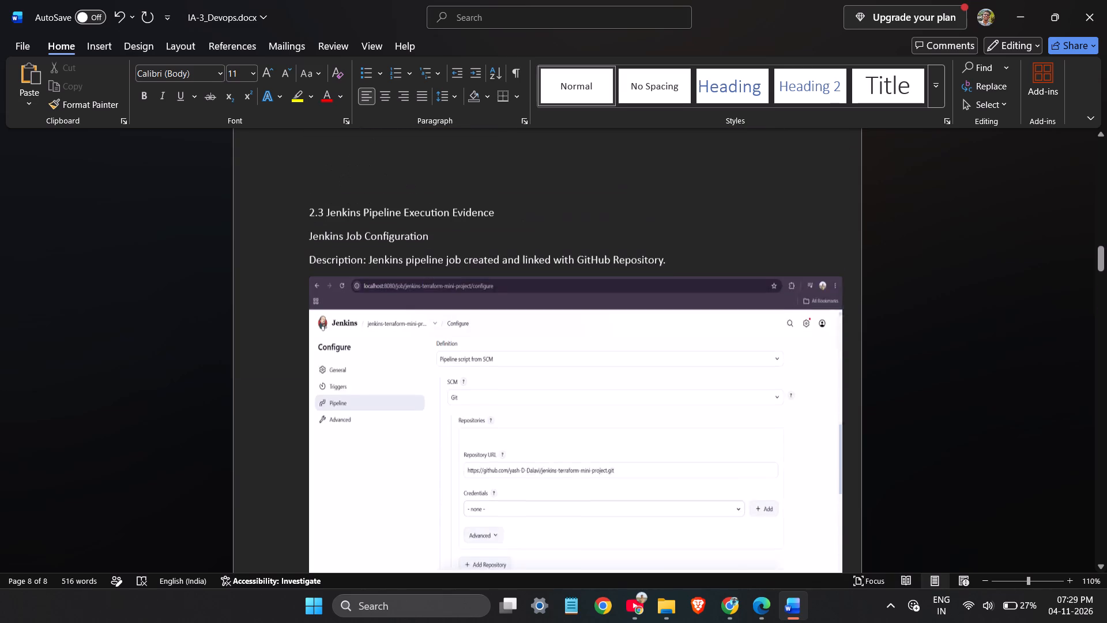
{"action": "scroll", "coordinate": [507, 431], "scroll_direction": "up", "scroll_amount": 1}
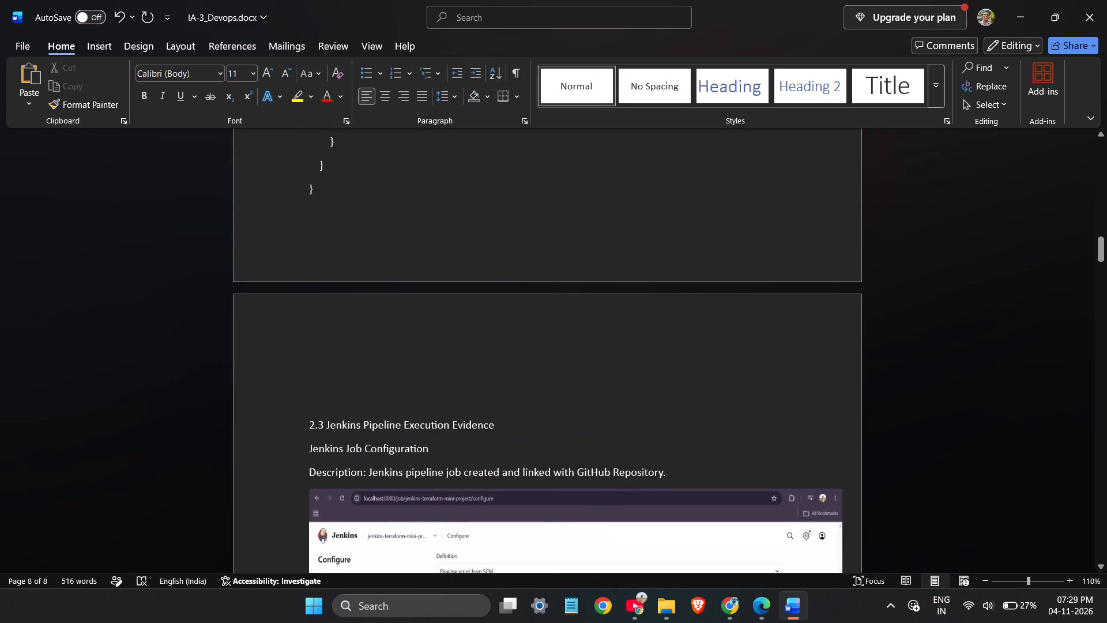
{"action": "left_click", "coordinate": [311, 412]}
{"action": "key", "text": "BackSpace"}
{"action": "key", "text": "BackSpace"}
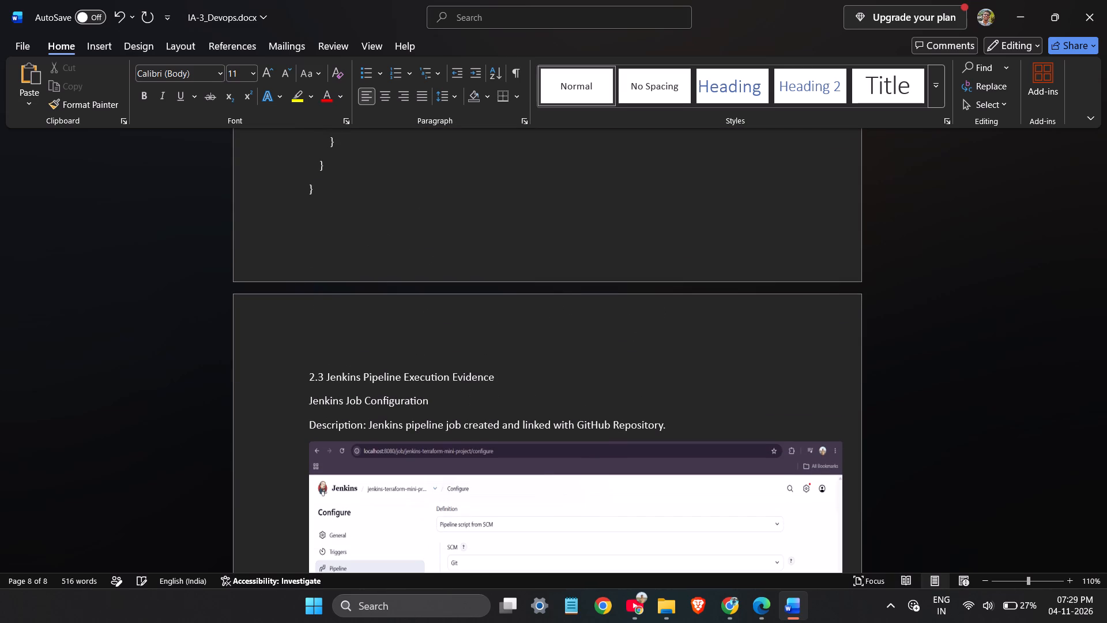
Bold the headings 1.PROJECT OVERVIEW & REPOSITORY LINKS and 2.PART 1: JENKINS CI/CD PIPELINE IMPLEMENTATION.
{"action": "scroll", "coordinate": [311, 412], "scroll_direction": "up", "scroll_amount": 4}
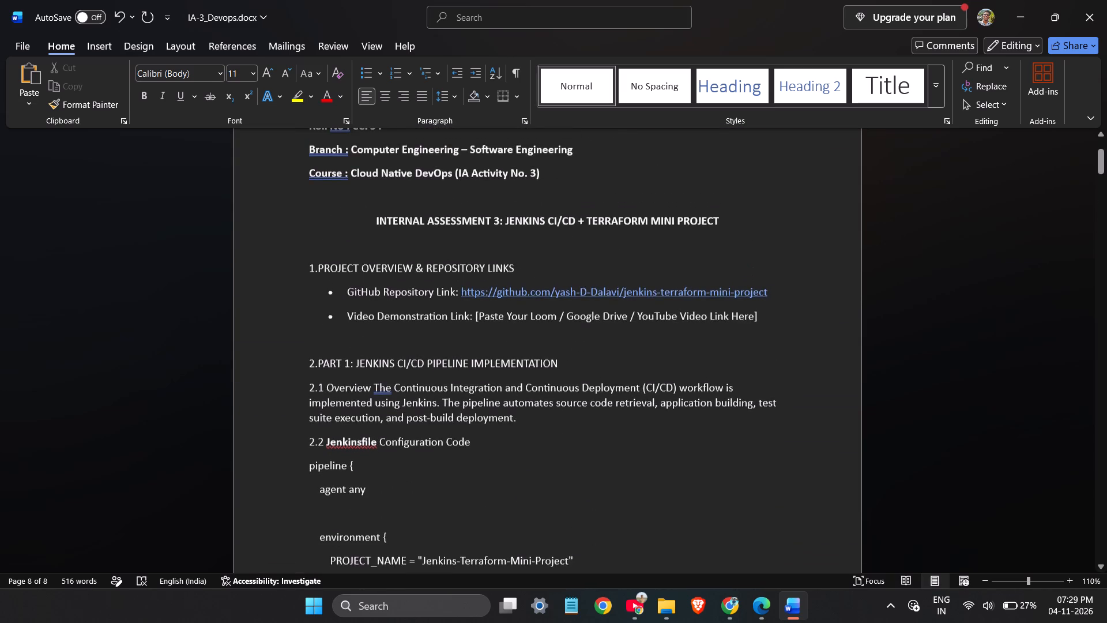
{"action": "scroll", "coordinate": [311, 412], "scroll_direction": "up", "scroll_amount": 2}
{"action": "scroll", "coordinate": [311, 412], "scroll_direction": "down", "scroll_amount": 1}
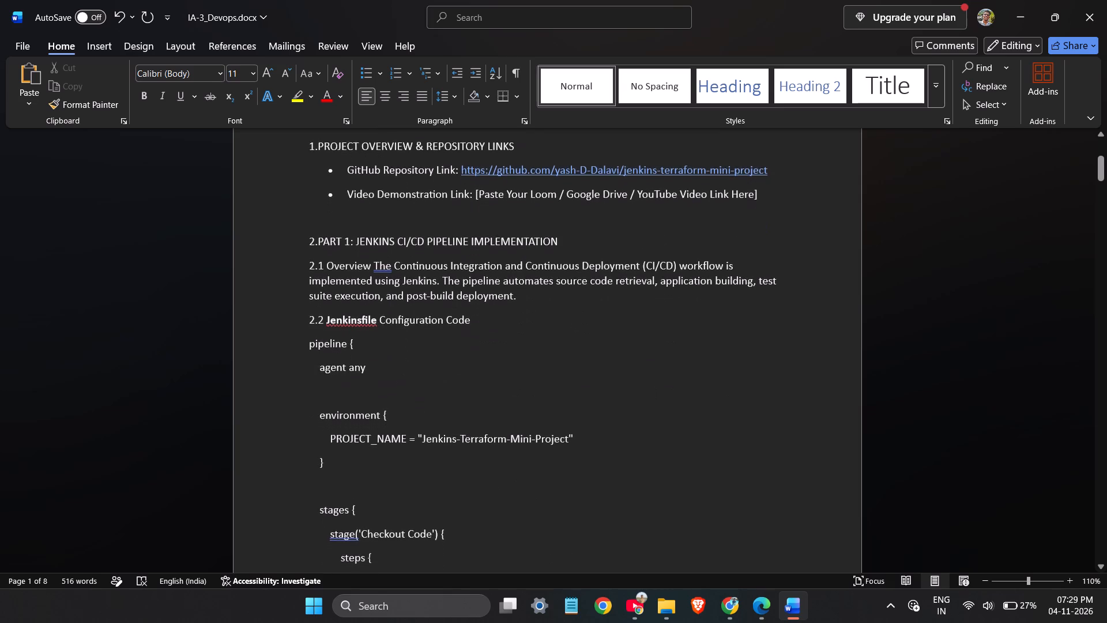
{"action": "scroll", "coordinate": [311, 412], "scroll_direction": "up", "scroll_amount": 1}
{"action": "left_click_drag", "start_coordinate": [309, 412], "coordinate": [339, 412]}
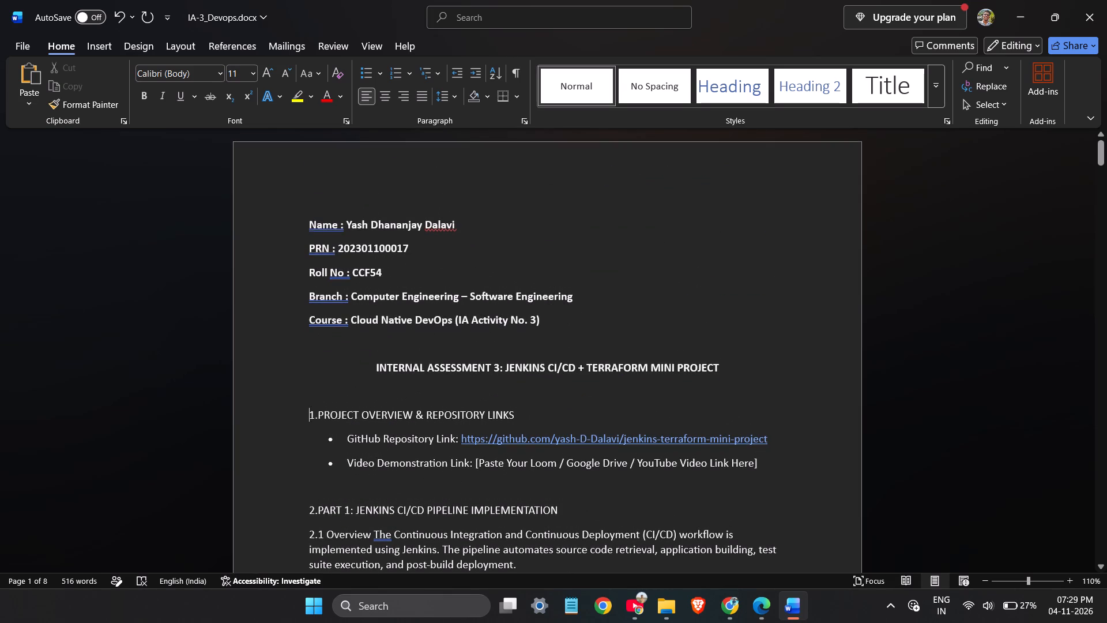
{"action": "left_click_drag", "start_coordinate": [339, 412], "coordinate": [523, 411]}
{"action": "left_click", "coordinate": [143, 91]}
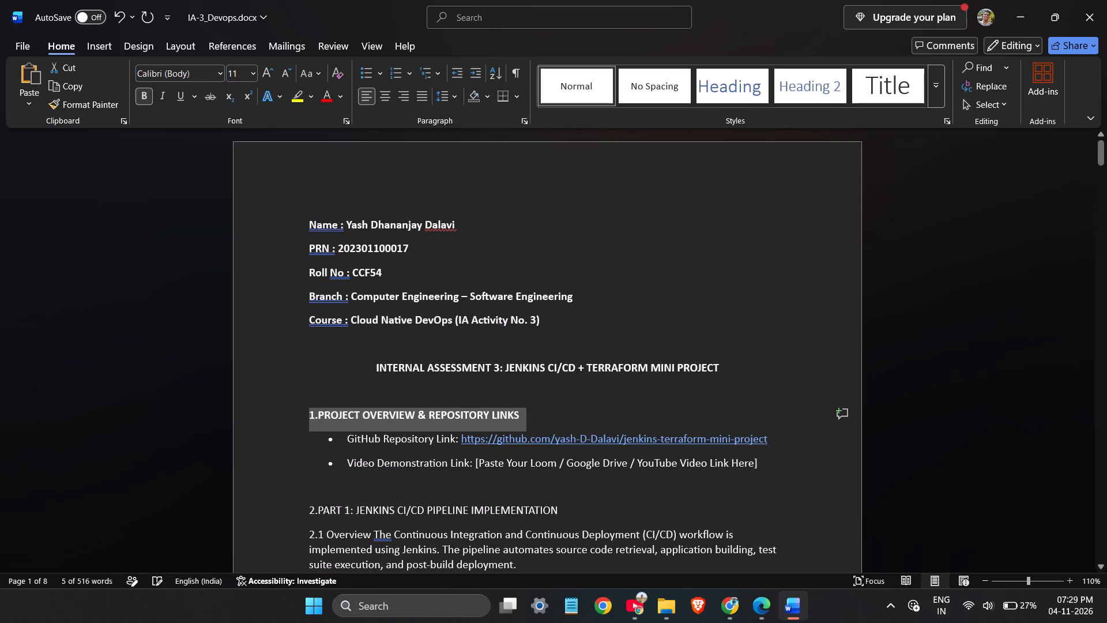
{"action": "scroll", "coordinate": [357, 301], "scroll_direction": "down", "scroll_amount": 1}
{"action": "left_click_drag", "start_coordinate": [306, 257], "coordinate": [380, 262]}
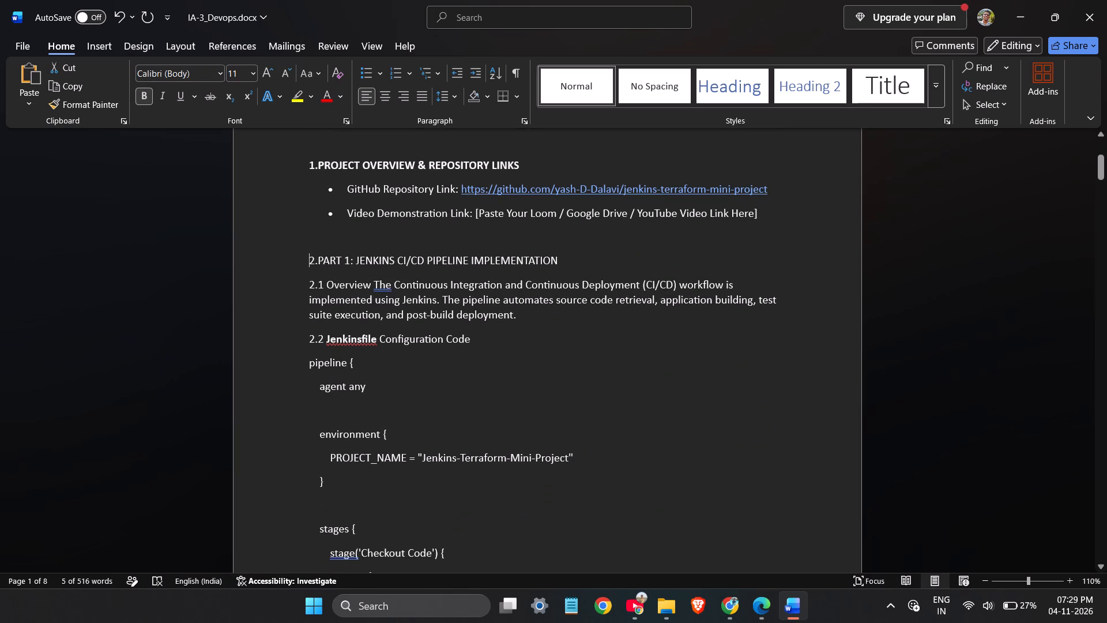
{"action": "left_click_drag", "start_coordinate": [380, 262], "coordinate": [569, 263]}
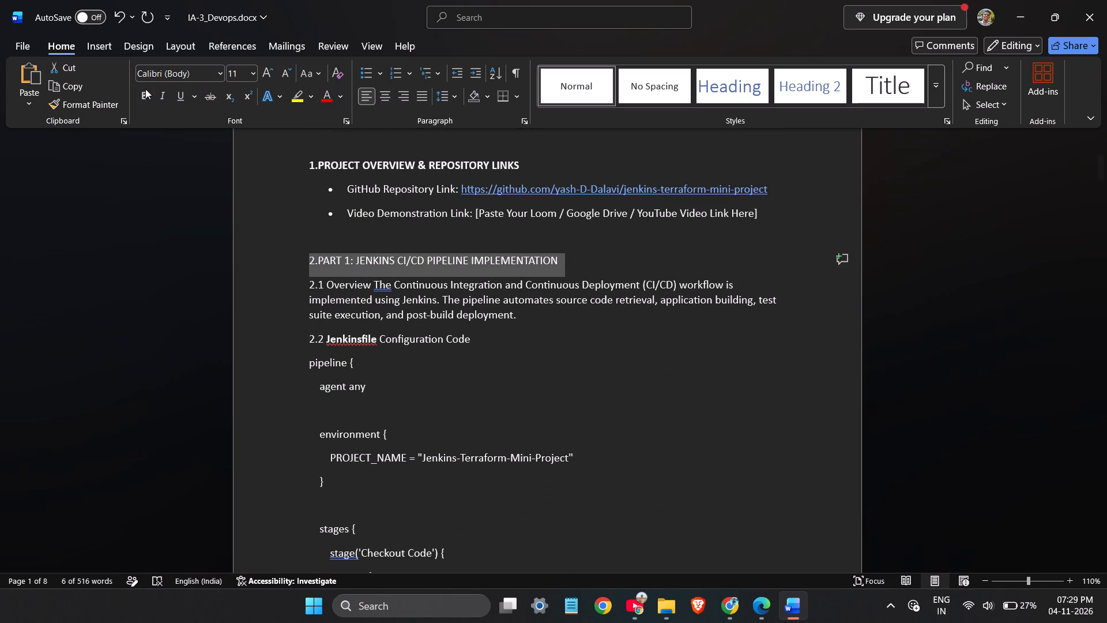
{"action": "left_click", "coordinate": [145, 89]}
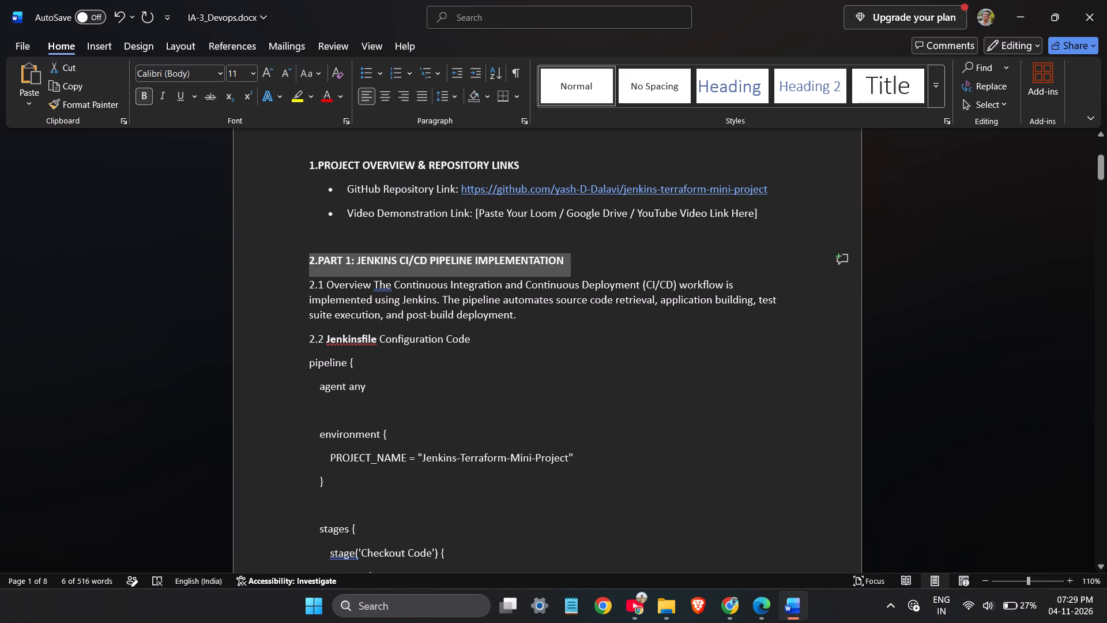
Move the description after 2.1 Overview into its own paragraph and add a blank line before the 2.2 heading.
{"action": "scroll", "coordinate": [567, 447], "scroll_direction": "up", "scroll_amount": 1}
{"action": "left_click", "coordinate": [376, 351]}
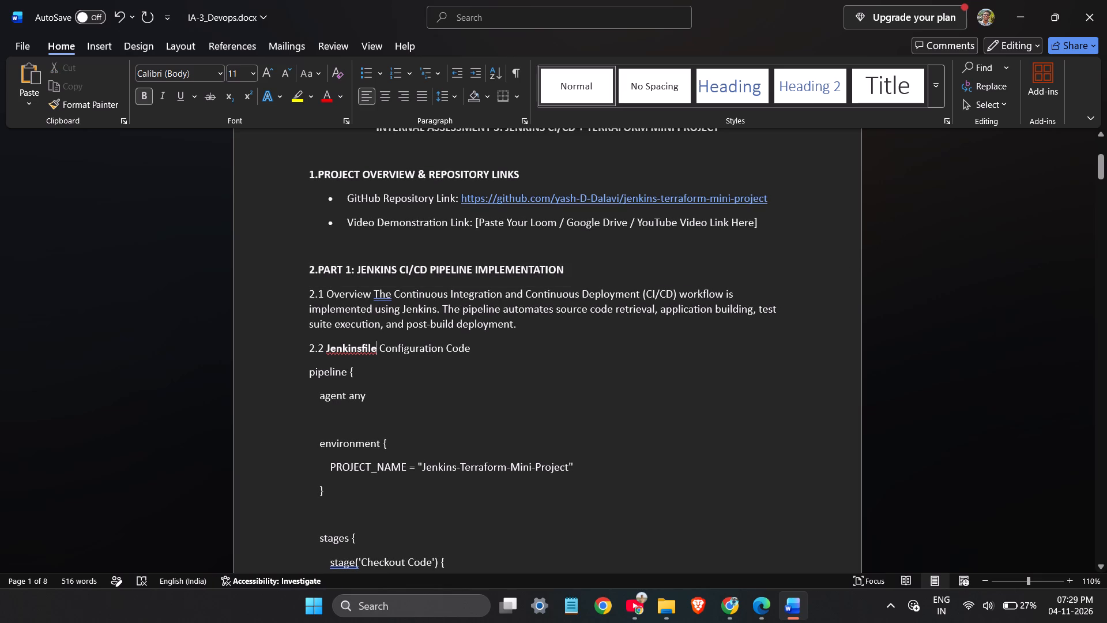
{"action": "left_click", "coordinate": [375, 291]}
{"action": "key", "text": "Return"}
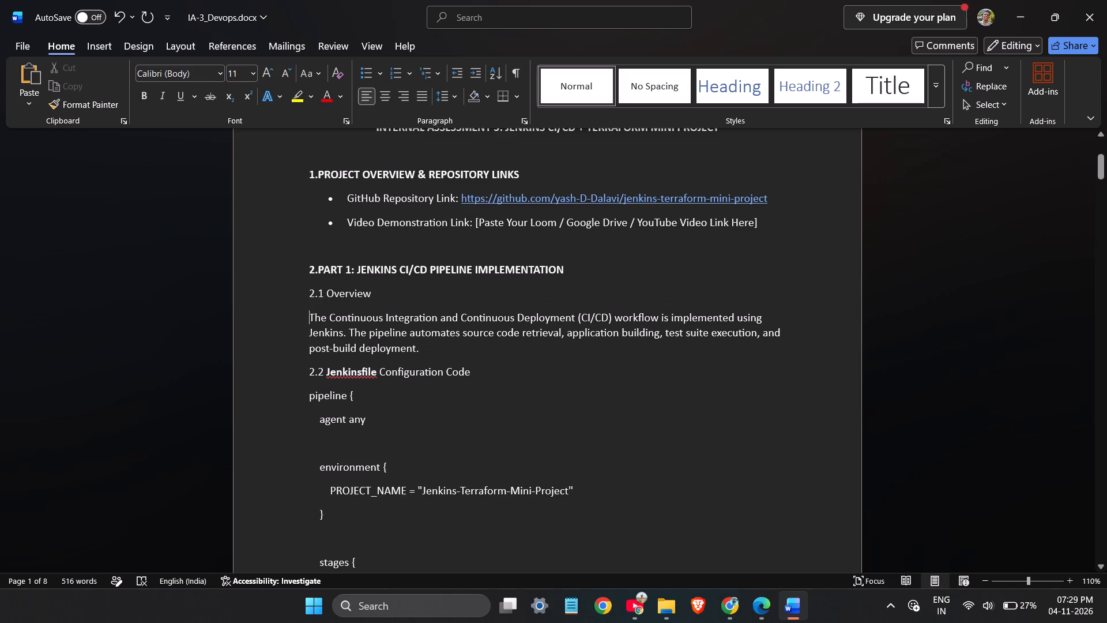
{"action": "left_click", "coordinate": [430, 349]}
{"action": "key", "text": "Return"}
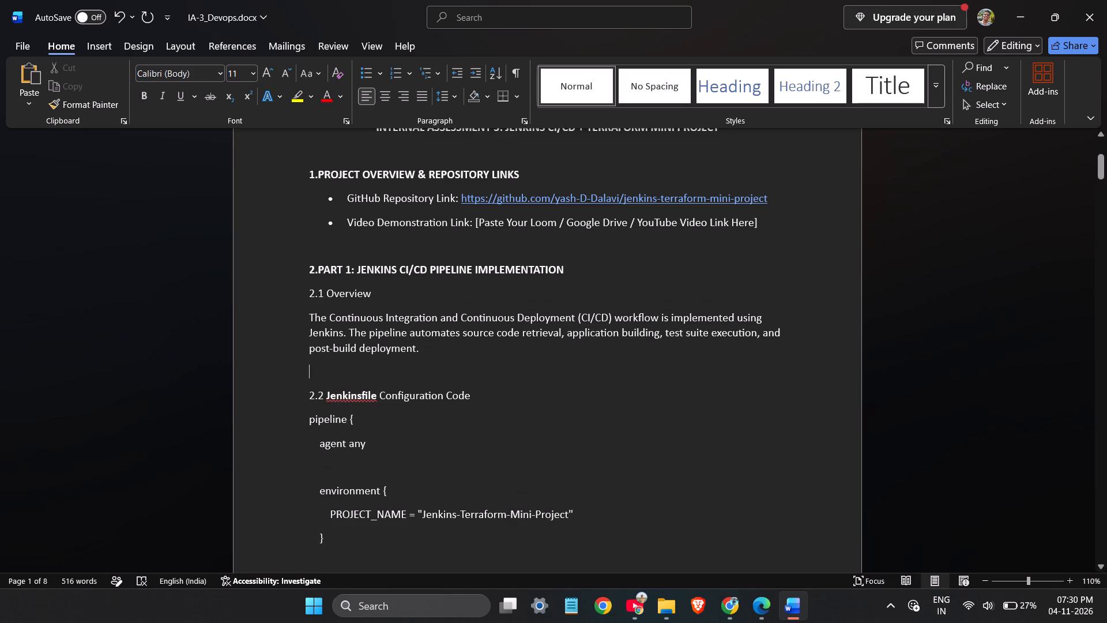
Bold the 2.1 Overview and 2.2 Jenkinsfile Configuration Code subheadings.
{"action": "left_click_drag", "start_coordinate": [308, 295], "coordinate": [378, 297]}
{"action": "left_click", "coordinate": [141, 89]}
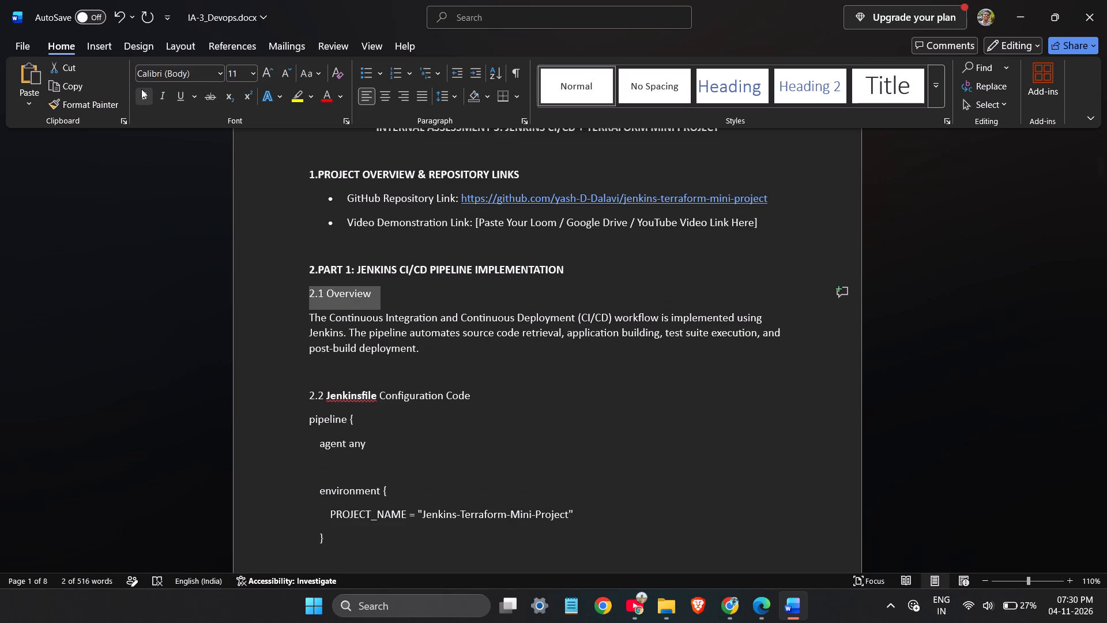
{"action": "left_click_drag", "start_coordinate": [310, 391], "coordinate": [454, 382]}
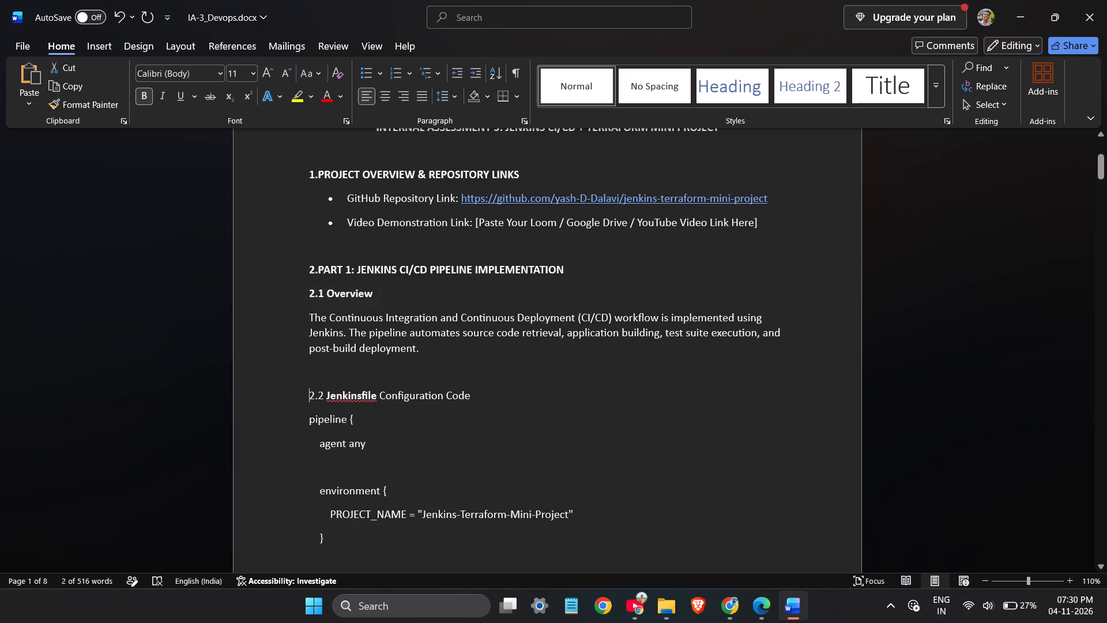
{"action": "left_click_drag", "start_coordinate": [454, 382], "coordinate": [484, 393]}
{"action": "left_click", "coordinate": [146, 99]}
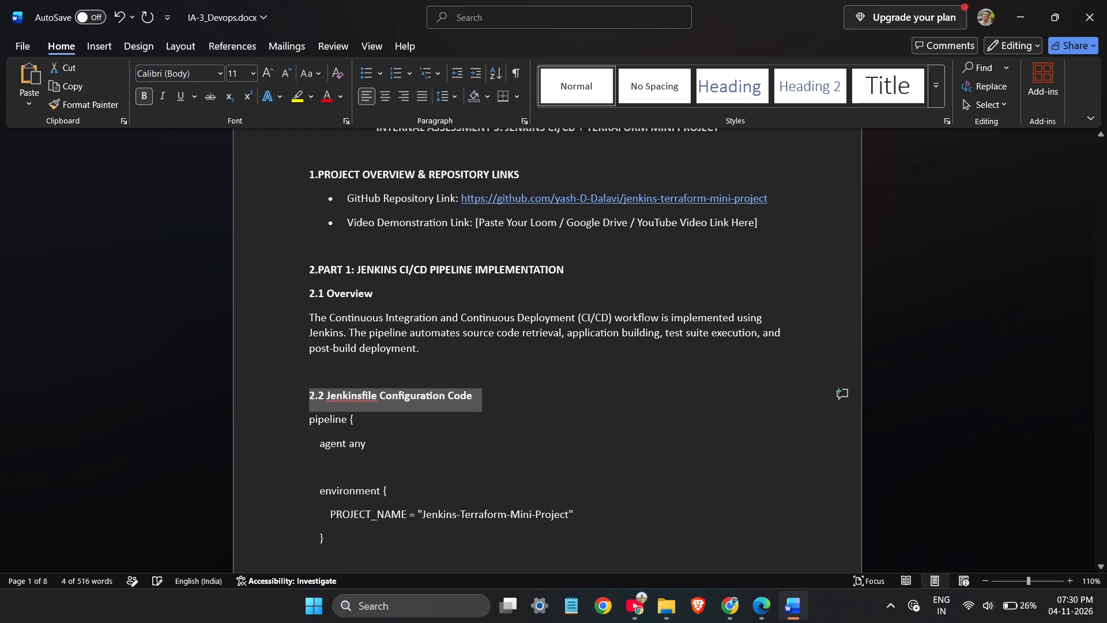
Bold the 2.3 Jenkins Pipeline Execution Evidence subheading.
{"action": "scroll", "coordinate": [519, 350], "scroll_direction": "down", "scroll_amount": 3}
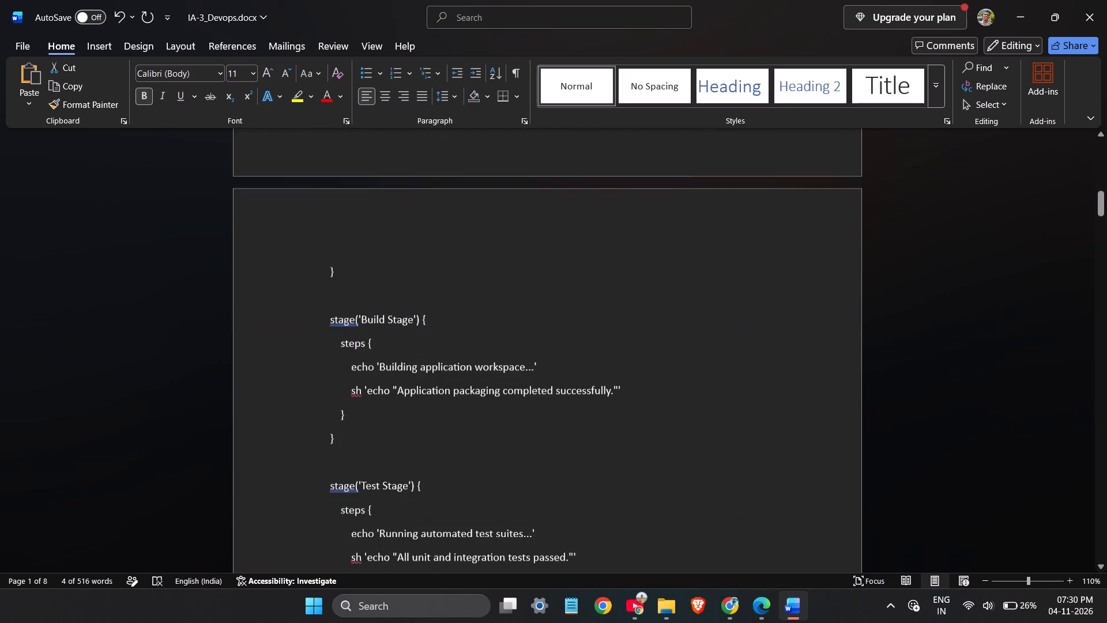
{"action": "scroll", "coordinate": [519, 350], "scroll_direction": "down", "scroll_amount": 3}
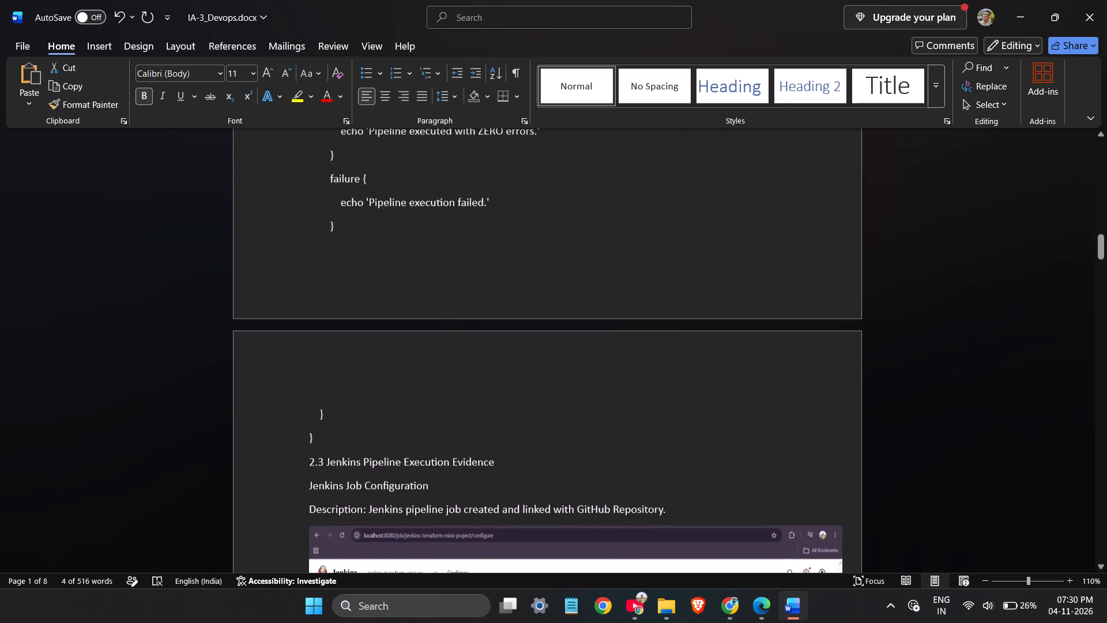
{"action": "scroll", "coordinate": [519, 350], "scroll_direction": "down", "scroll_amount": 1}
{"action": "left_click_drag", "start_coordinate": [304, 243], "coordinate": [411, 243]}
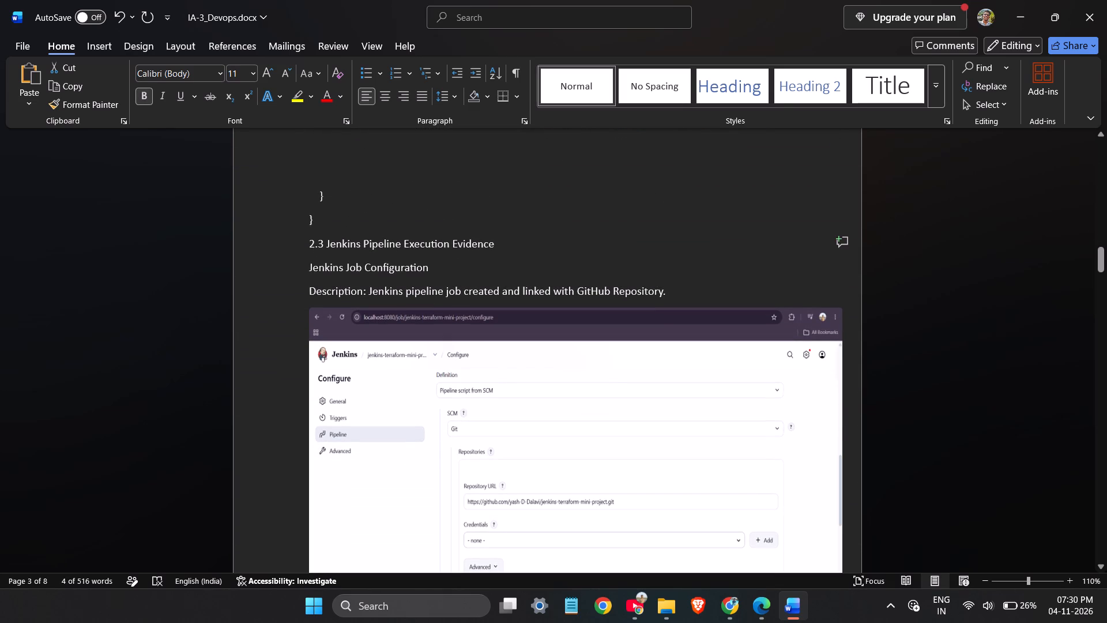
{"action": "left_click_drag", "start_coordinate": [411, 243], "coordinate": [509, 238]}
{"action": "left_click", "coordinate": [142, 96]}
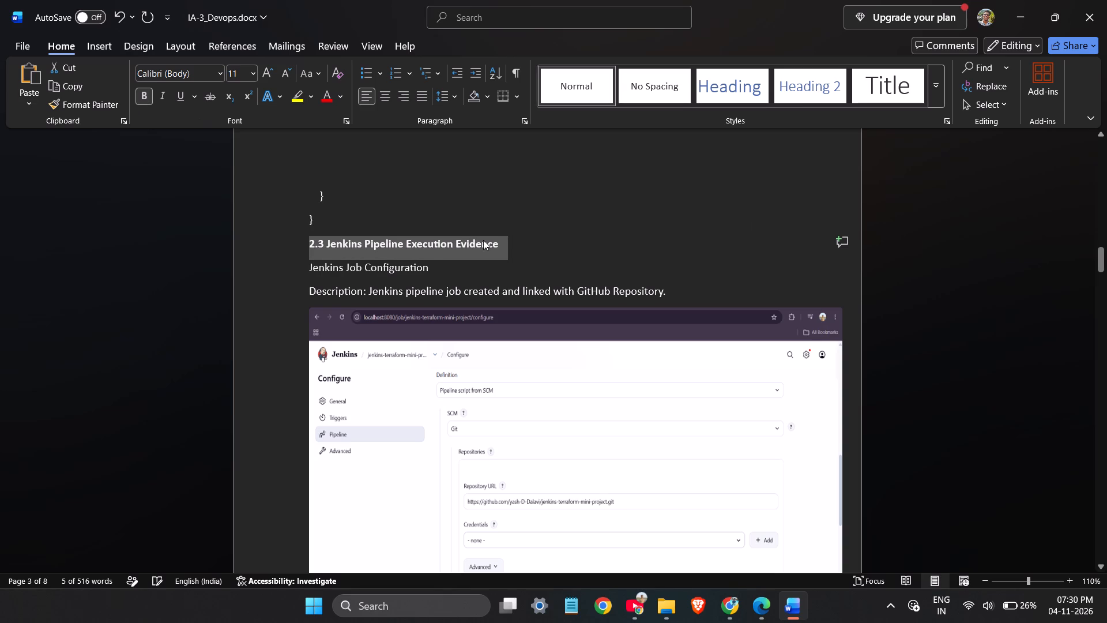
Delete the blank lines above the post and environment blocks in the 2.2 Jenkinsfile code.
{"action": "scroll", "coordinate": [514, 280], "scroll_direction": "up", "scroll_amount": 3}
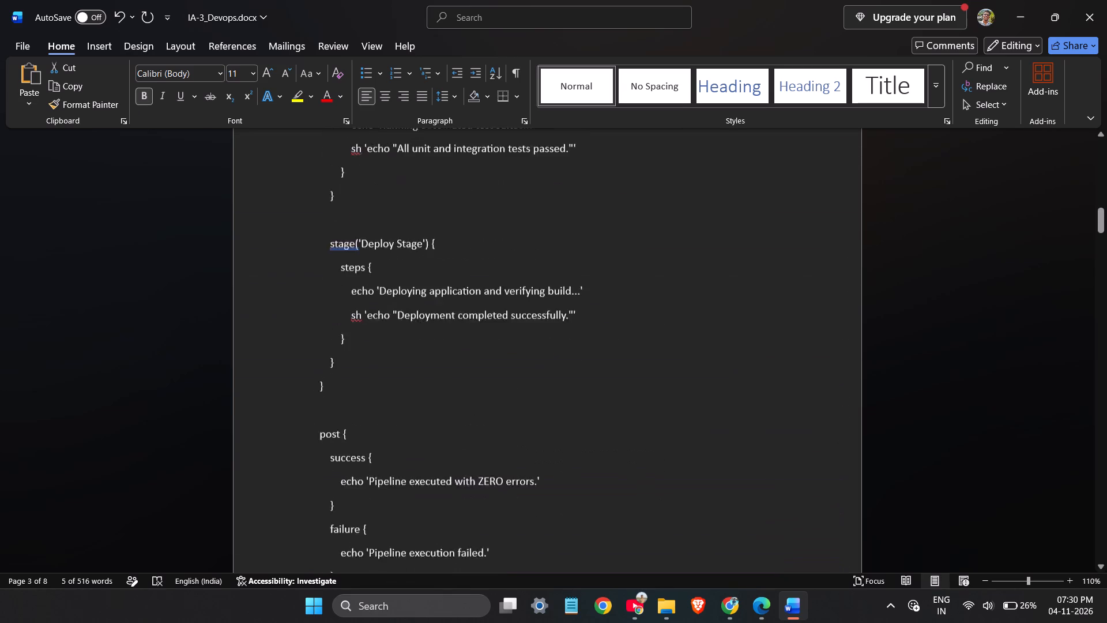
{"action": "left_click", "coordinate": [322, 534]}
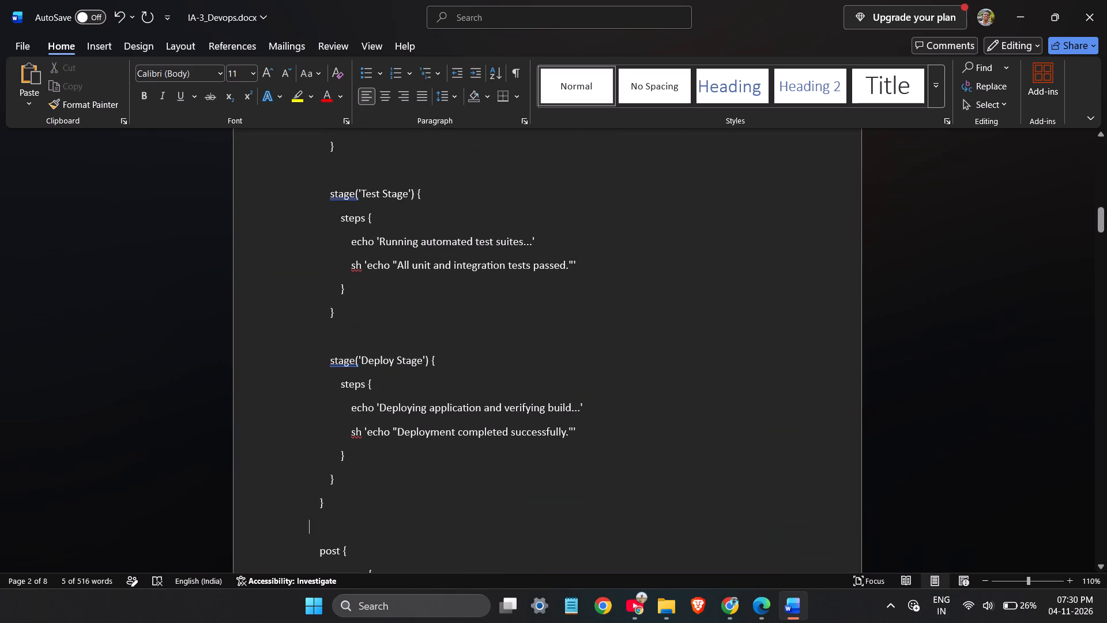
{"action": "key", "text": "BackSpace"}
{"action": "scroll", "coordinate": [322, 534], "scroll_direction": "up", "scroll_amount": 1}
{"action": "scroll", "coordinate": [330, 479], "scroll_direction": "up", "scroll_amount": 1}
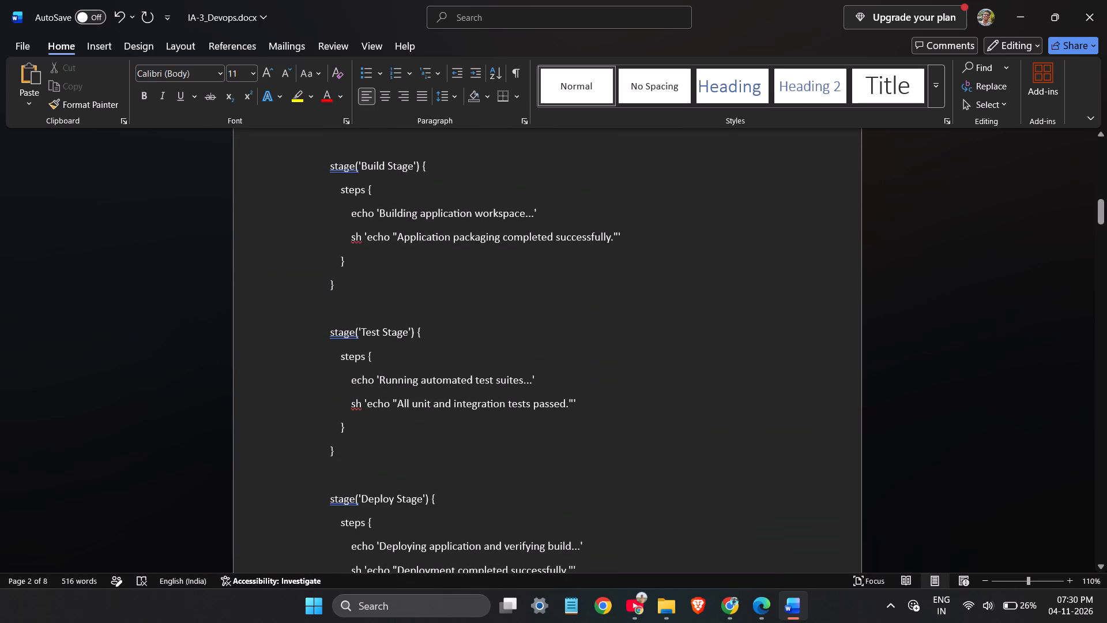
{"action": "scroll", "coordinate": [330, 479], "scroll_direction": "up", "scroll_amount": 3}
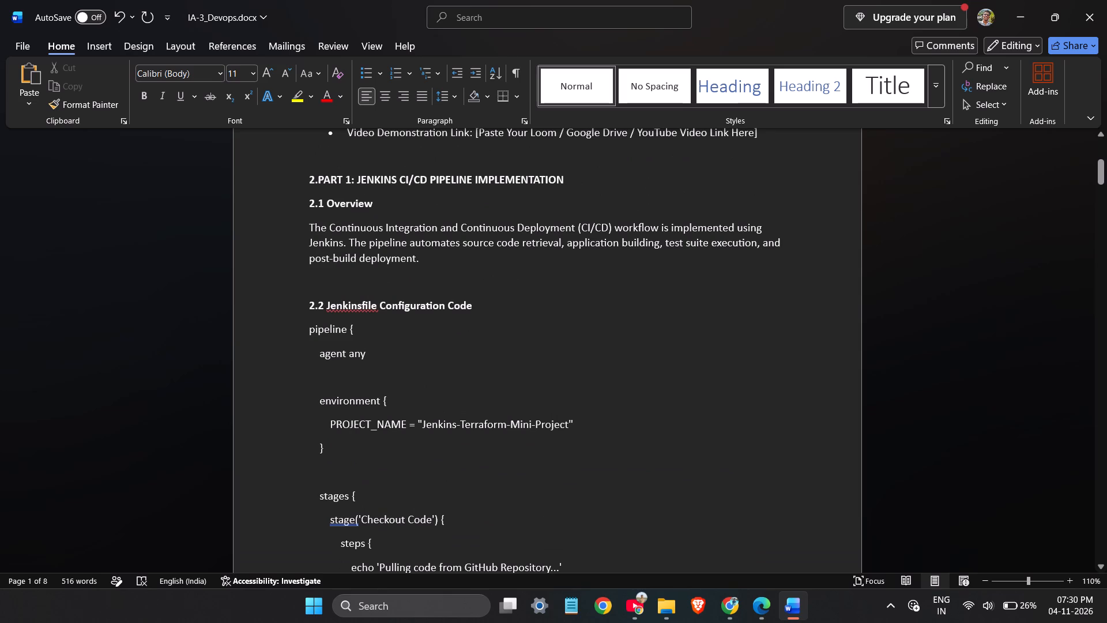
{"action": "left_click", "coordinate": [321, 389]}
{"action": "key", "text": "BackSpace"}
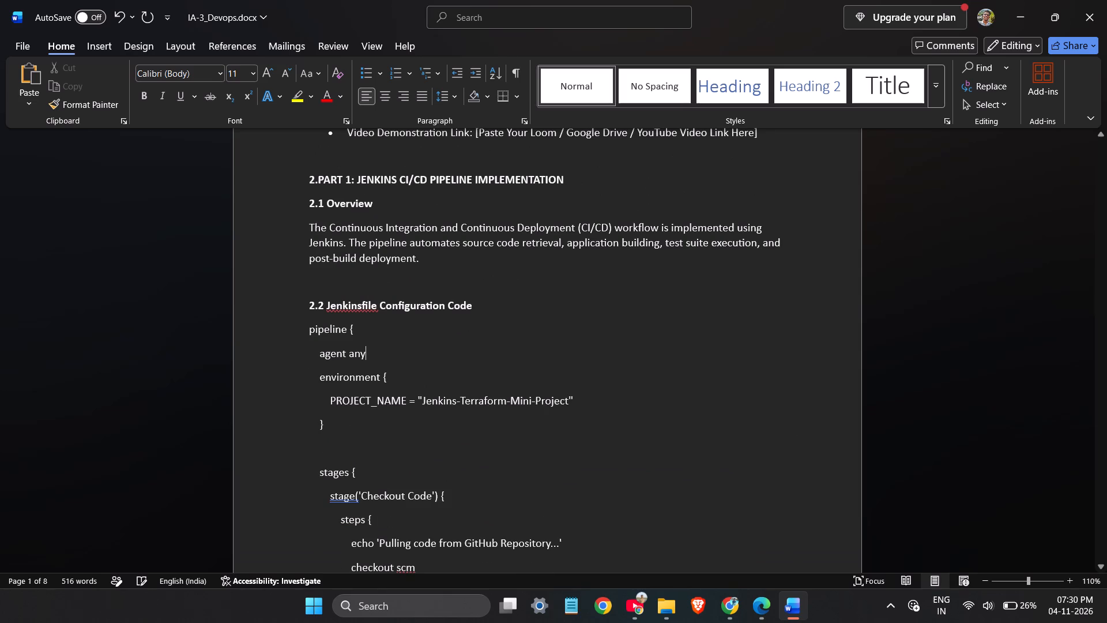
Bold the Jenkins Job Configuration subheading under section 2.3.
{"action": "scroll", "coordinate": [371, 382], "scroll_direction": "down", "scroll_amount": 4}
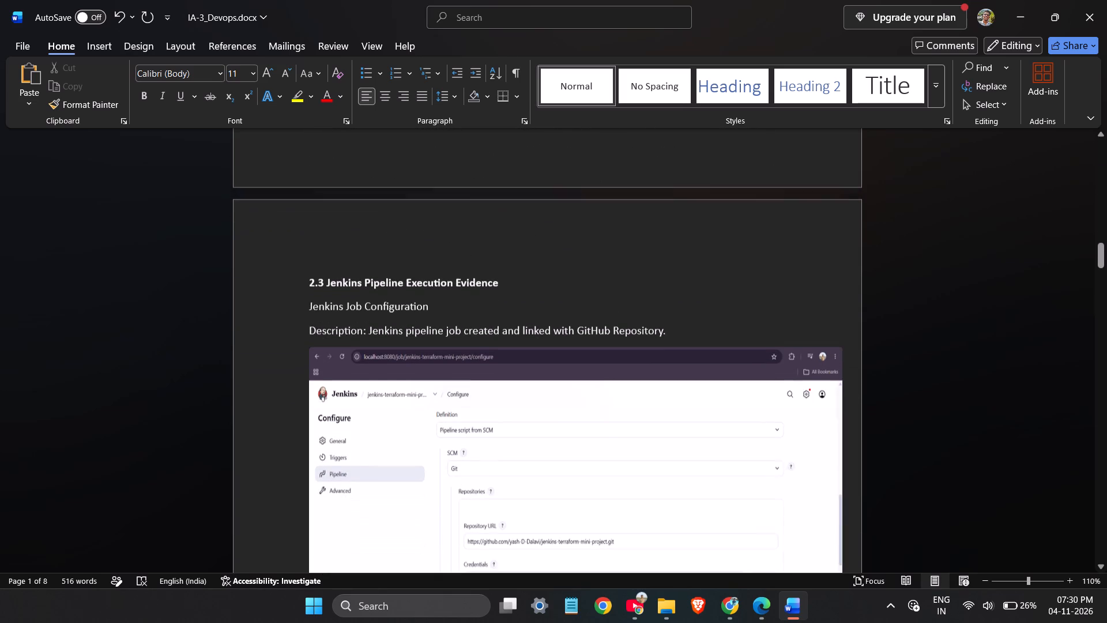
{"action": "scroll", "coordinate": [398, 293], "scroll_direction": "down", "scroll_amount": 1}
{"action": "scroll", "coordinate": [398, 293], "scroll_direction": "up", "scroll_amount": 1}
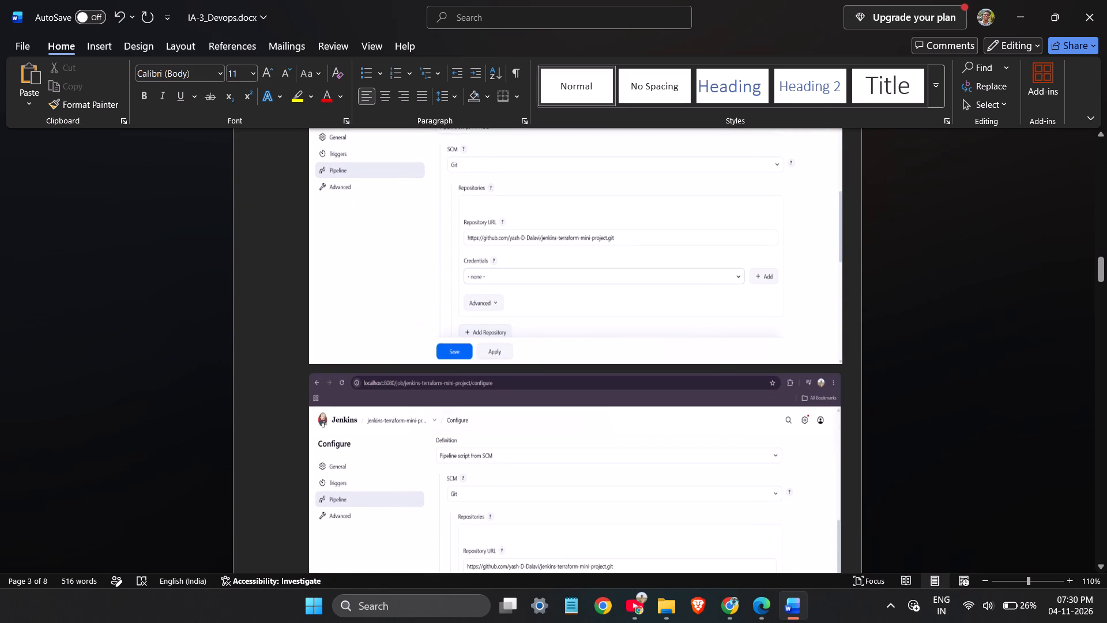
{"action": "scroll", "coordinate": [398, 293], "scroll_direction": "up", "scroll_amount": 1}
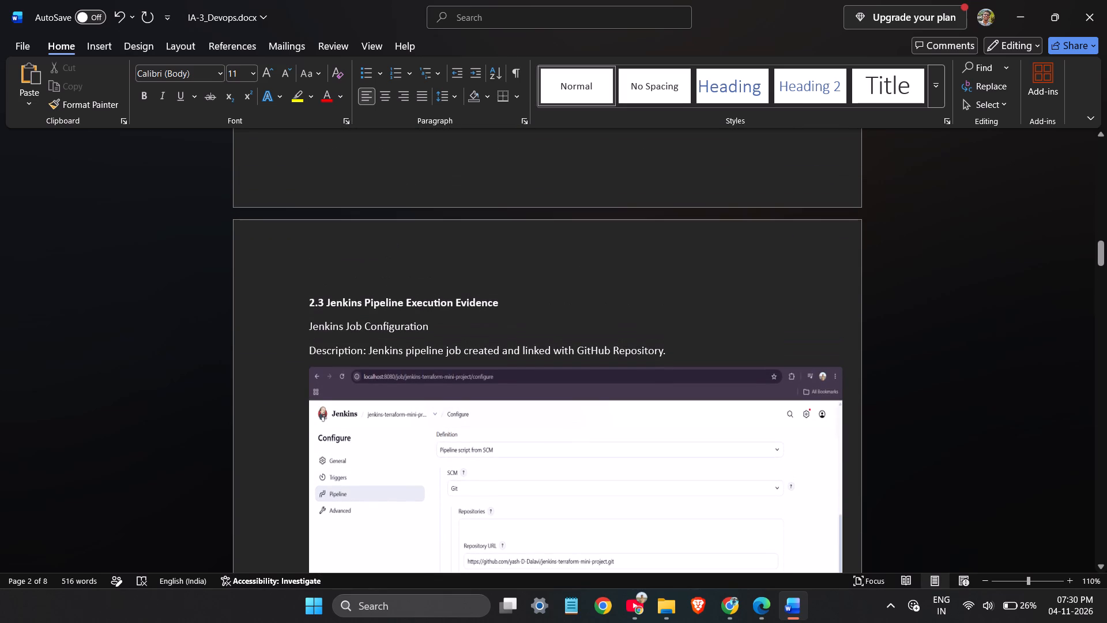
{"action": "scroll", "coordinate": [379, 346], "scroll_direction": "down", "scroll_amount": 4}
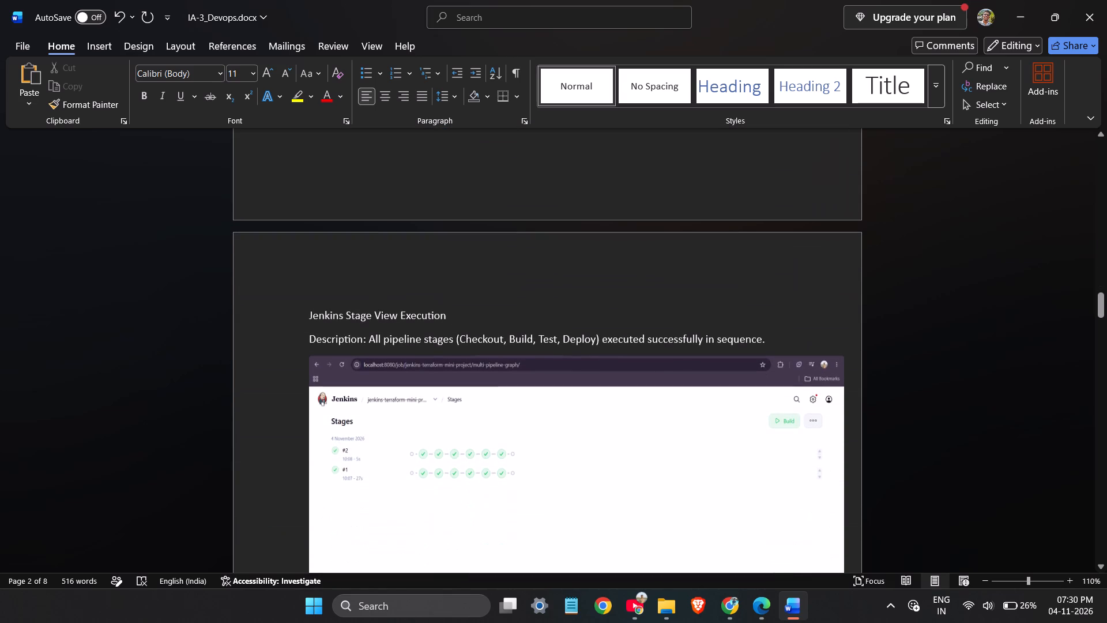
{"action": "scroll", "coordinate": [308, 313], "scroll_direction": "up", "scroll_amount": 6}
{"action": "scroll", "coordinate": [308, 313], "scroll_direction": "down", "scroll_amount": 2}
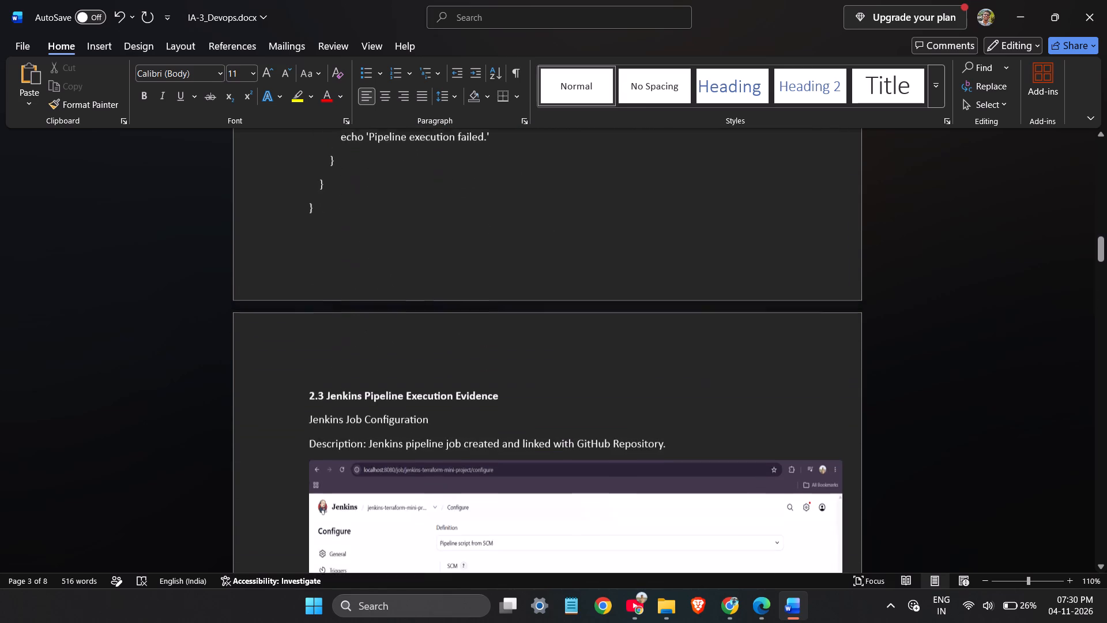
{"action": "scroll", "coordinate": [308, 313], "scroll_direction": "down", "scroll_amount": 1}
{"action": "left_click_drag", "start_coordinate": [310, 337], "coordinate": [441, 333]}
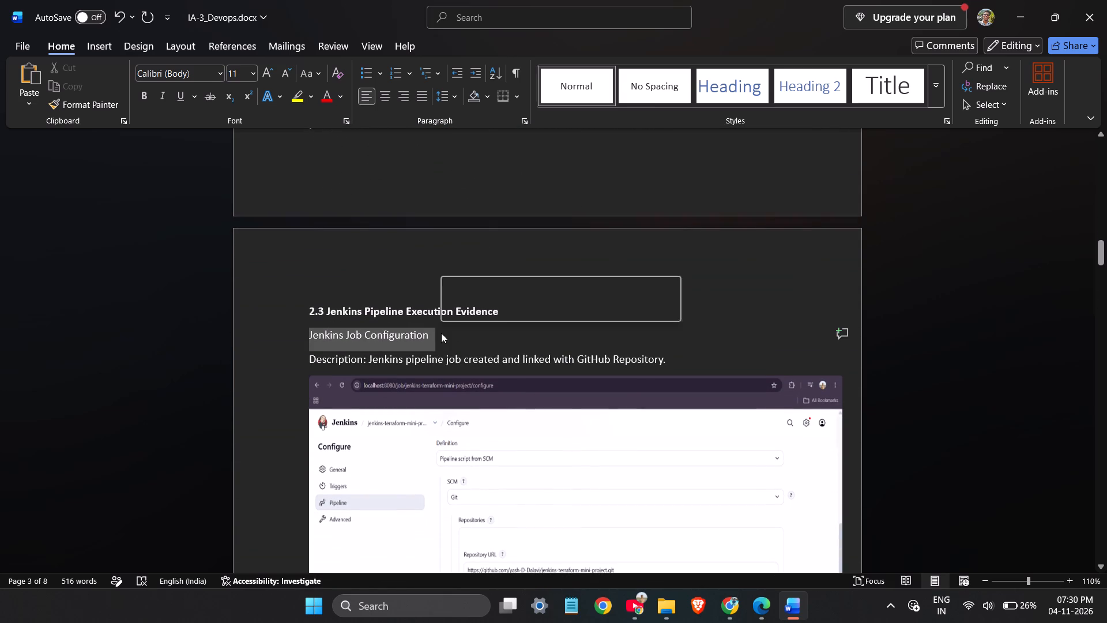
{"action": "left_click", "coordinate": [137, 95]}
Bold the Jenkins Stage View Execution and Jenkins Console Output subheadings above their screenshots.
{"action": "scroll", "coordinate": [376, 419], "scroll_direction": "down", "scroll_amount": 1}
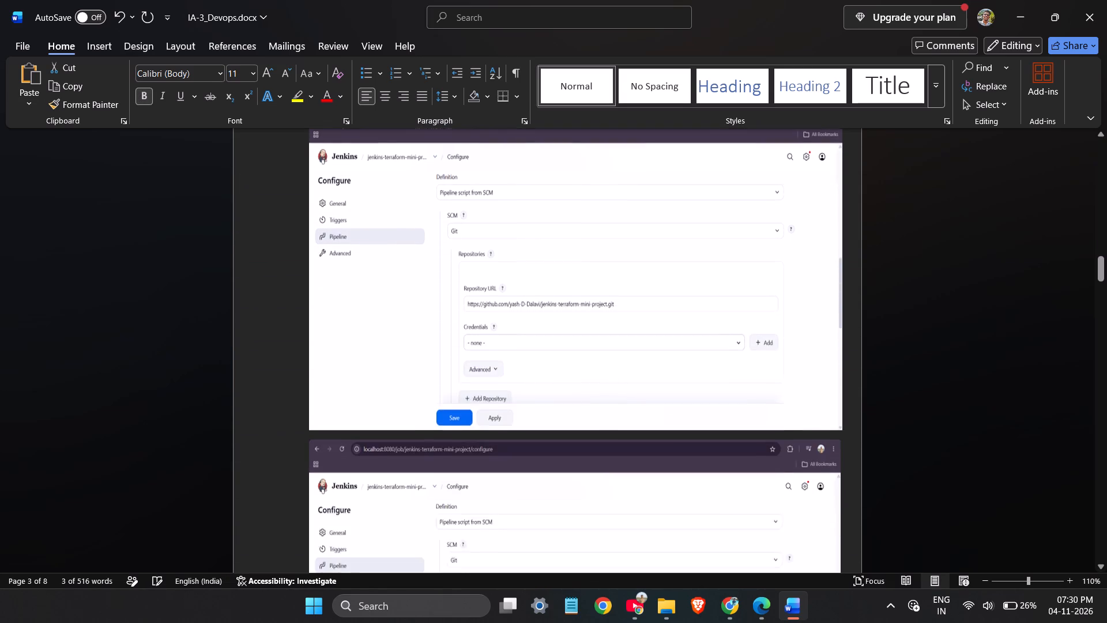
{"action": "scroll", "coordinate": [376, 419], "scroll_direction": "down", "scroll_amount": 3}
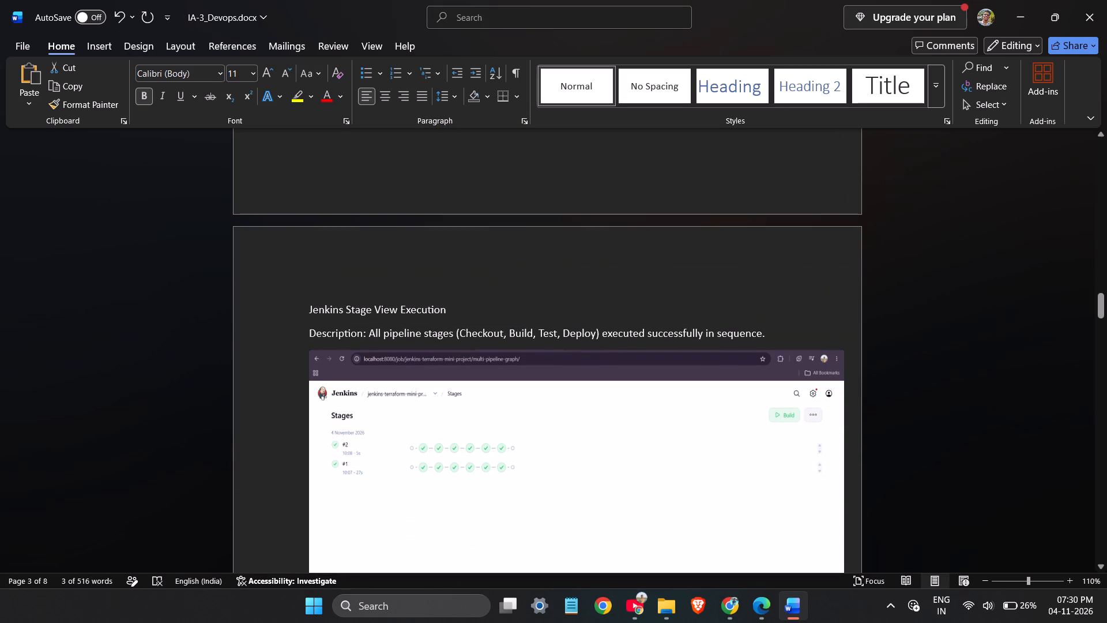
{"action": "left_click_drag", "start_coordinate": [307, 310], "coordinate": [458, 307]}
{"action": "left_click", "coordinate": [140, 92]}
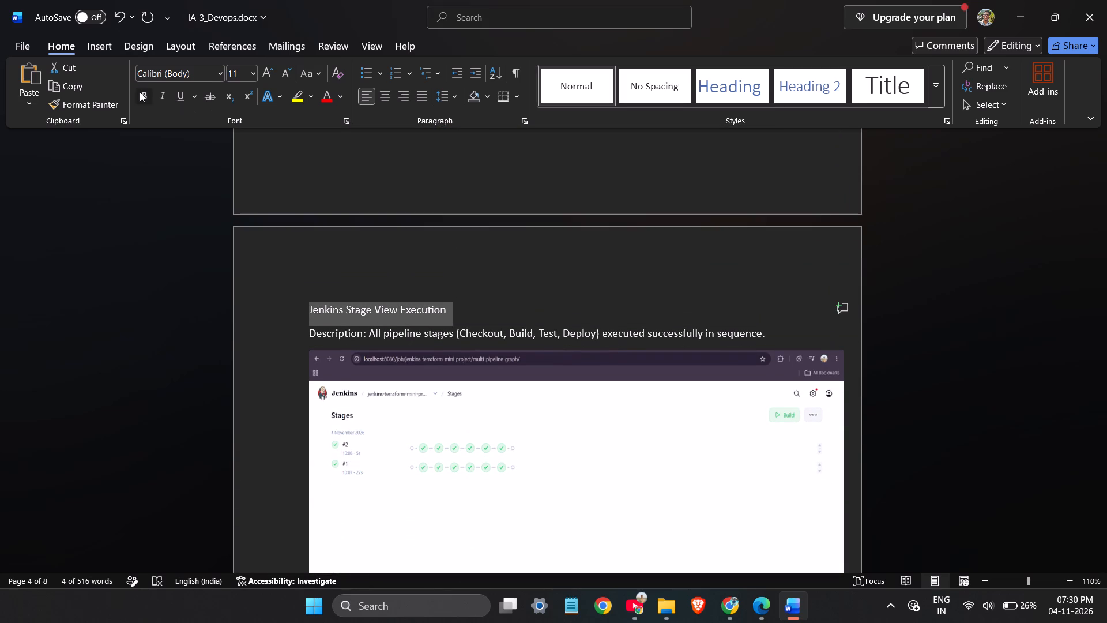
{"action": "scroll", "coordinate": [419, 393], "scroll_direction": "down", "scroll_amount": 2}
{"action": "scroll", "coordinate": [419, 393], "scroll_direction": "up", "scroll_amount": 1}
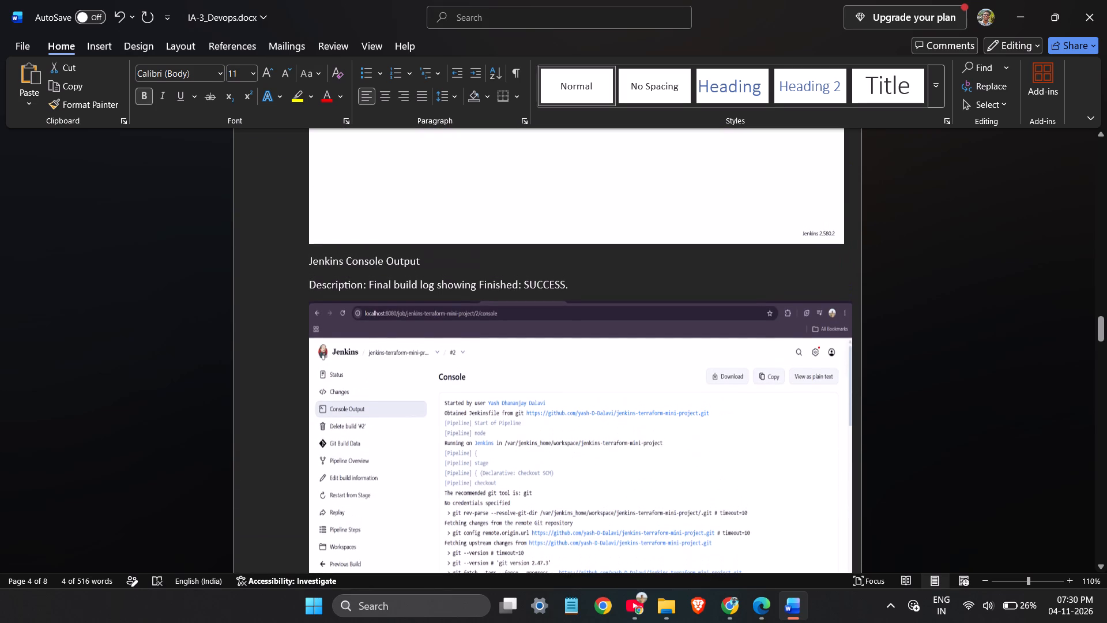
{"action": "left_click_drag", "start_coordinate": [308, 257], "coordinate": [450, 256]}
{"action": "left_click", "coordinate": [139, 96]}
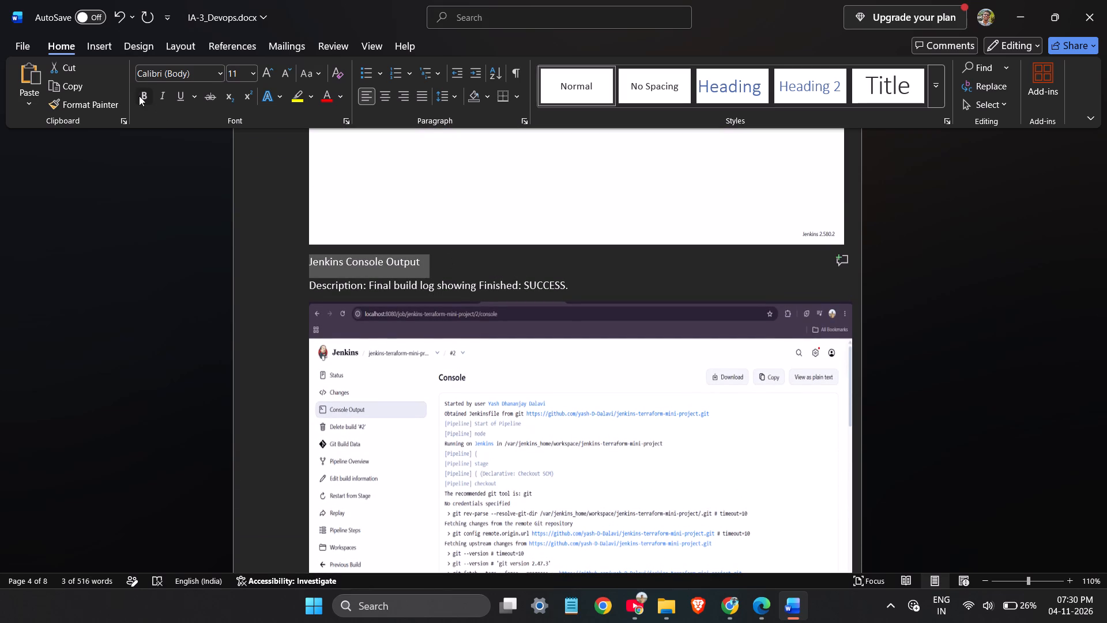
Bold the heading 3. PART 2: INFRASTRUCTURE AS CODE (IaC) USING TERRAFORM.
{"action": "scroll", "coordinate": [396, 347], "scroll_direction": "down", "scroll_amount": 4}
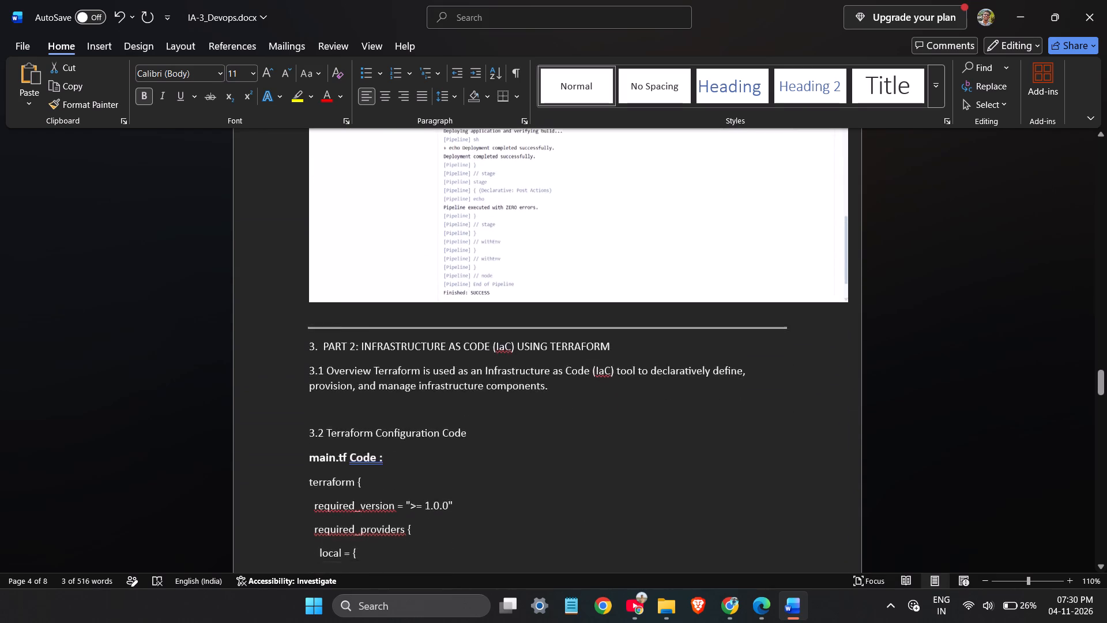
{"action": "scroll", "coordinate": [396, 347], "scroll_direction": "down", "scroll_amount": 1}
{"action": "left_click", "coordinate": [323, 164]}
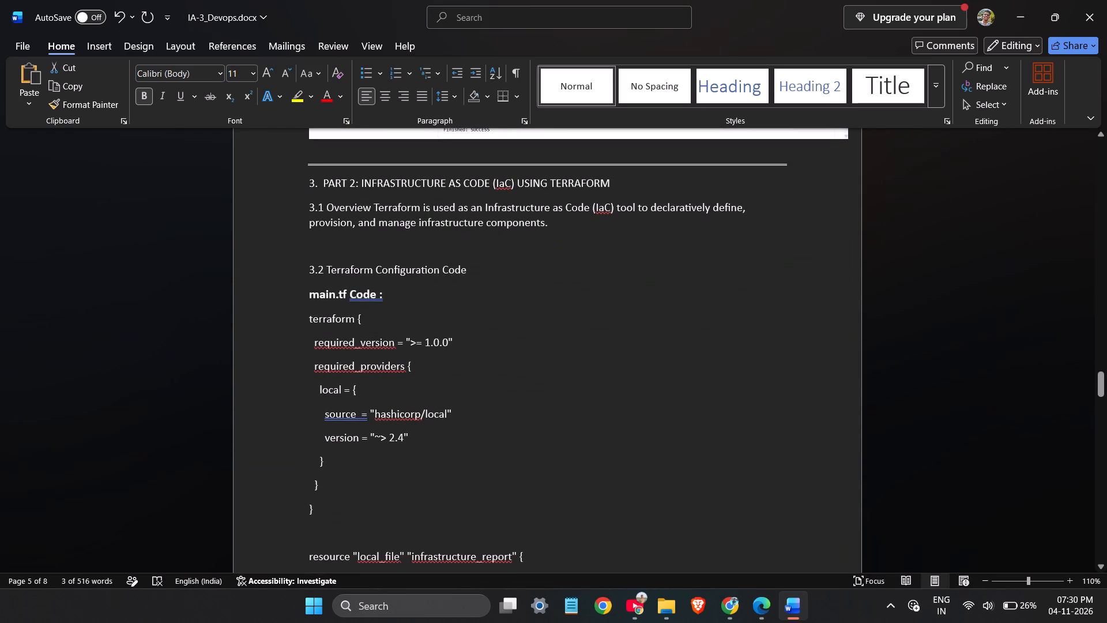
{"action": "left_click_drag", "start_coordinate": [307, 182], "coordinate": [601, 183]}
{"action": "left_click", "coordinate": [143, 98]}
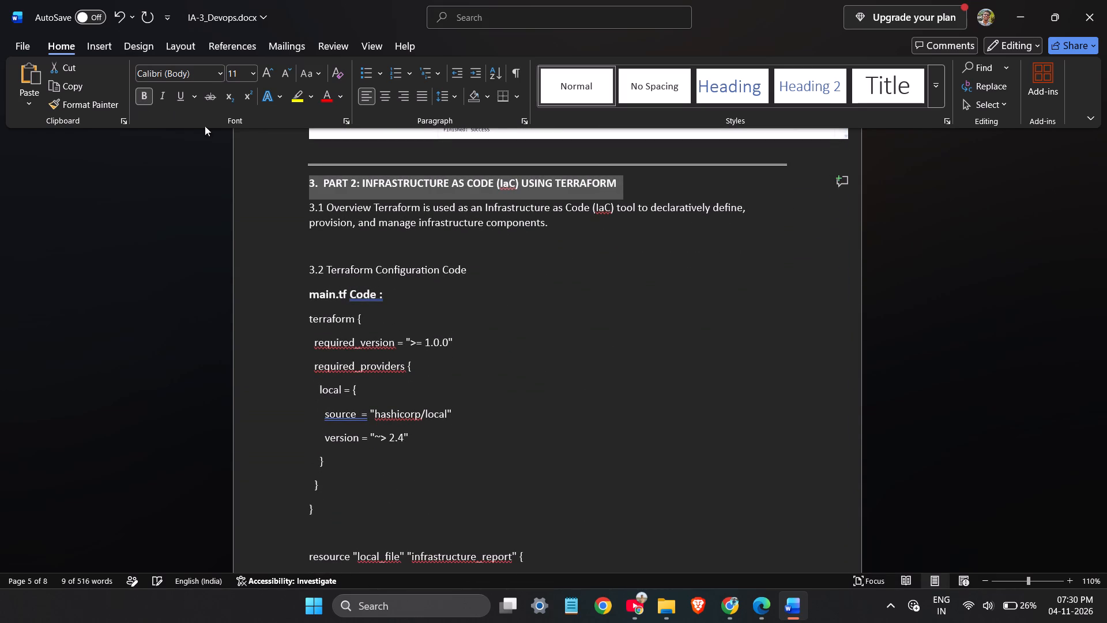
Move the Terraform description after 3.1 Overview into its own paragraph beneath the subheading.
{"action": "left_click", "coordinate": [376, 211]}
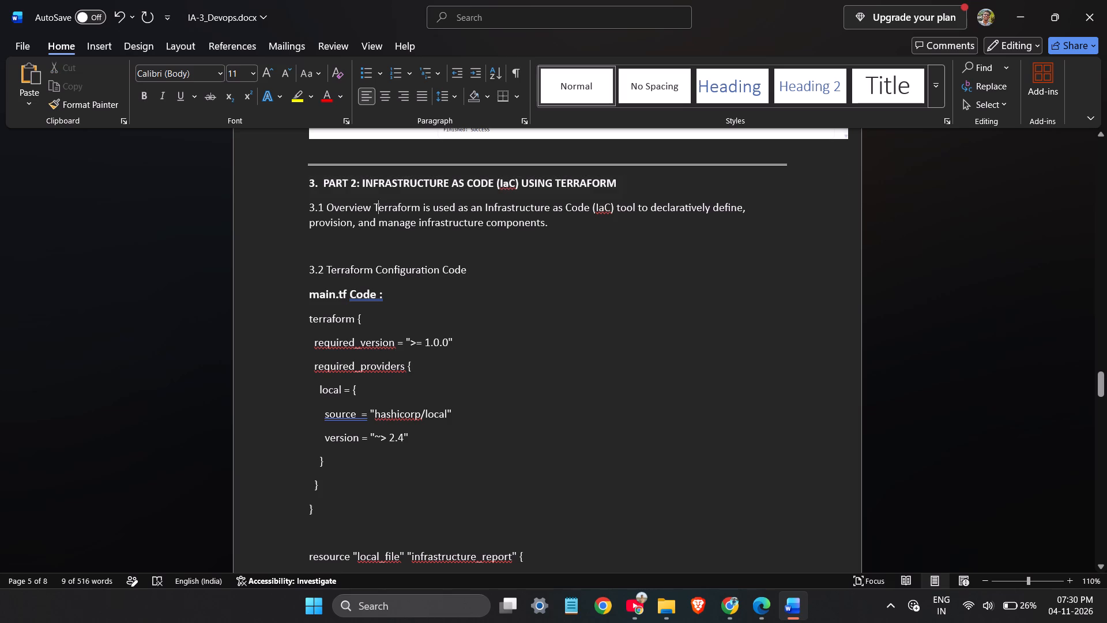
{"action": "key", "text": "Return"}
{"action": "key", "text": "ctrl+z"}
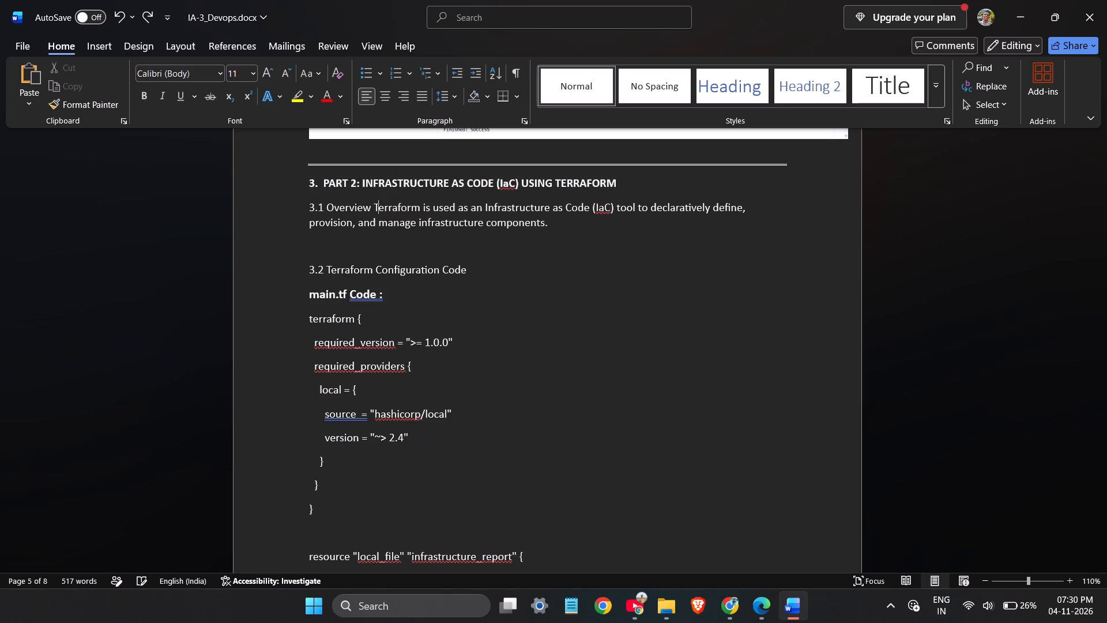
{"action": "key", "text": "Left"}
{"action": "key", "text": "Return"}
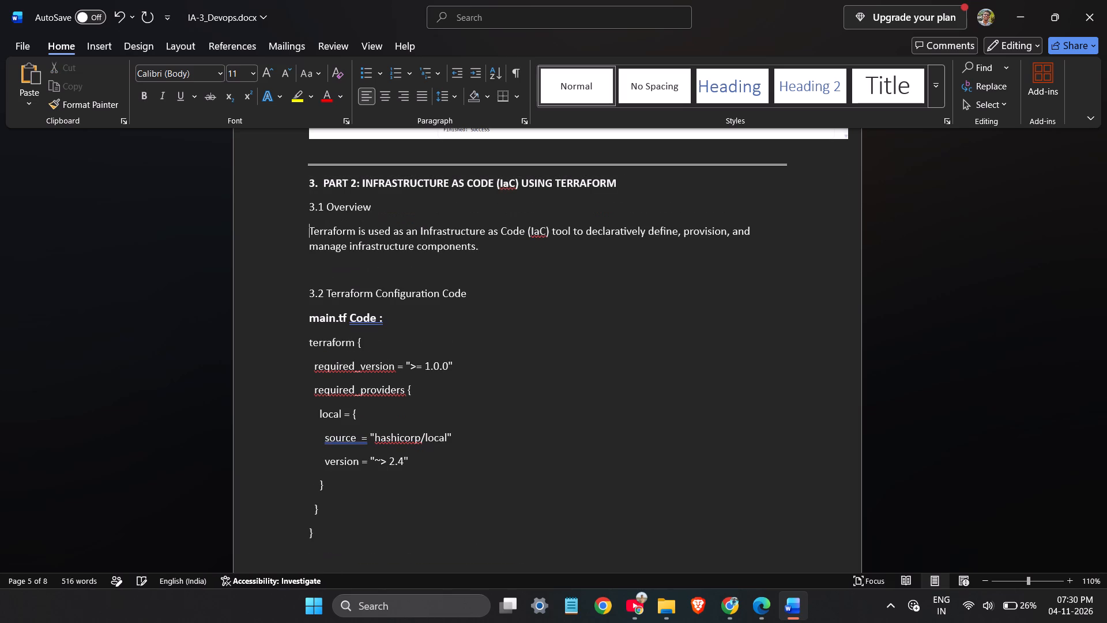